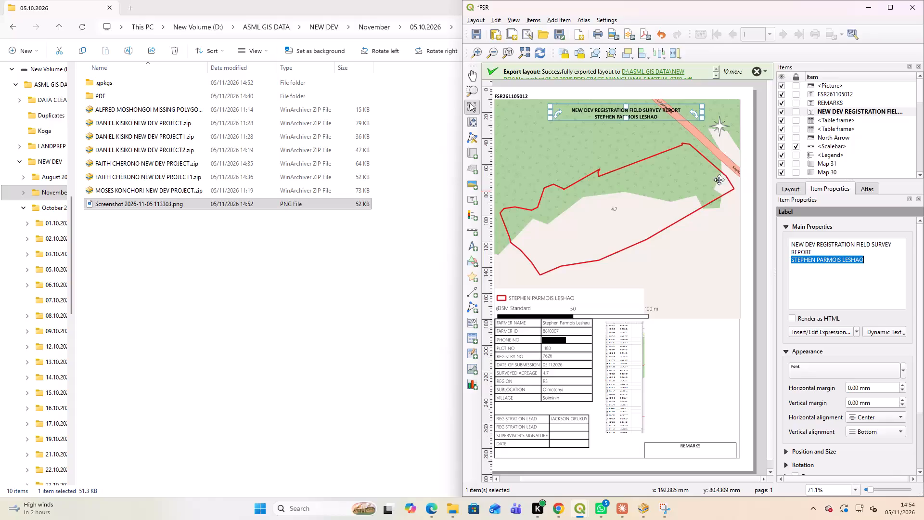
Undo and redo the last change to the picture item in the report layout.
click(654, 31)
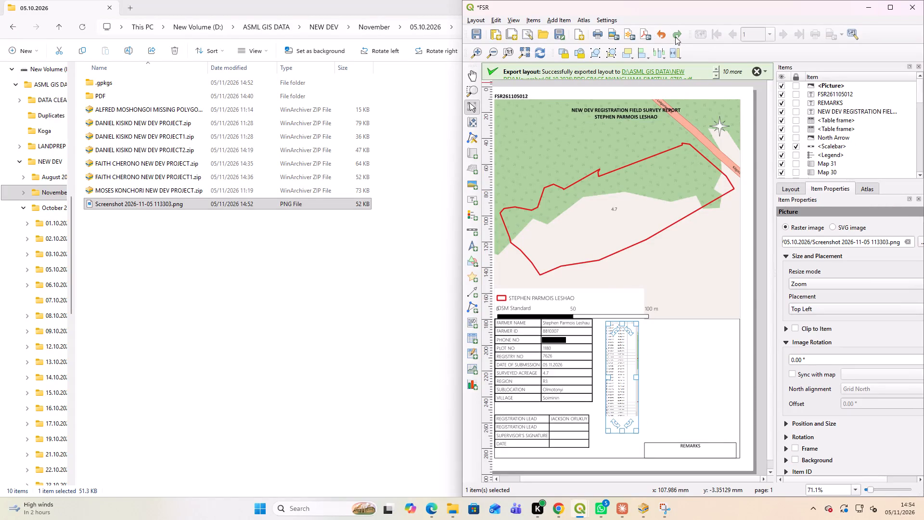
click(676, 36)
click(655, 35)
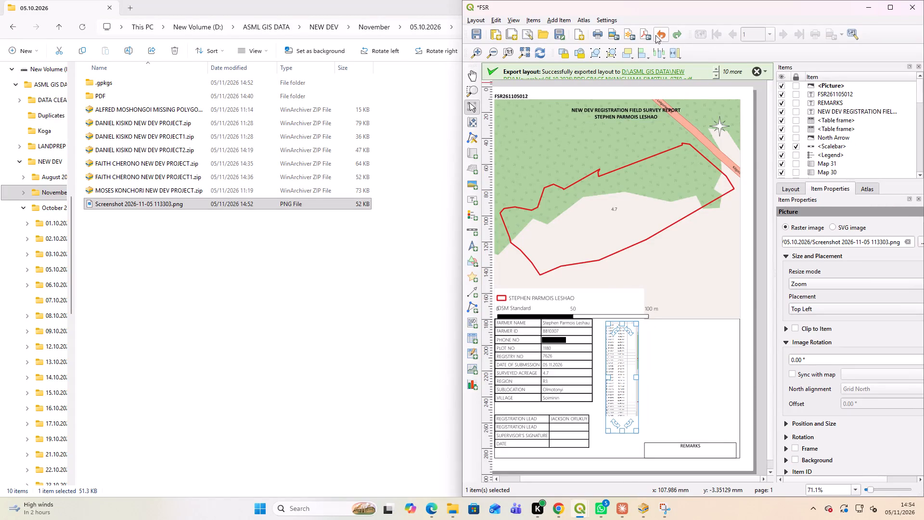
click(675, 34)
Export the layout as a PDF into the 05.10.2026 PDF folder, named with the farmer's name followed by _7626, using the default export options.
click(646, 35)
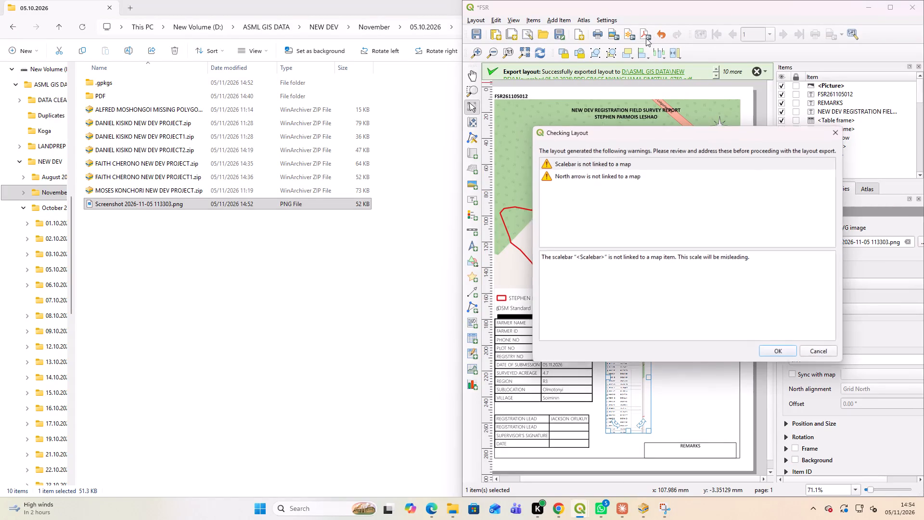
click(770, 349)
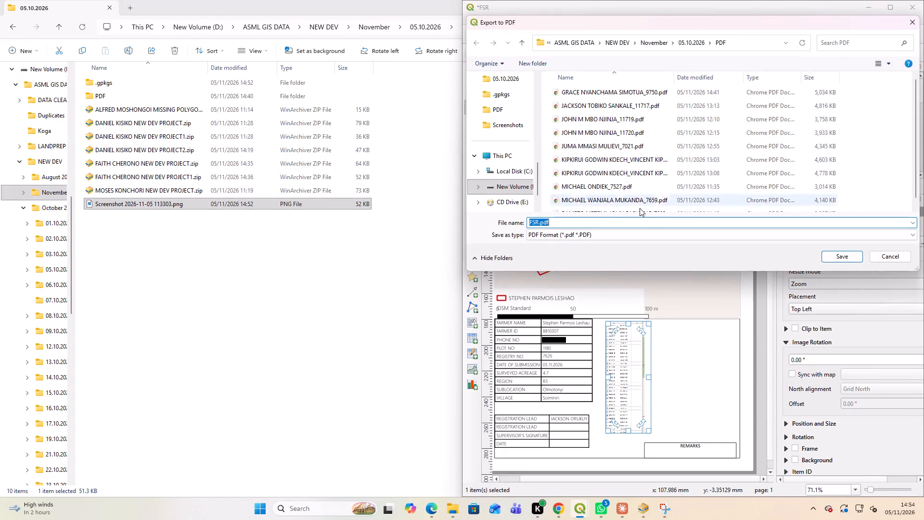
scroll(617, 155, down, 5)
right_click(632, 220)
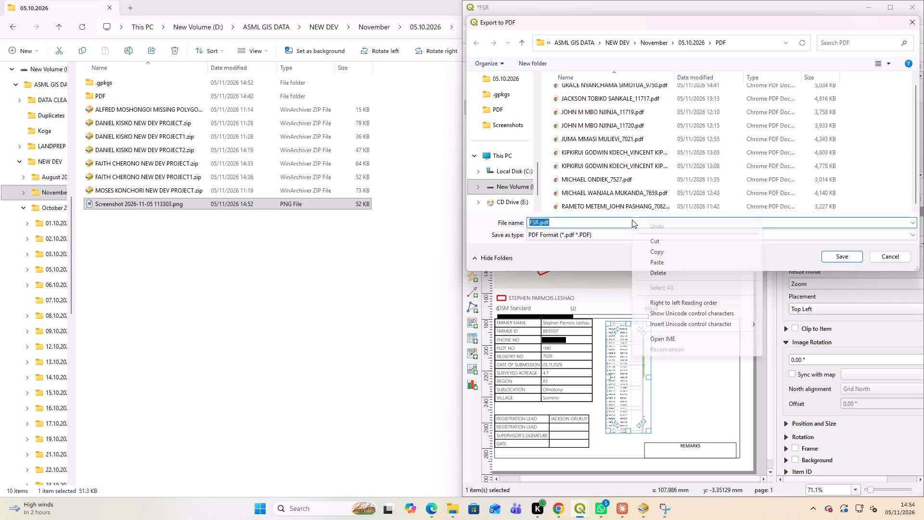
click(667, 259)
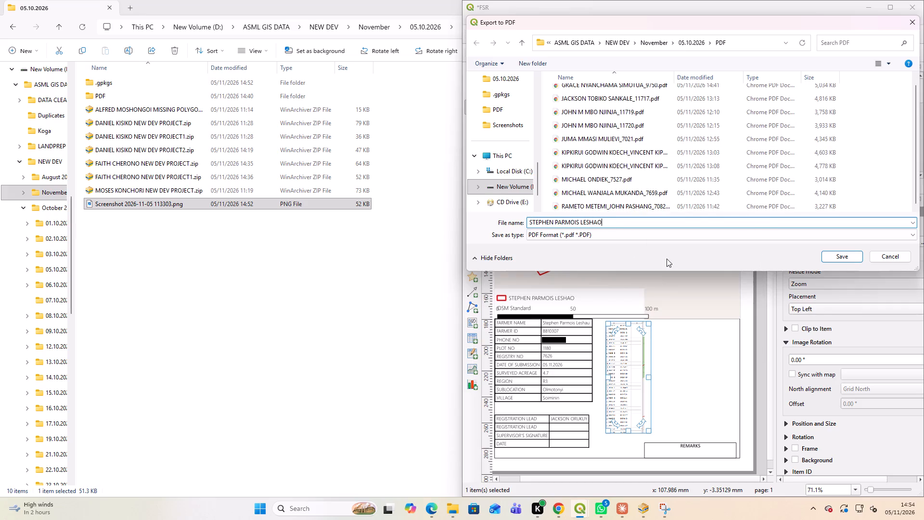
key(shift+underscore)
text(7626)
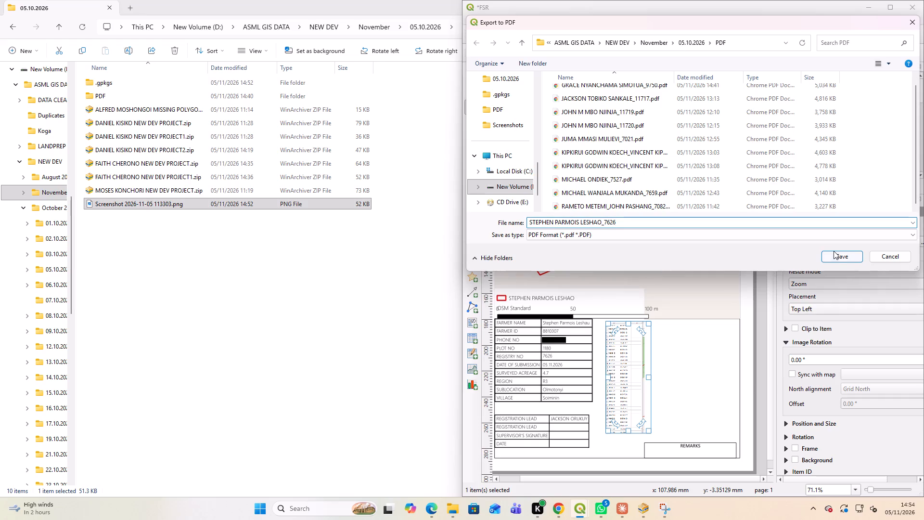
click(834, 253)
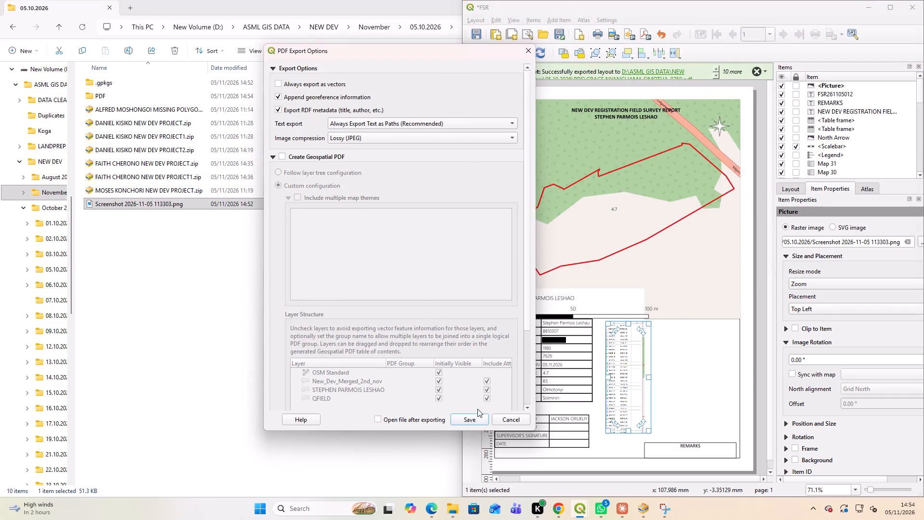
click(472, 421)
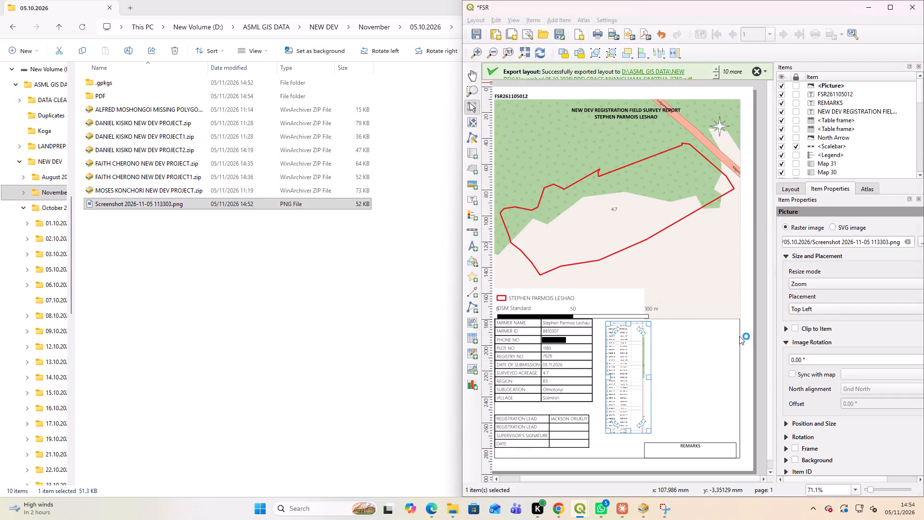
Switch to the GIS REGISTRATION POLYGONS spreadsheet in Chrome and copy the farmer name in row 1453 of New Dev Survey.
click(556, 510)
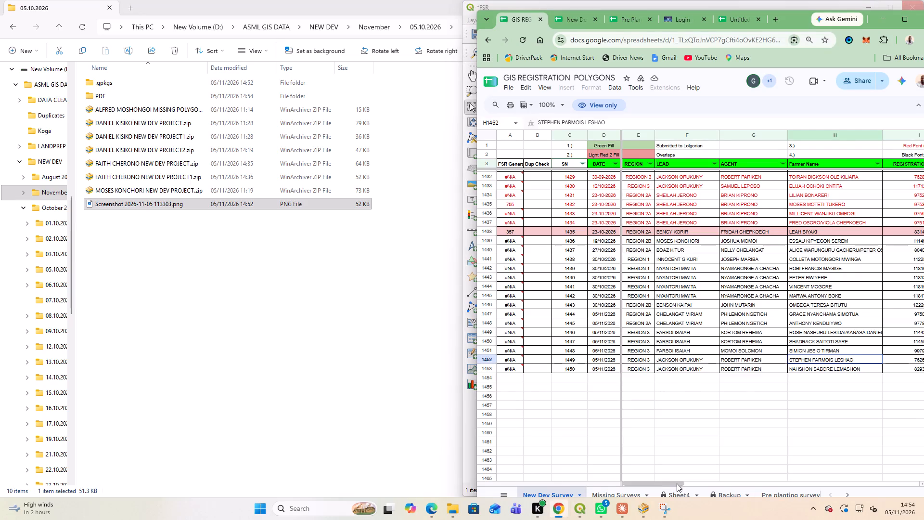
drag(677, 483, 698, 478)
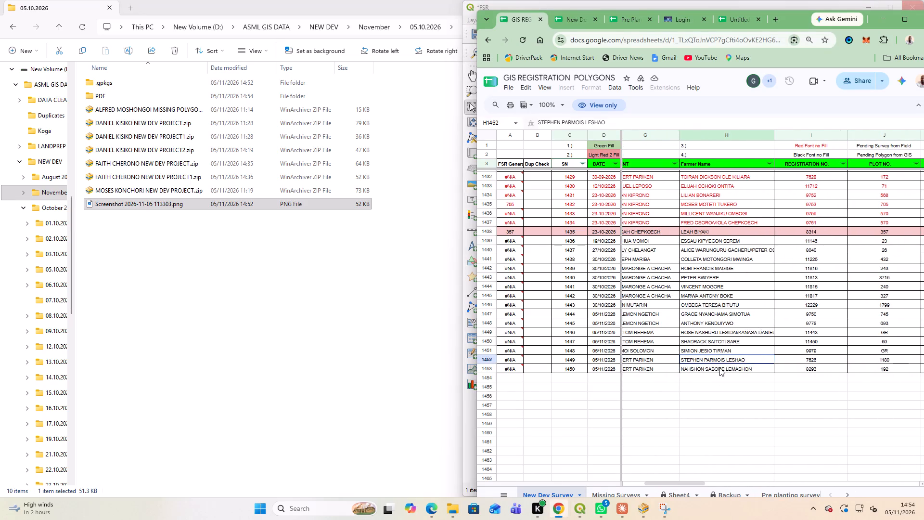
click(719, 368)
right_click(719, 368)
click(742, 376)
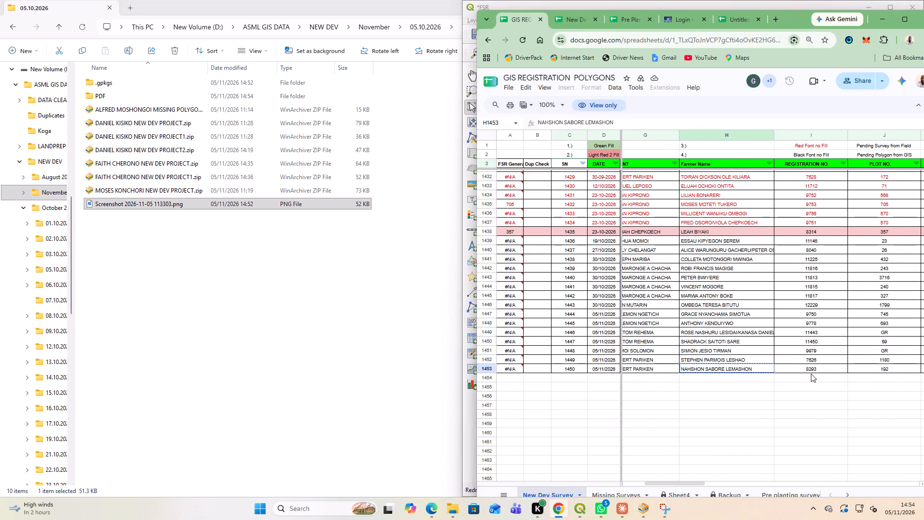
Switch to the QFIELD attribute table in QGIS, search REGISTRY NO for entries starting with 829, and close the table.
click(584, 512)
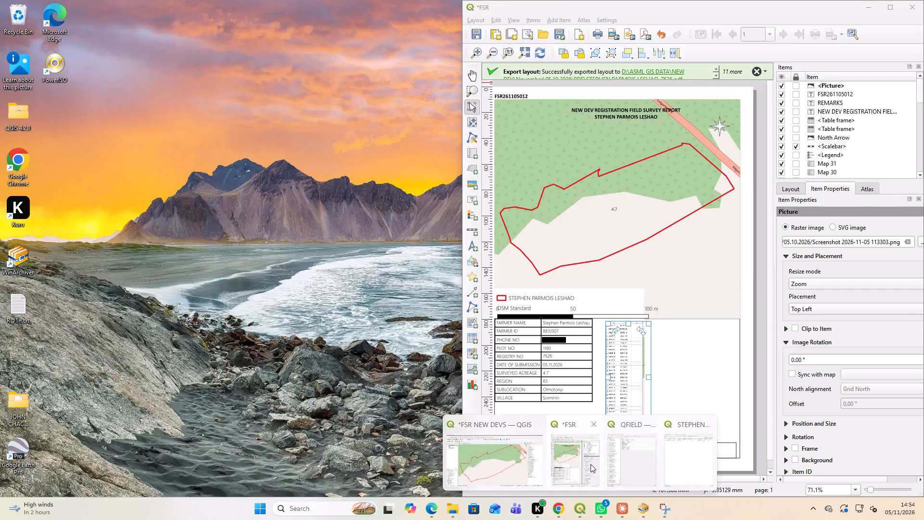
click(637, 456)
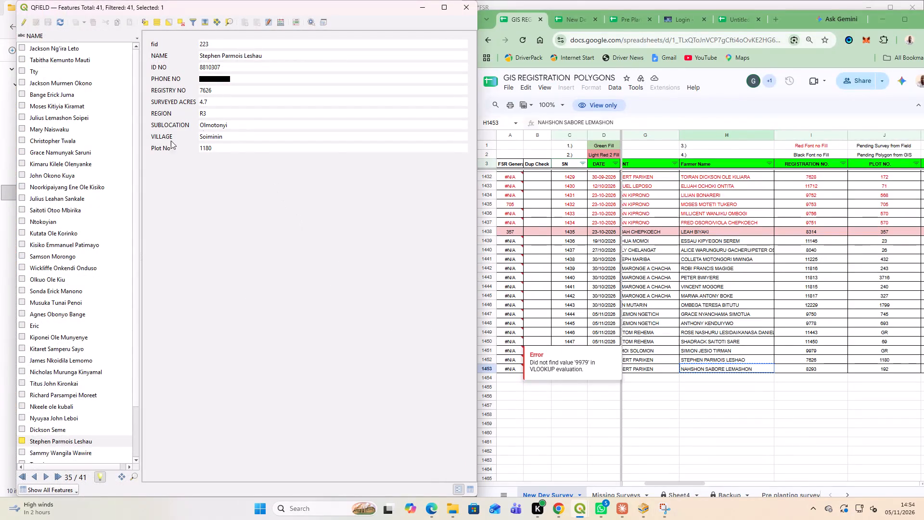
scroll(103, 156, down, 5)
scroll(108, 166, up, 4)
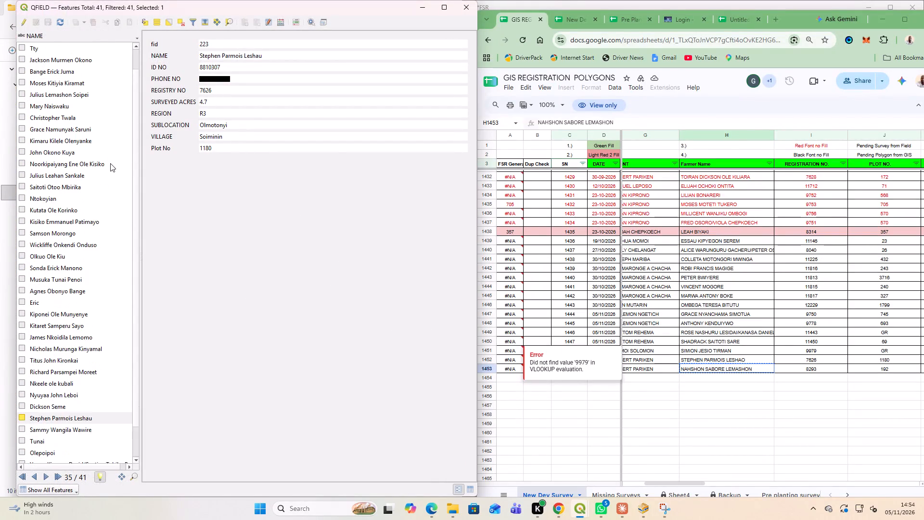
click(190, 25)
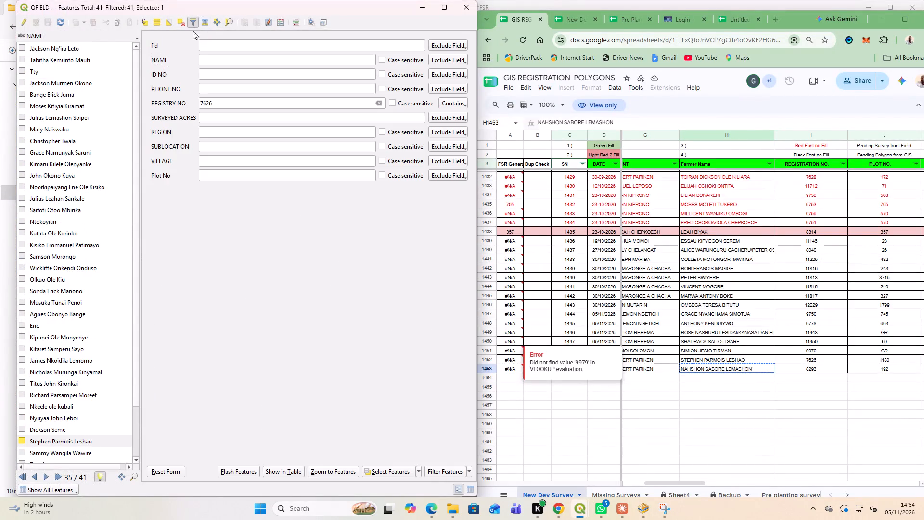
double_click(221, 103)
key(8)
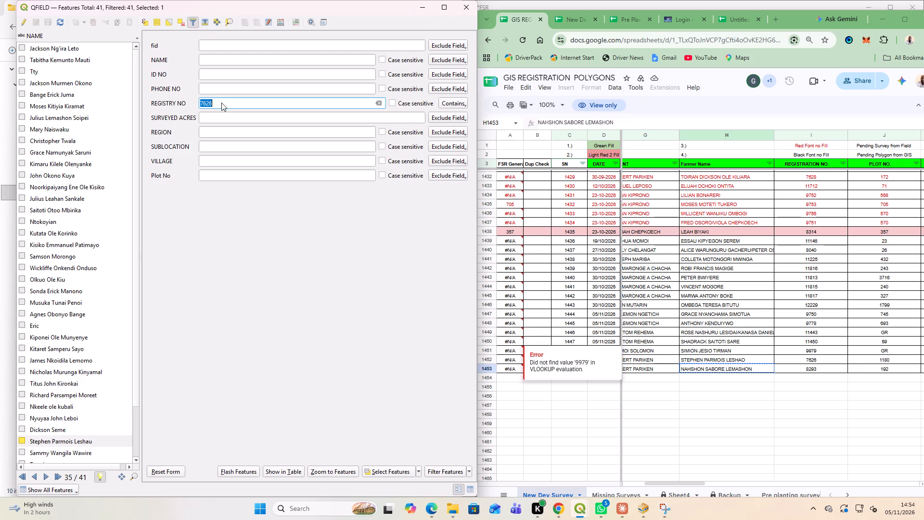
key(2)
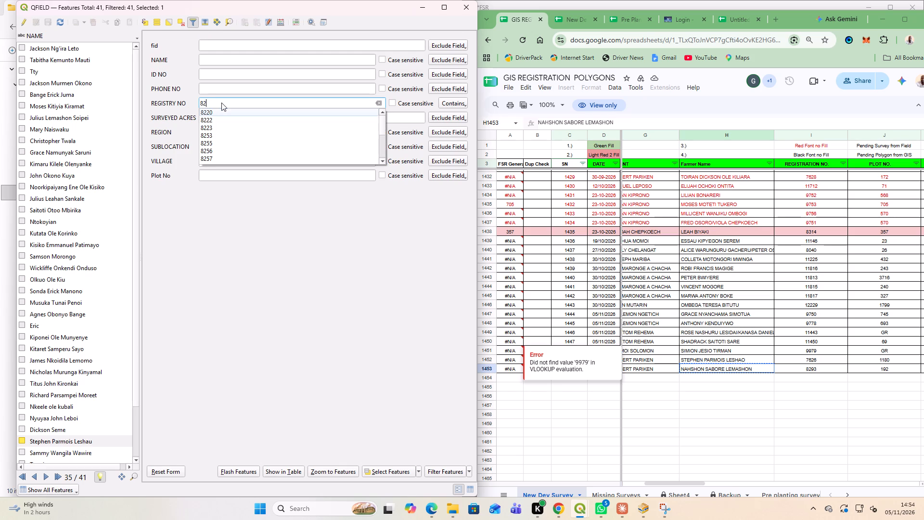
key(9)
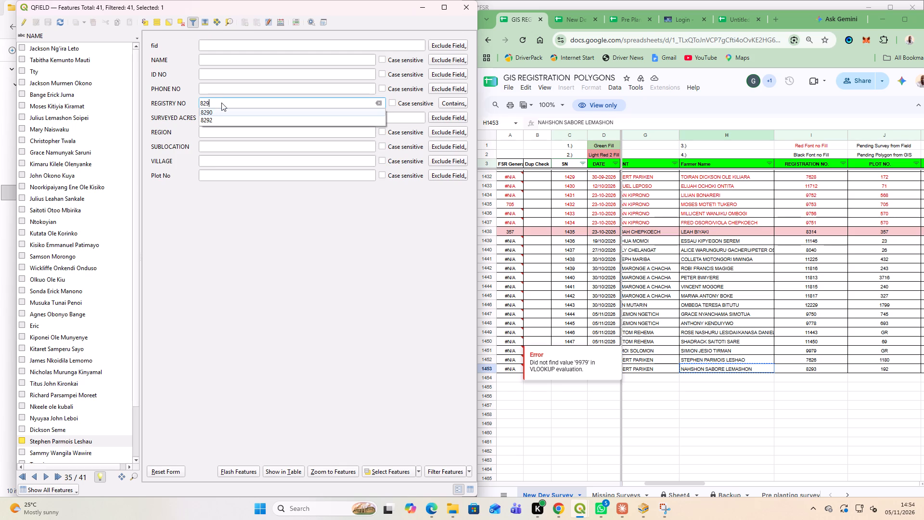
click(268, 261)
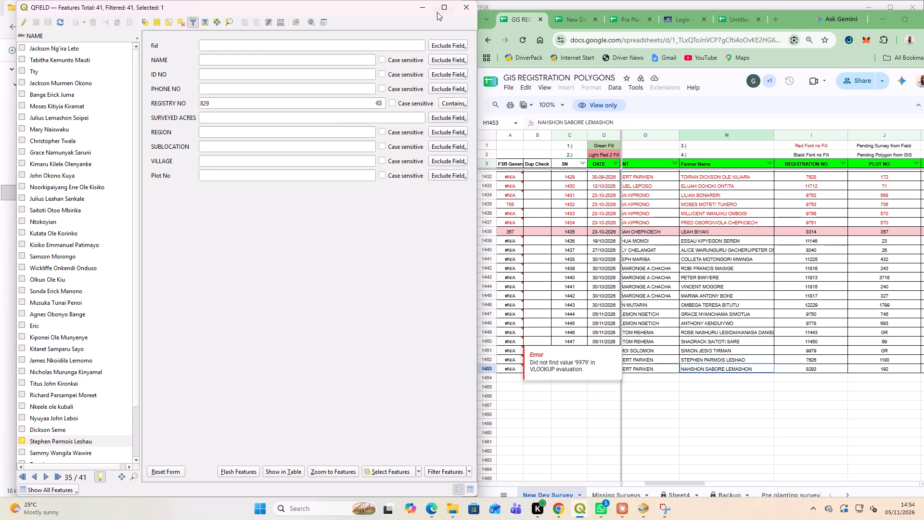
click(465, 10)
Back in the spreadsheet, examine the region, lead, agent and farmer details of the pending rows at the end of New Dev Survey.
click(711, 415)
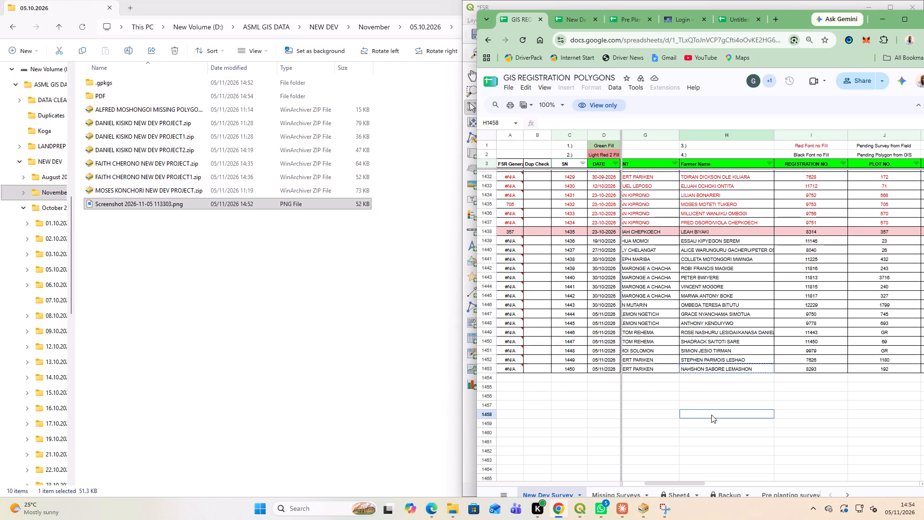
drag(664, 481, 641, 481)
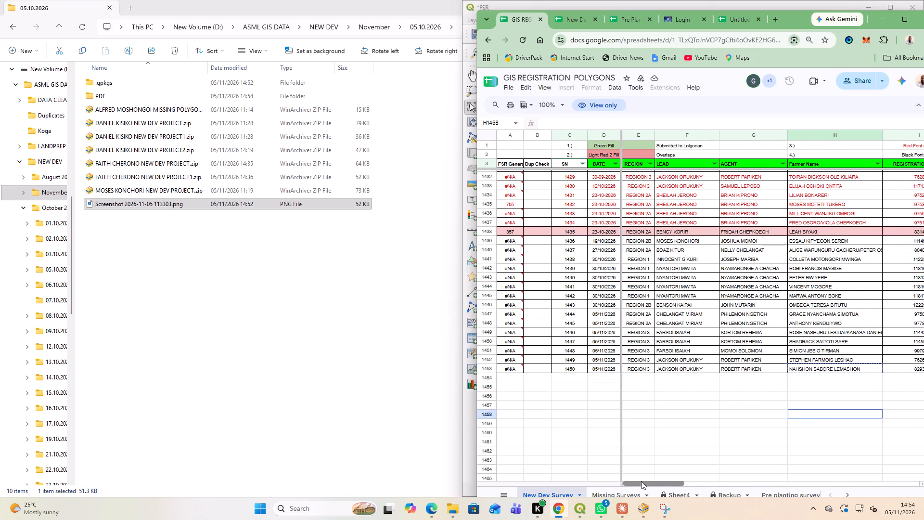
drag(641, 481, 661, 486)
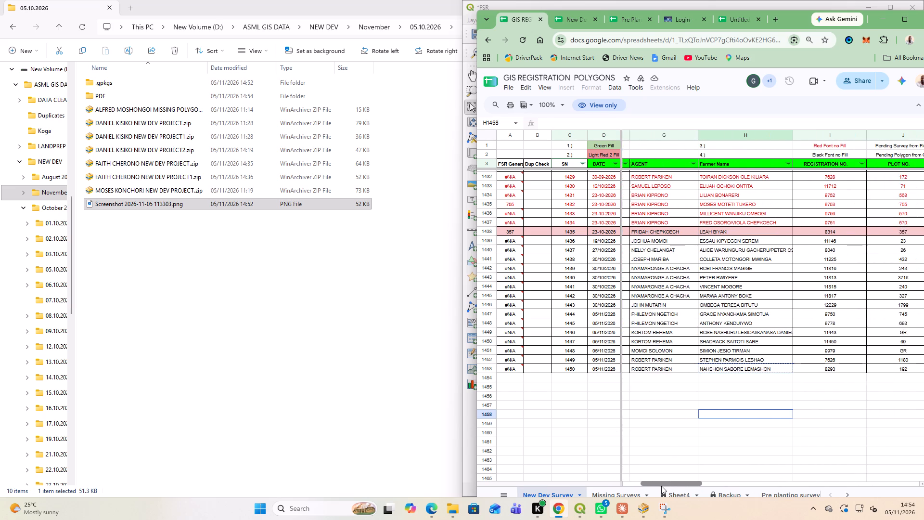
drag(661, 486, 635, 483)
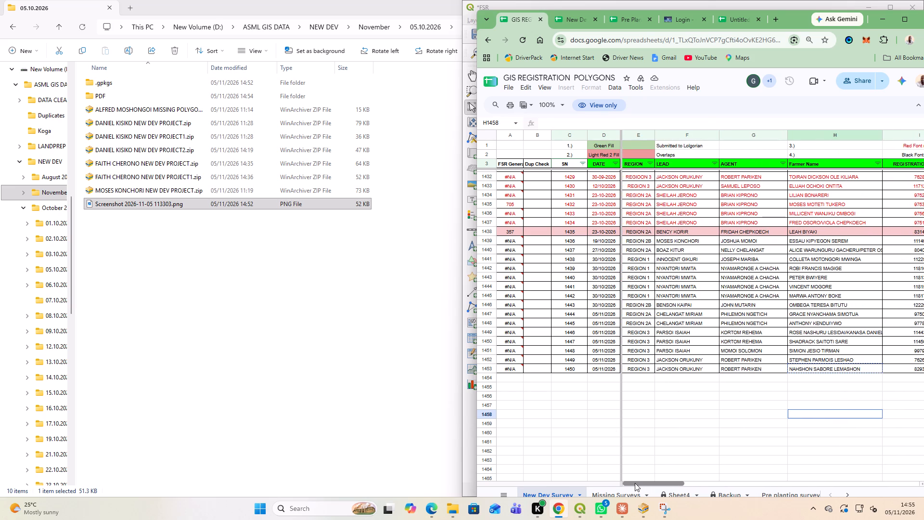
drag(635, 483, 642, 483)
scroll(651, 415, up, 2)
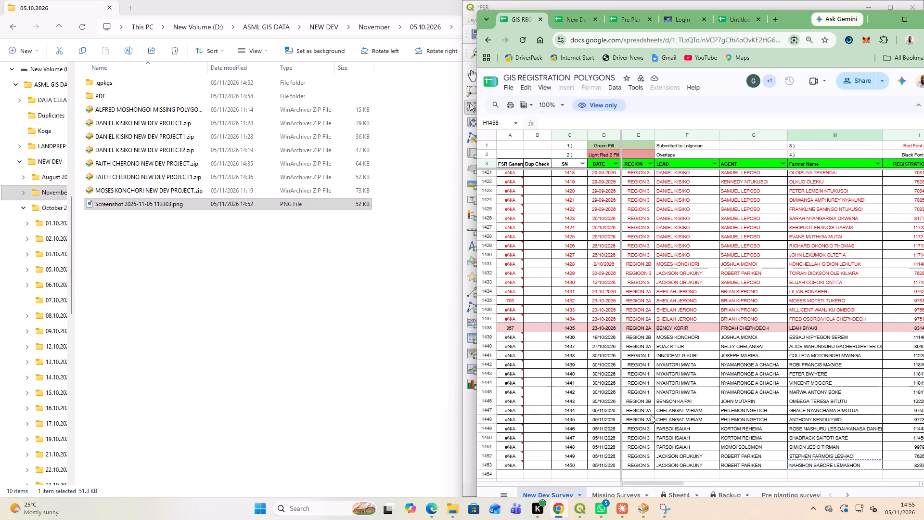
scroll(651, 415, down, 2)
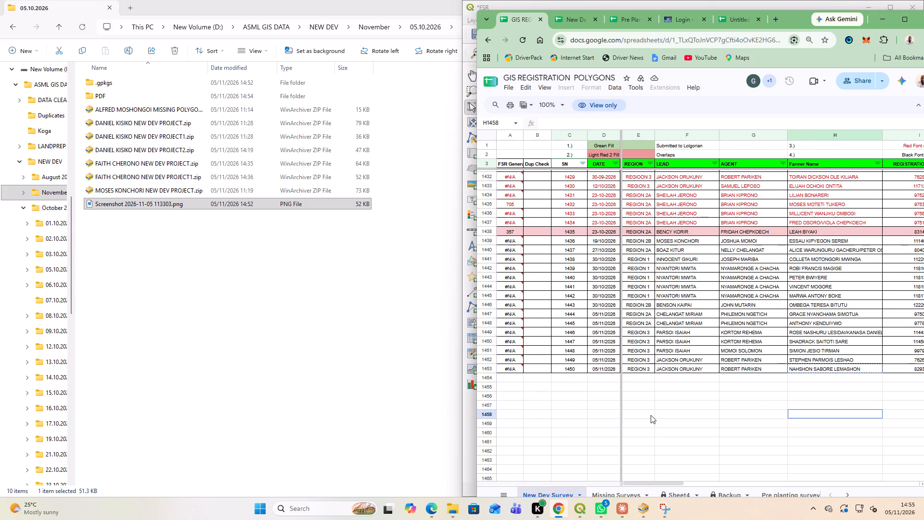
scroll(651, 415, up, 2)
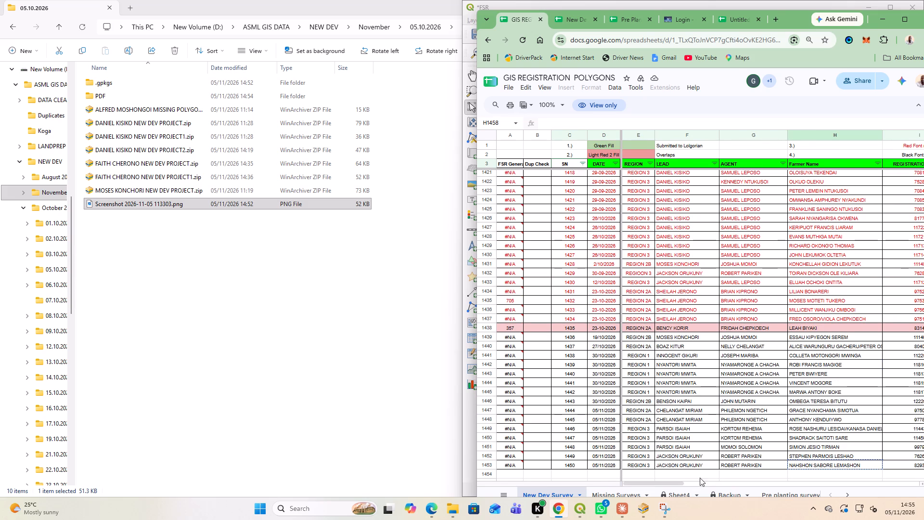
drag(677, 484, 667, 485)
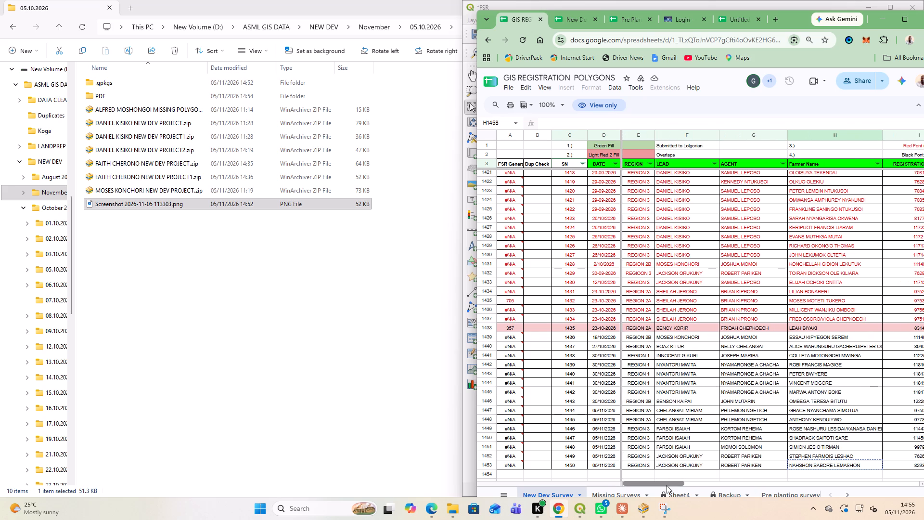
drag(667, 485, 664, 486)
Copy the registration number in row 1431 of the New Dev Survey sheet.
drag(664, 486, 687, 489)
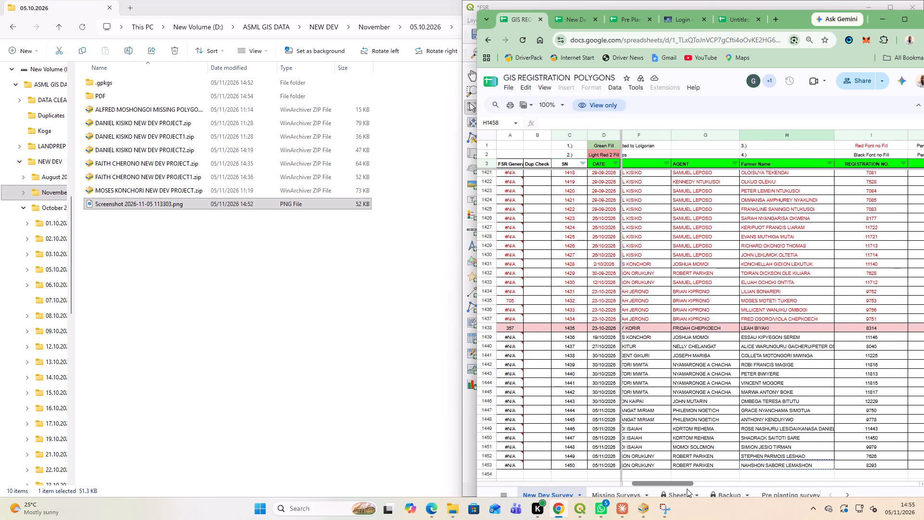
drag(687, 489, 701, 486)
click(794, 264)
right_click(794, 264)
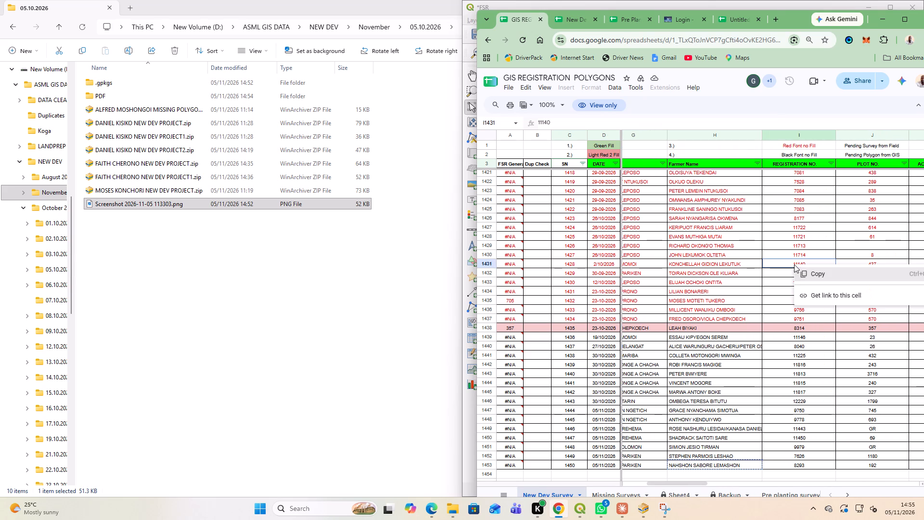
click(804, 273)
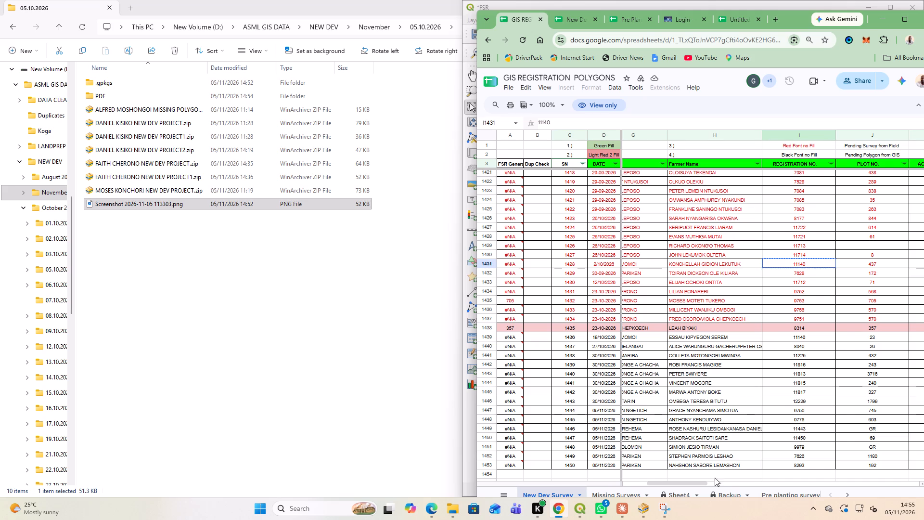
Copy the farmer name in row 1432 of the New Dev Survey sheet.
click(700, 482)
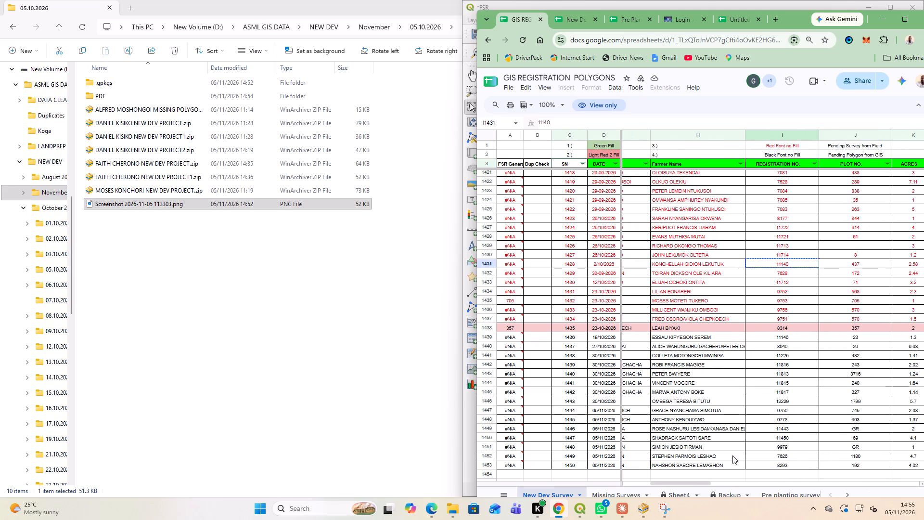
drag(703, 482, 685, 485)
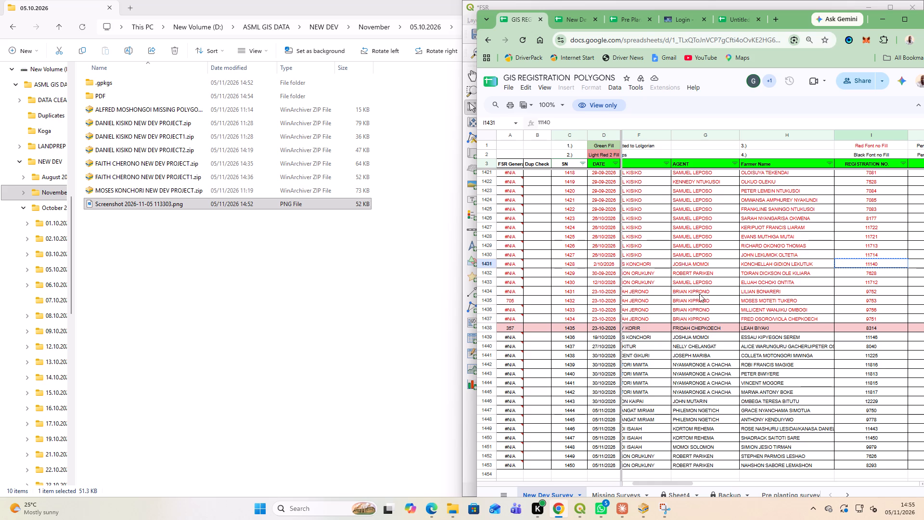
click(869, 274)
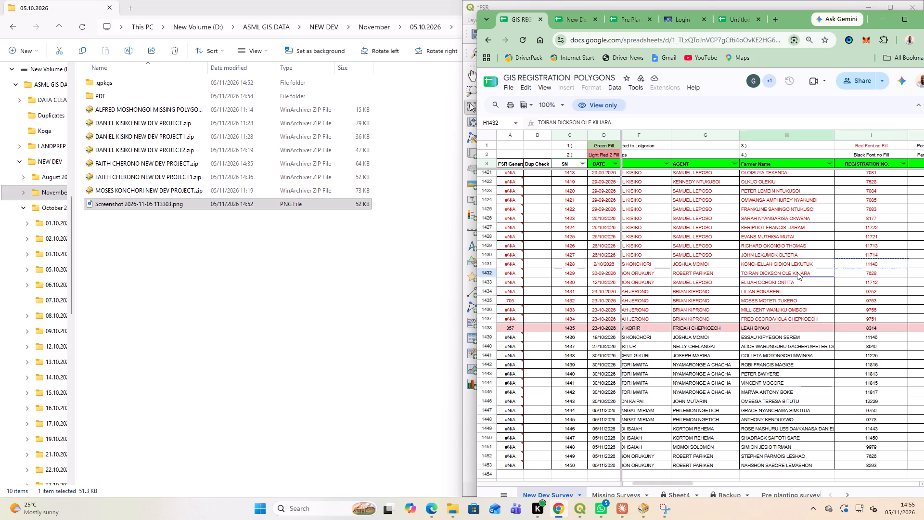
click(797, 272)
right_click(797, 272)
click(823, 282)
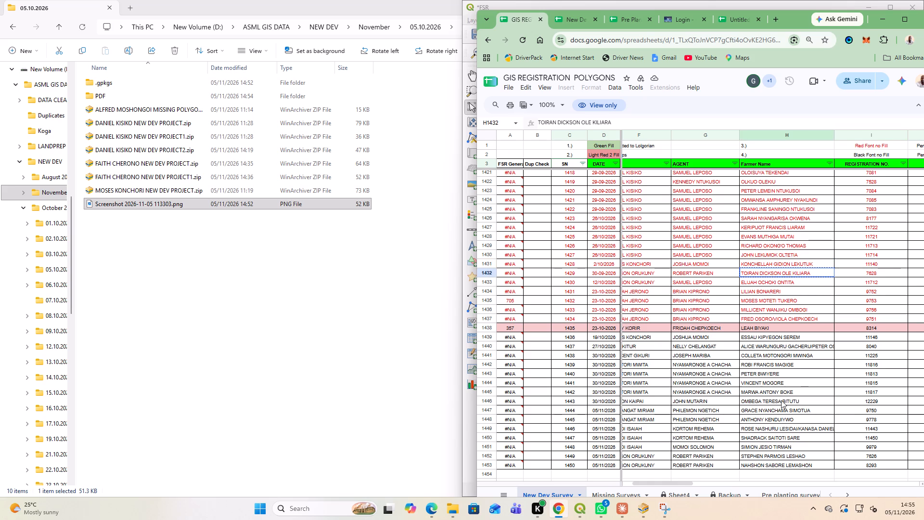
Switch to QGIS, close the exported farmer layer's attribute table and vertex editor, and end its editing and hide it.
click(583, 513)
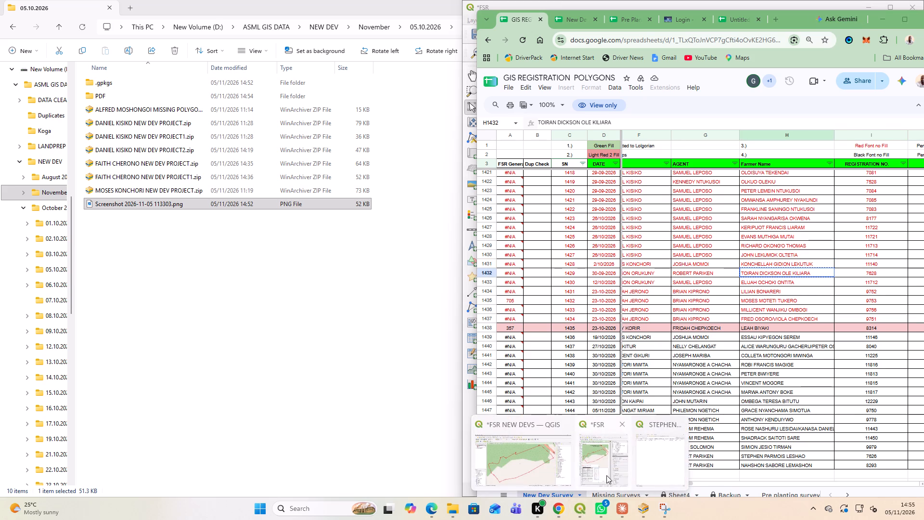
click(655, 454)
click(462, 7)
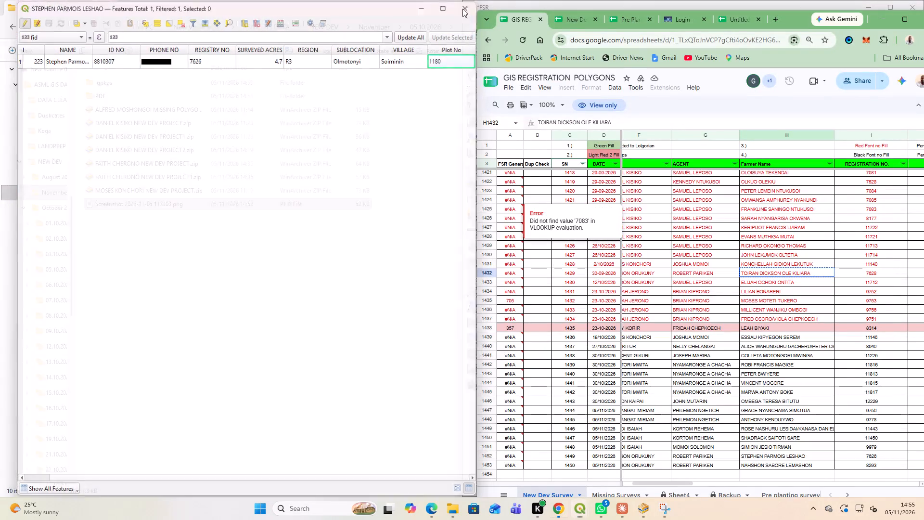
click(581, 514)
click(547, 474)
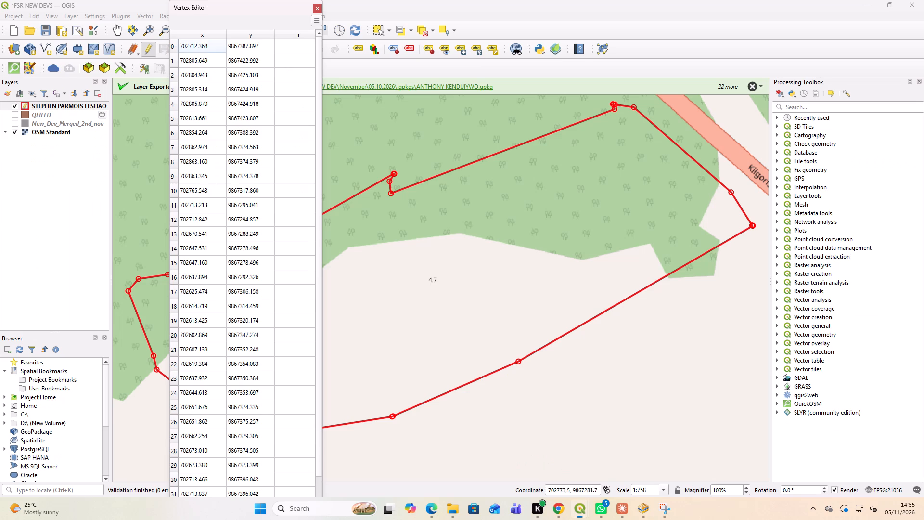
click(320, 6)
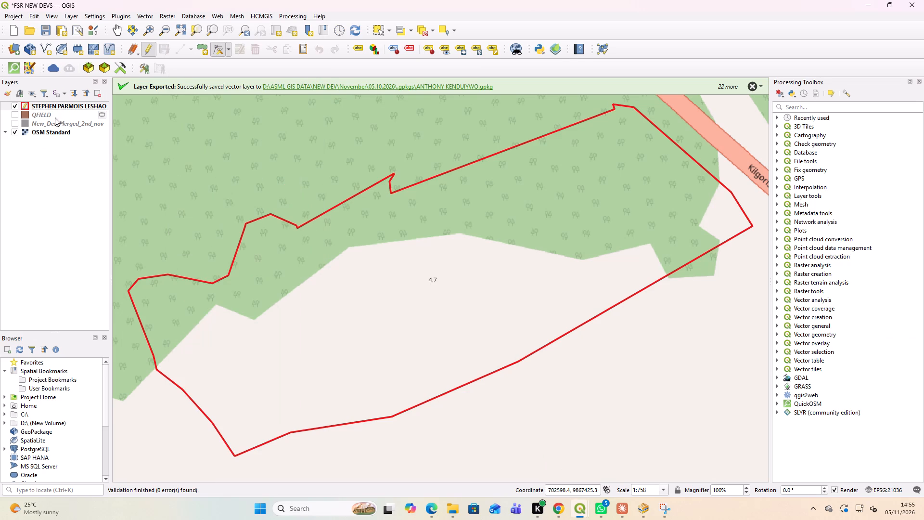
click(147, 48)
click(15, 106)
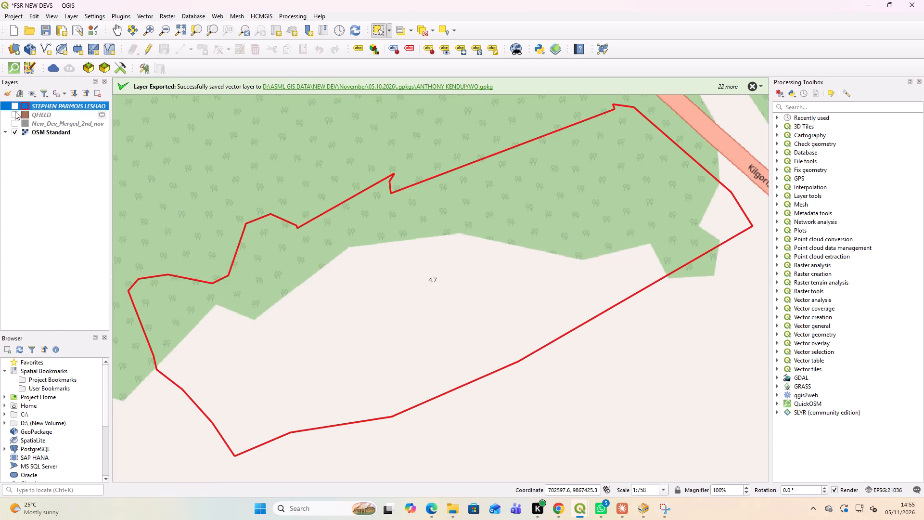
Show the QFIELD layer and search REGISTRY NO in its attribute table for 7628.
click(14, 116)
click(35, 116)
right_click(35, 116)
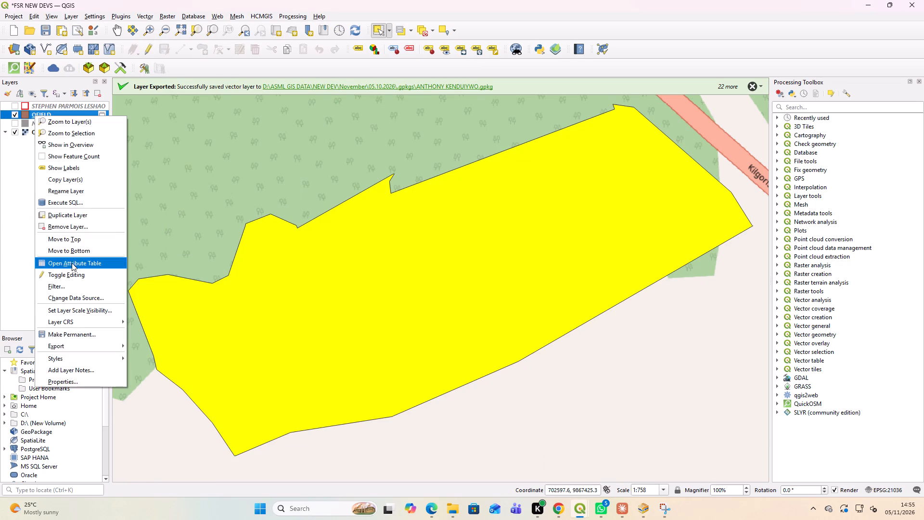
click(74, 264)
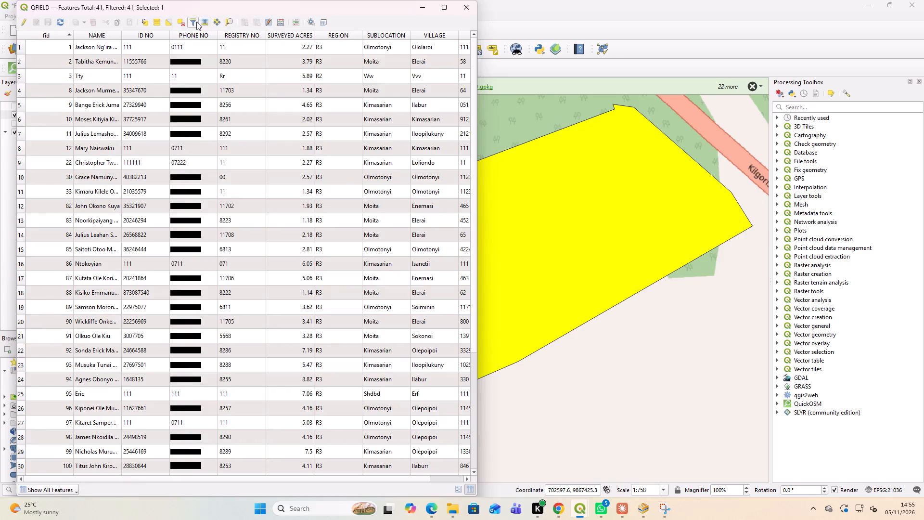
click(195, 22)
click(216, 103)
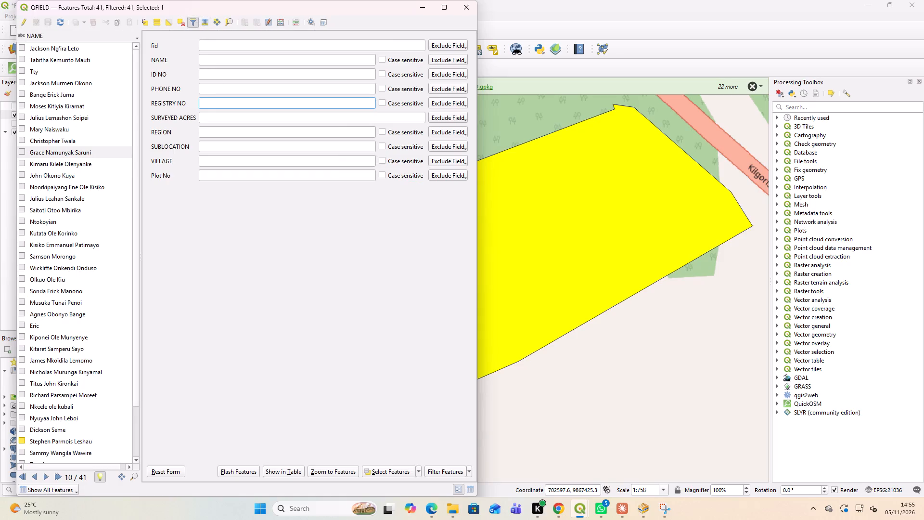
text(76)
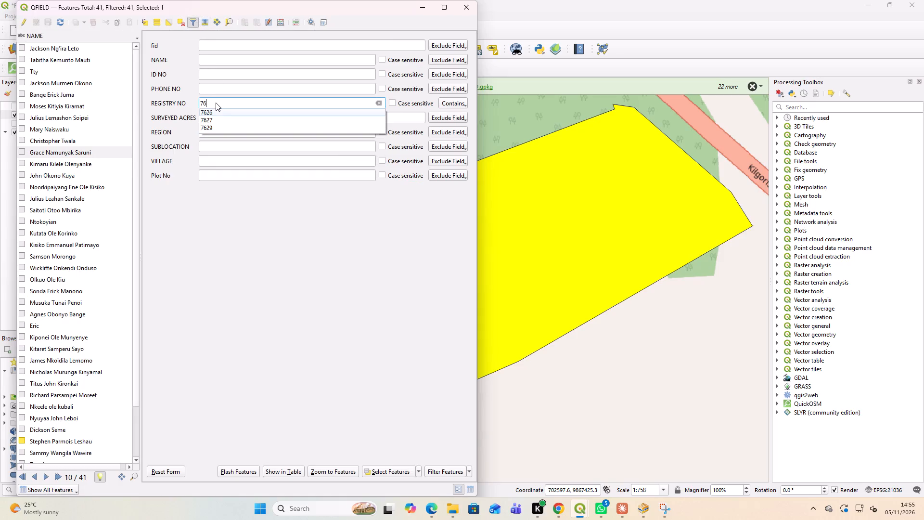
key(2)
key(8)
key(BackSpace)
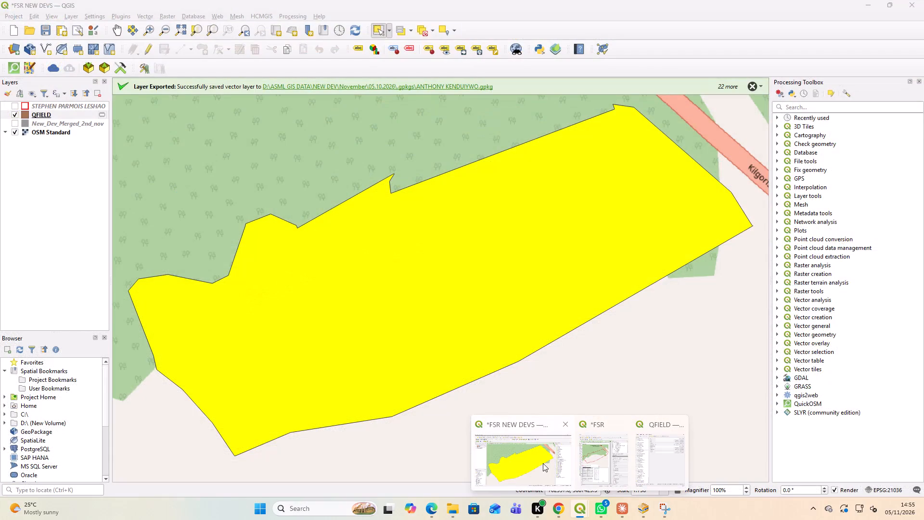
Switch back to the spreadsheet in Chrome and copy the farmer name in row 1433 of New Dev Survey.
click(562, 463)
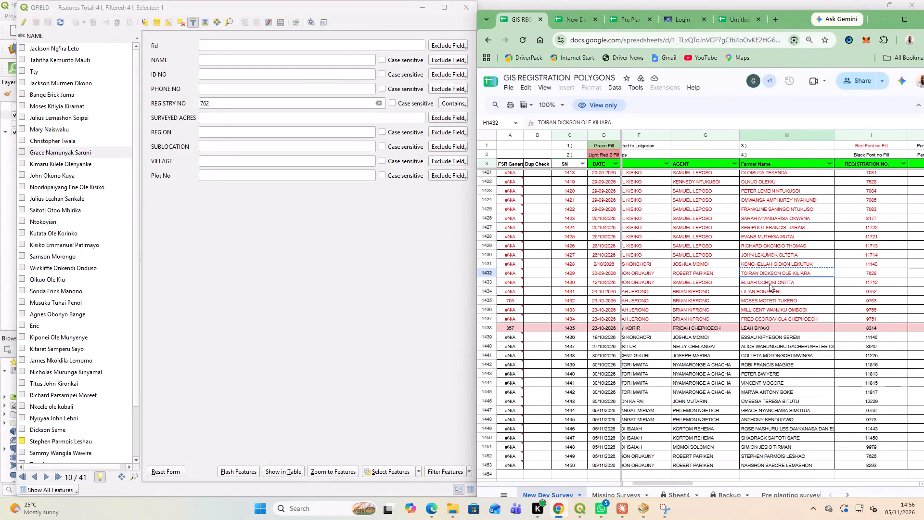
click(772, 283)
right_click(772, 283)
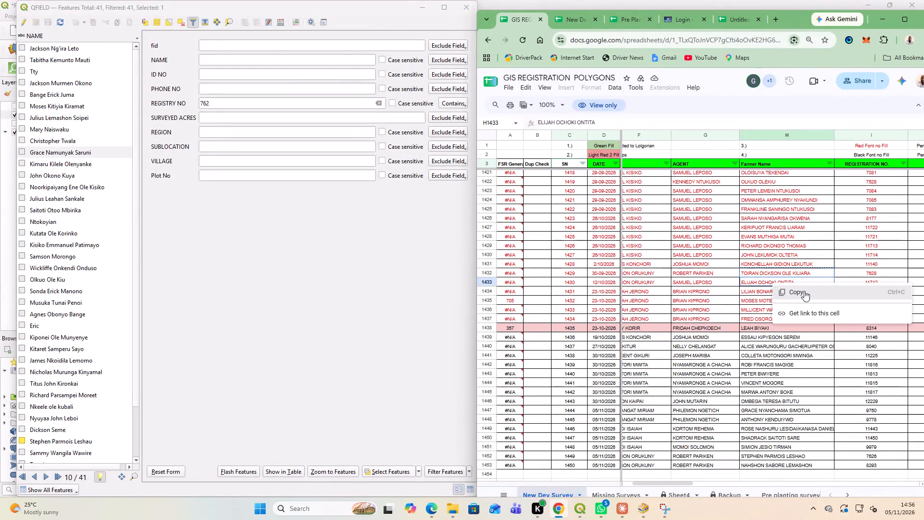
click(804, 291)
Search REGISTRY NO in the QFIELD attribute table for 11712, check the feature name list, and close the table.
double_click(227, 101)
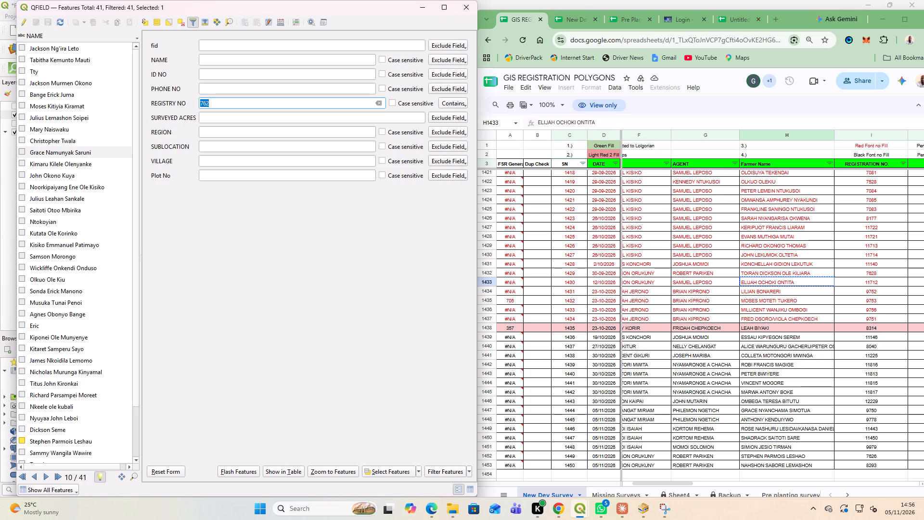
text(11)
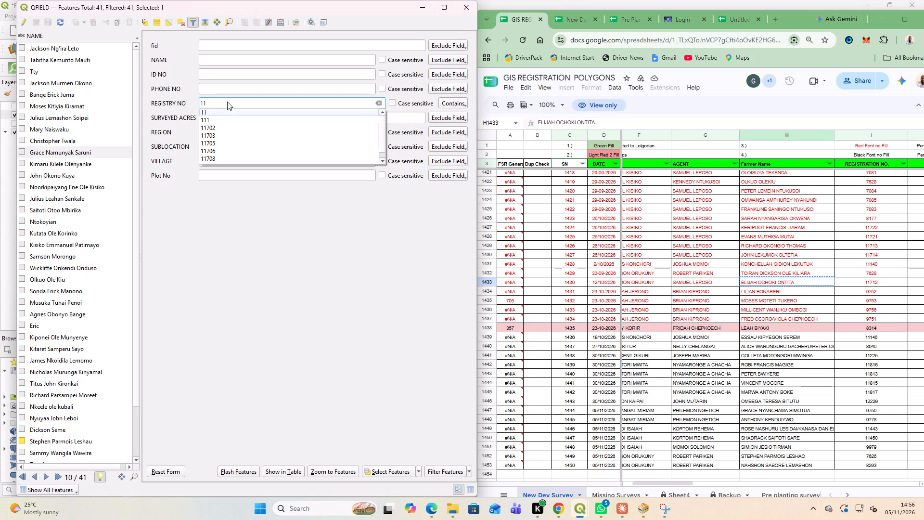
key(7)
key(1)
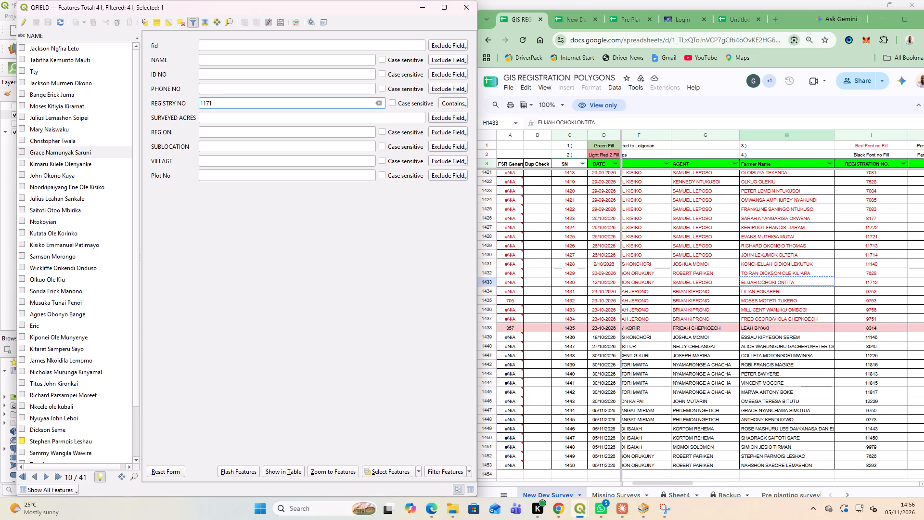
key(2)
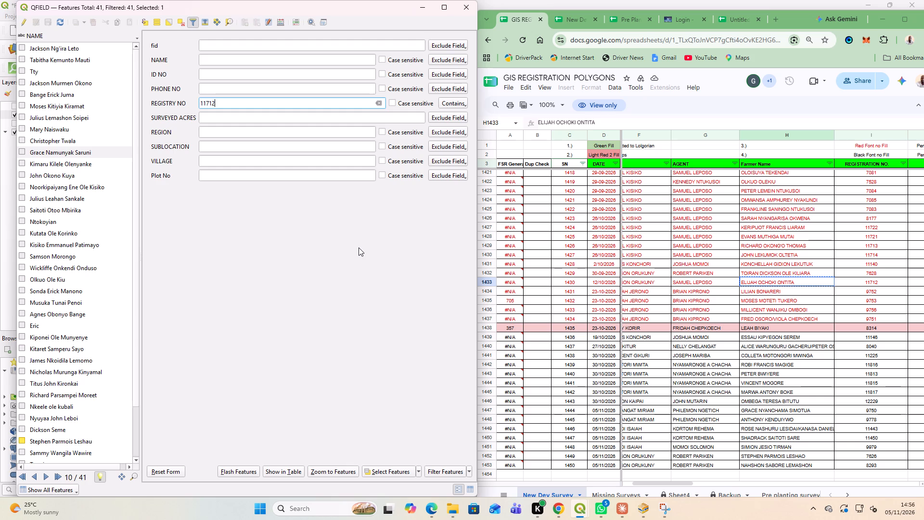
click(358, 247)
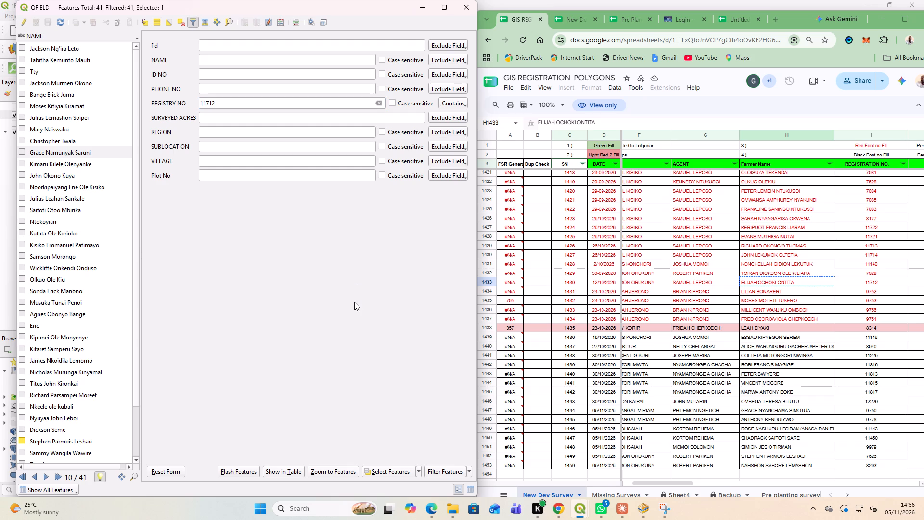
scroll(91, 296, down, 5)
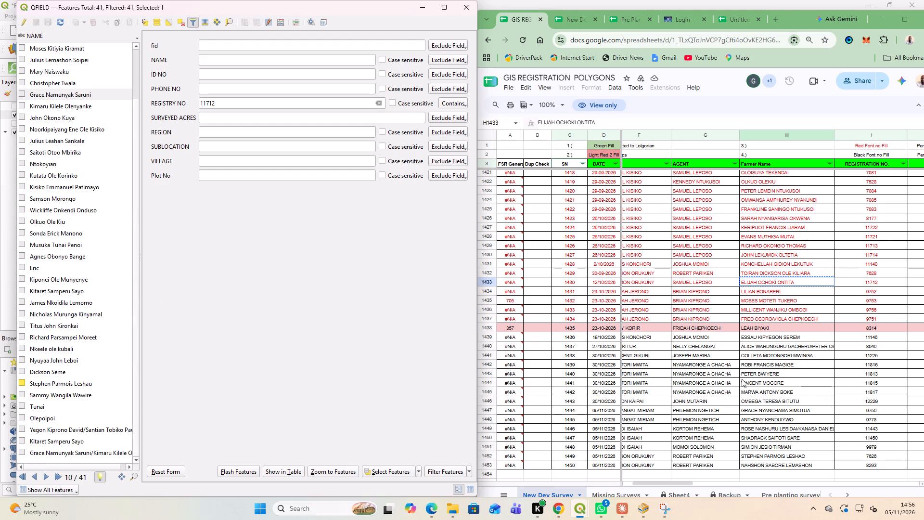
scroll(745, 382, down, 3)
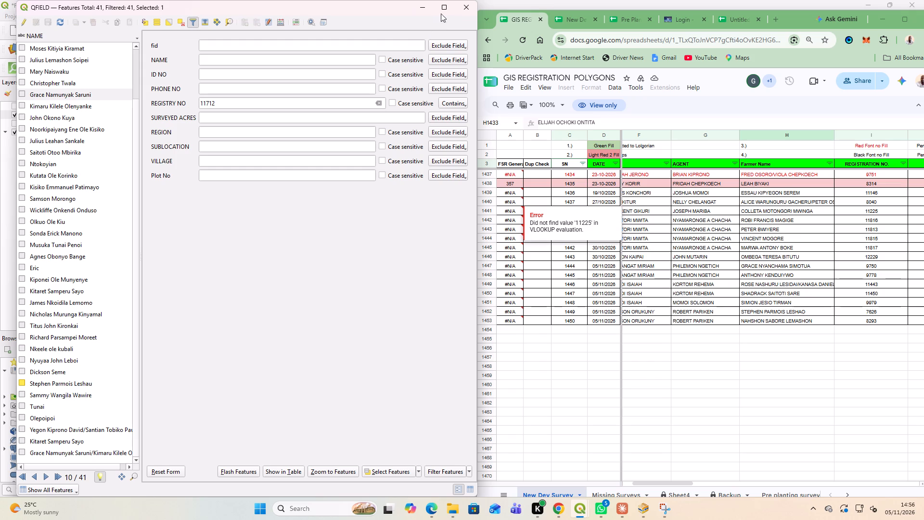
click(462, 8)
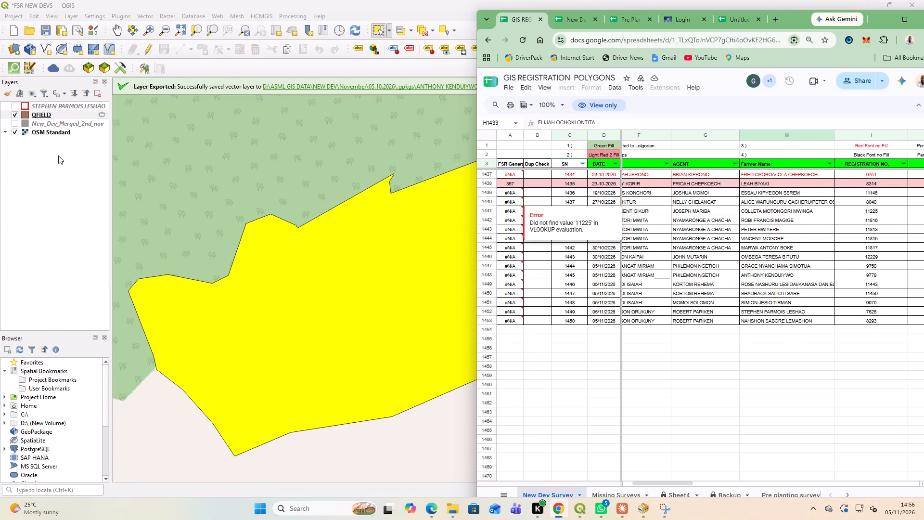
Remove the exported farmer layer and the QFIELD layer from the FSR NEW DEVS project.
click(58, 156)
click(13, 115)
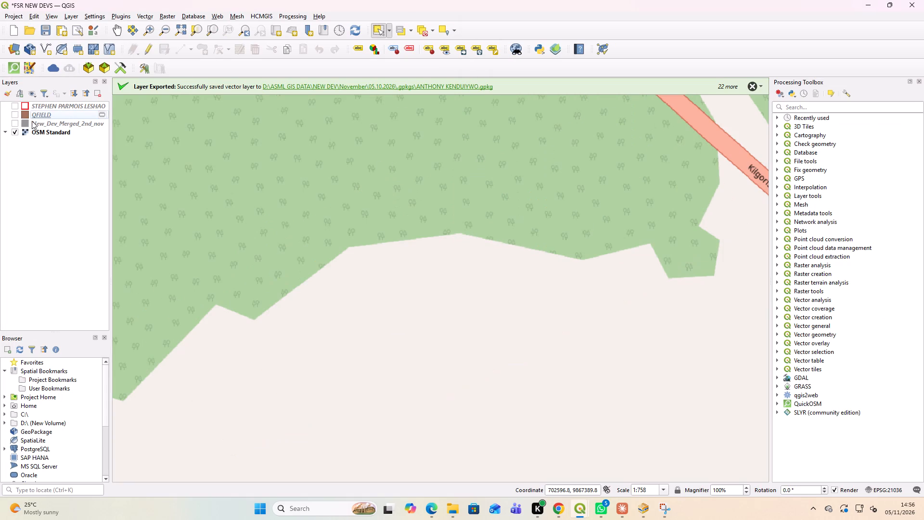
click(16, 116)
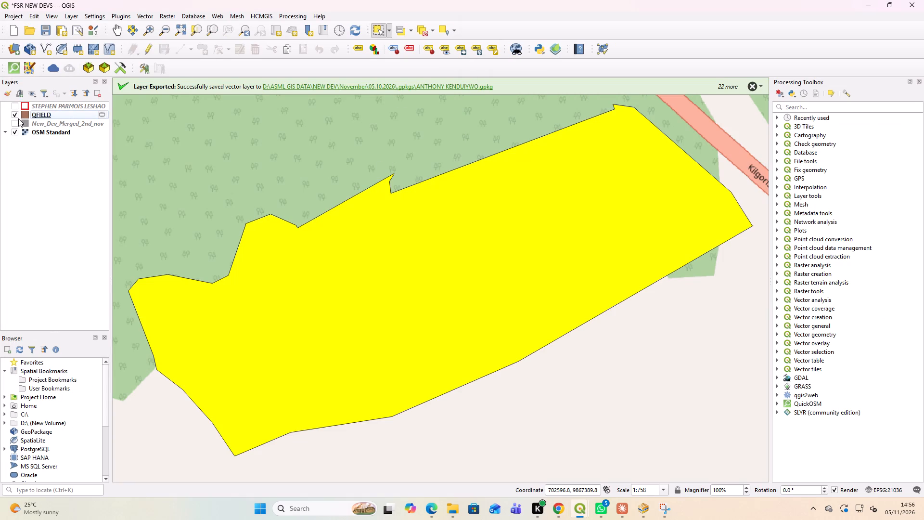
click(42, 105)
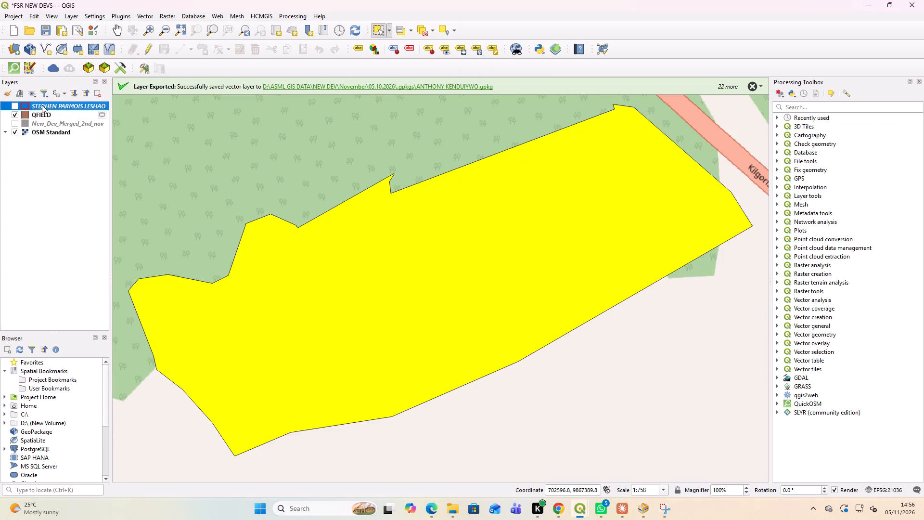
ctrl+click(43, 109)
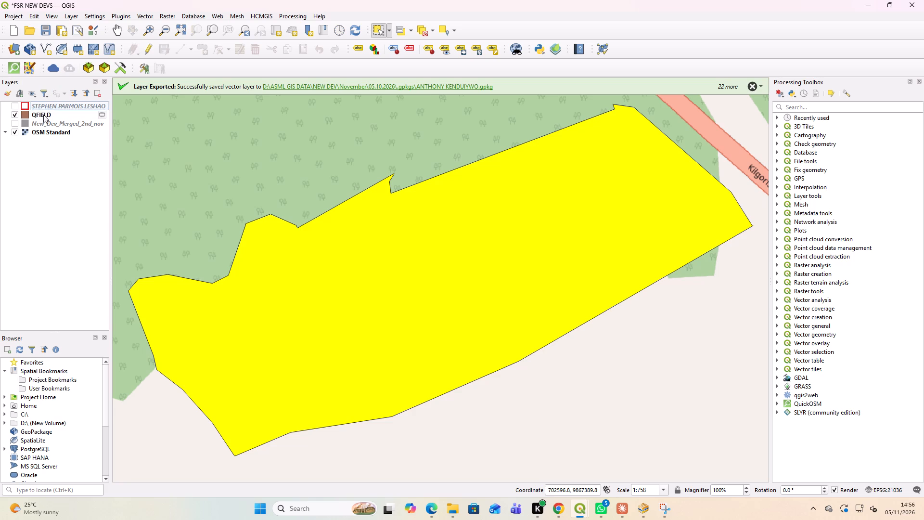
ctrl+click(44, 115)
ctrl+click(48, 106)
ctrl+right_click(48, 106)
click(96, 195)
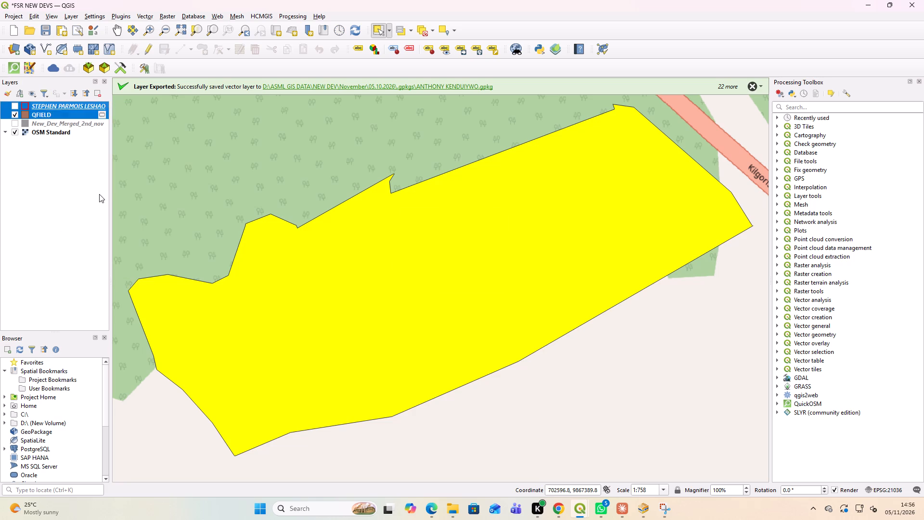
click(449, 262)
click(43, 210)
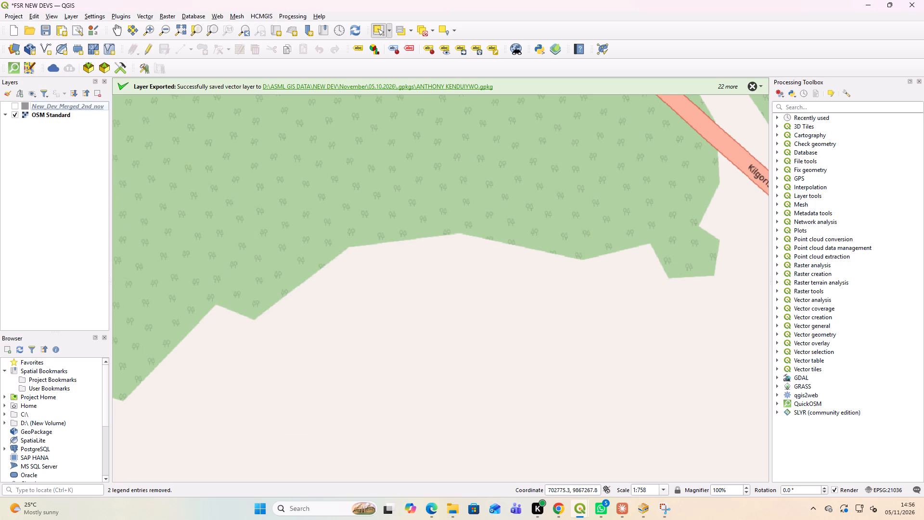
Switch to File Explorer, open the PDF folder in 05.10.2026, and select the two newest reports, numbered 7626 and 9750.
click(564, 474)
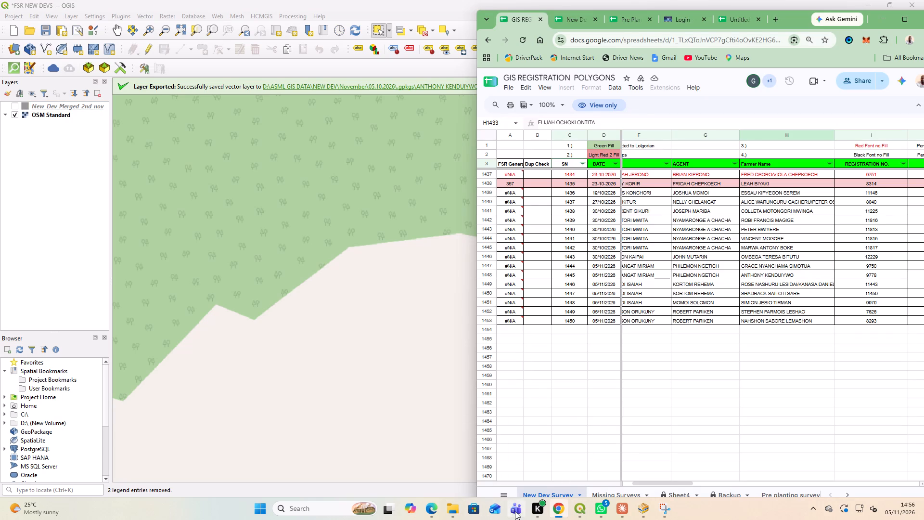
click(456, 510)
click(417, 419)
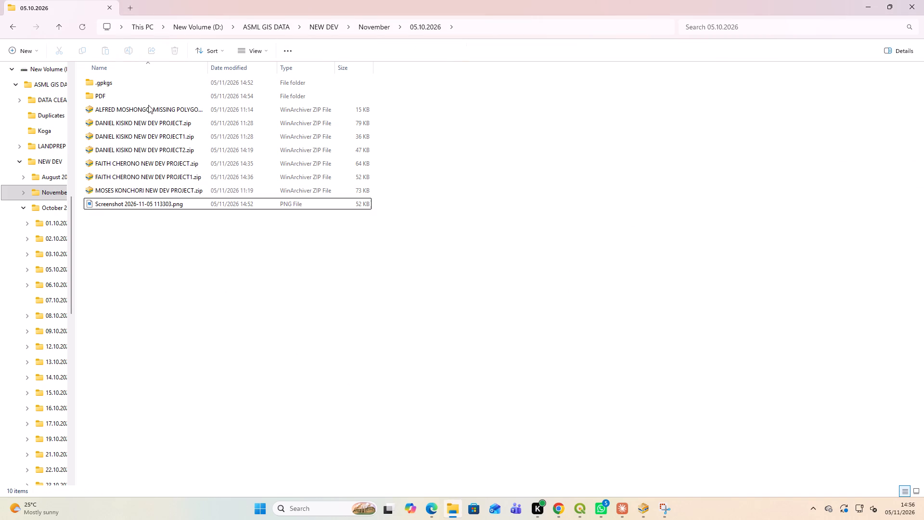
double_click(146, 99)
right_click(531, 205)
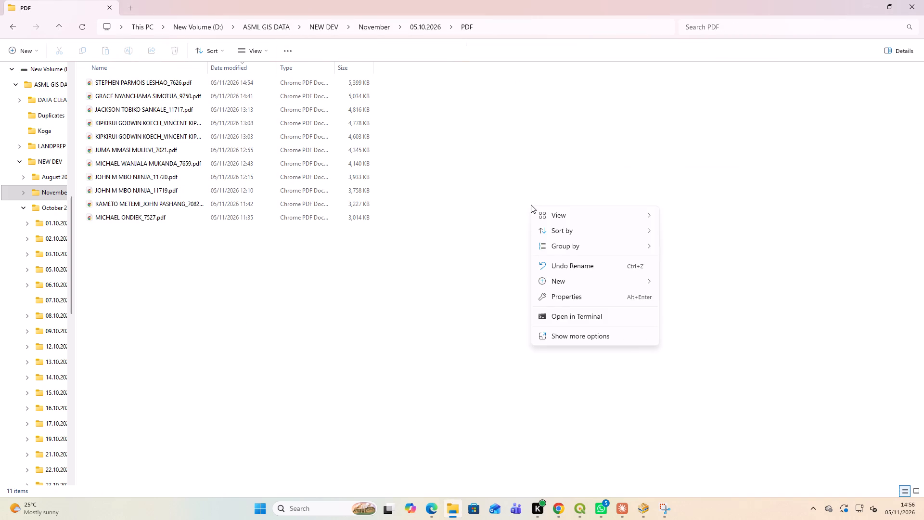
click(496, 208)
click(200, 100)
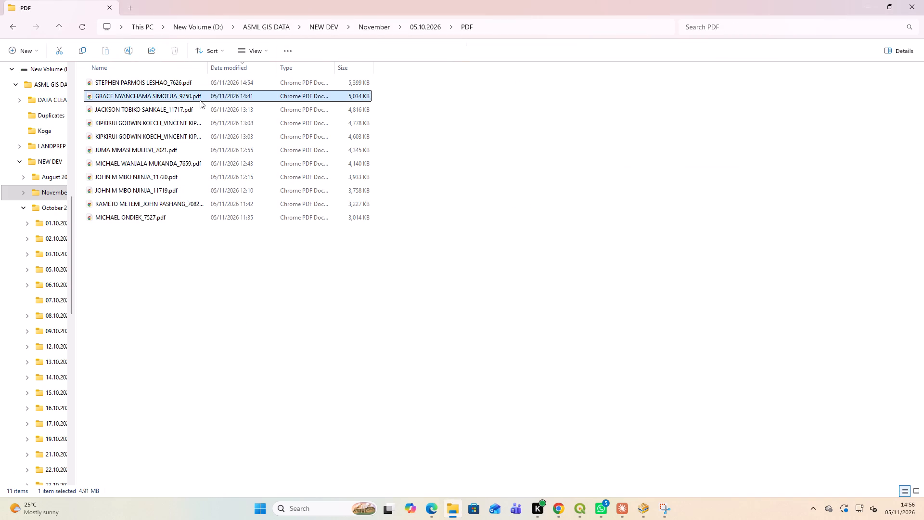
ctrl+click(200, 82)
click(207, 82)
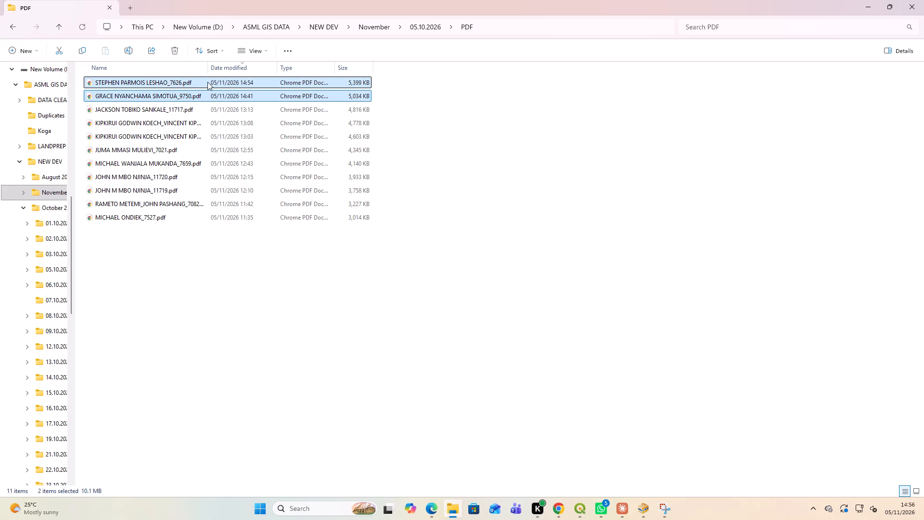
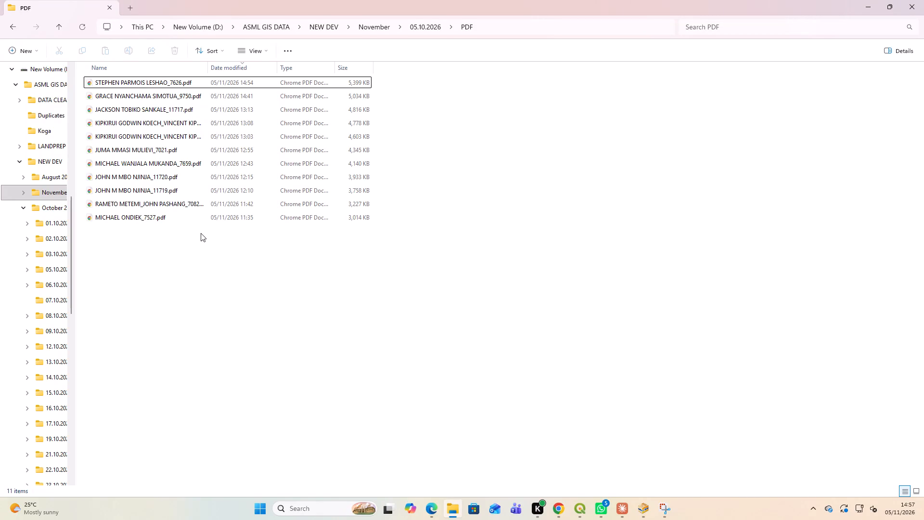
Arrange the PDF folder window side by side with Chrome and bring up the New Dev Tracking spreadsheet.
key(super+Right)
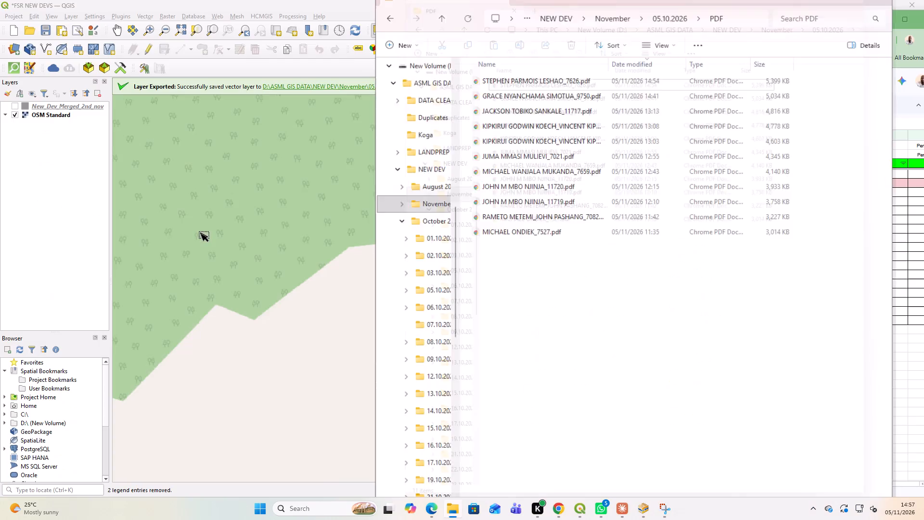
click(196, 134)
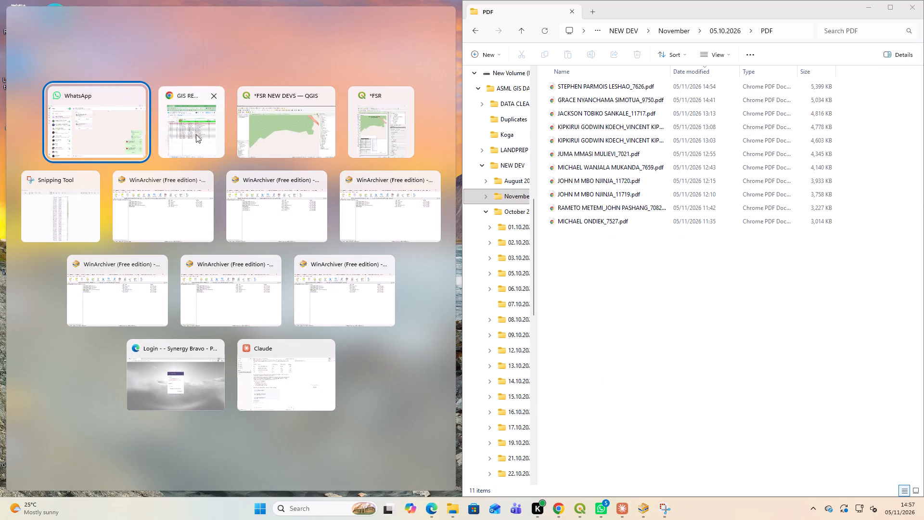
click(210, 476)
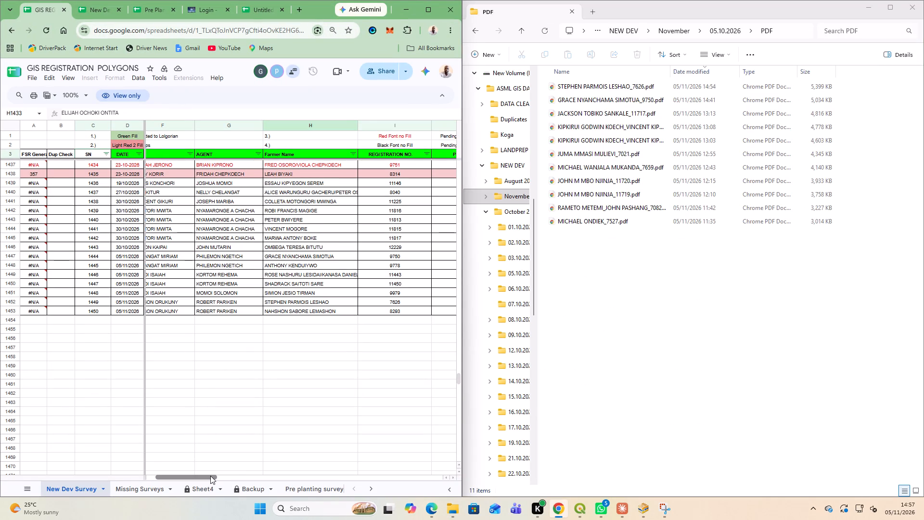
click(93, 4)
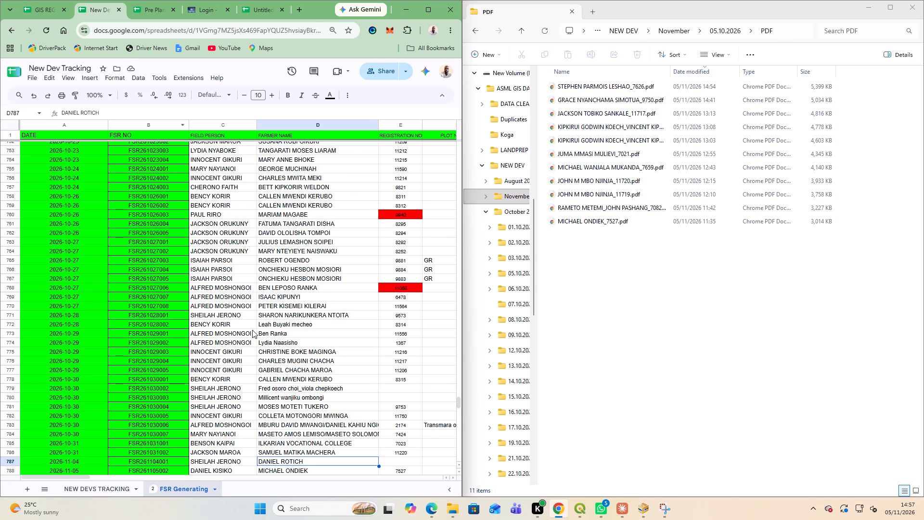
Add the date 2026-11-05 in the DATE column of row 789, below the last entry on the FSR Generating sheet.
scroll(254, 326, down, 8)
scroll(254, 325, up, 3)
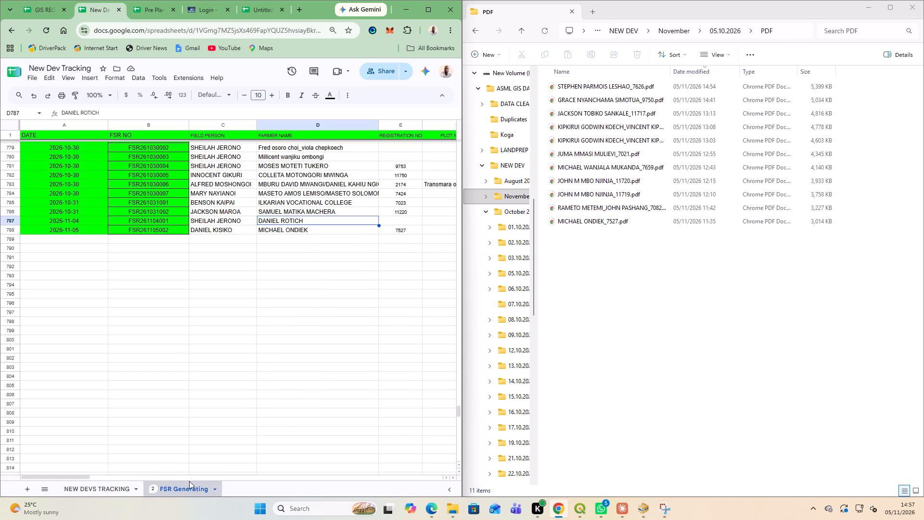
drag(82, 478, 76, 476)
click(89, 231)
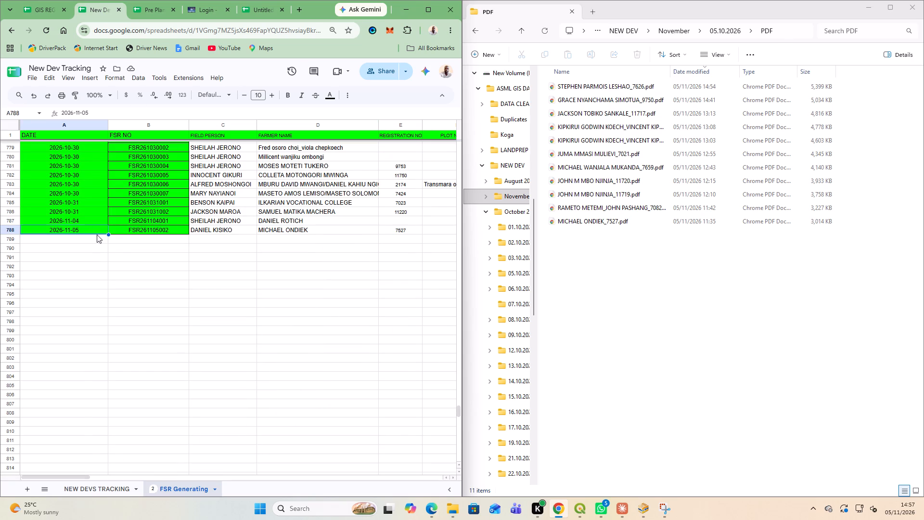
click(107, 234)
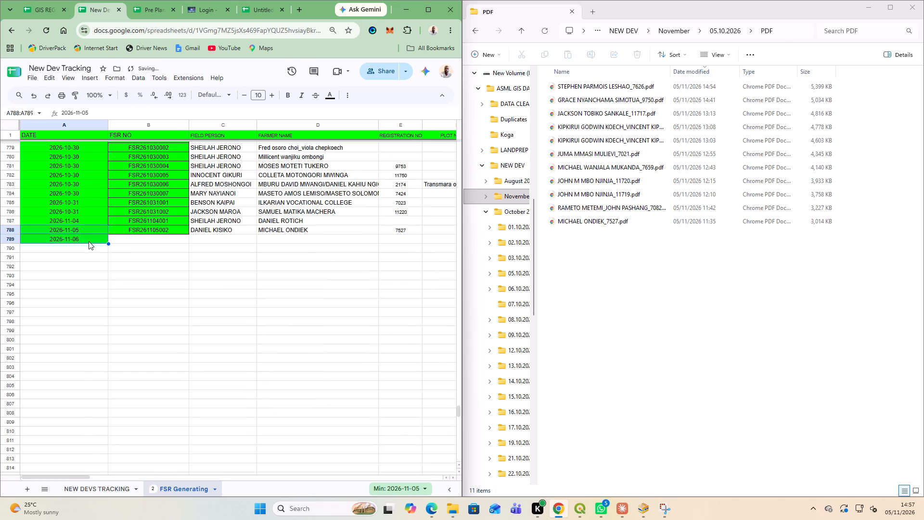
double_click(89, 241)
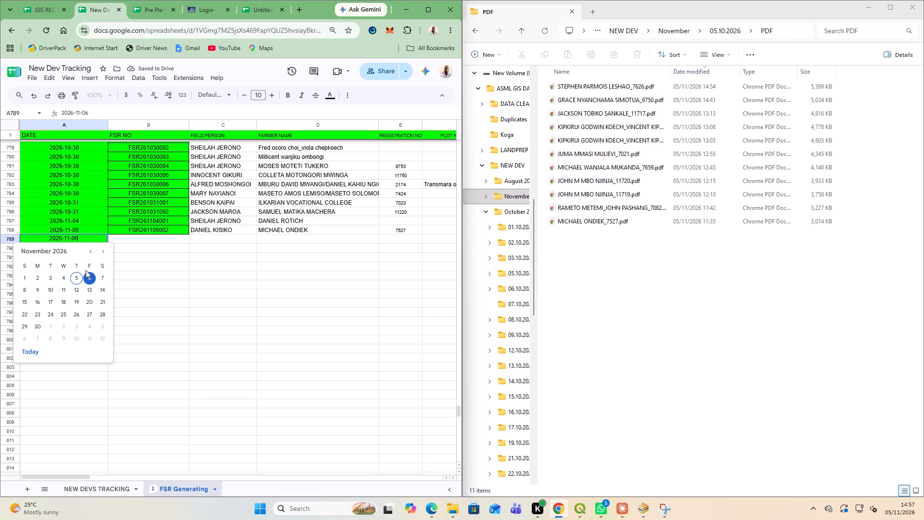
click(32, 355)
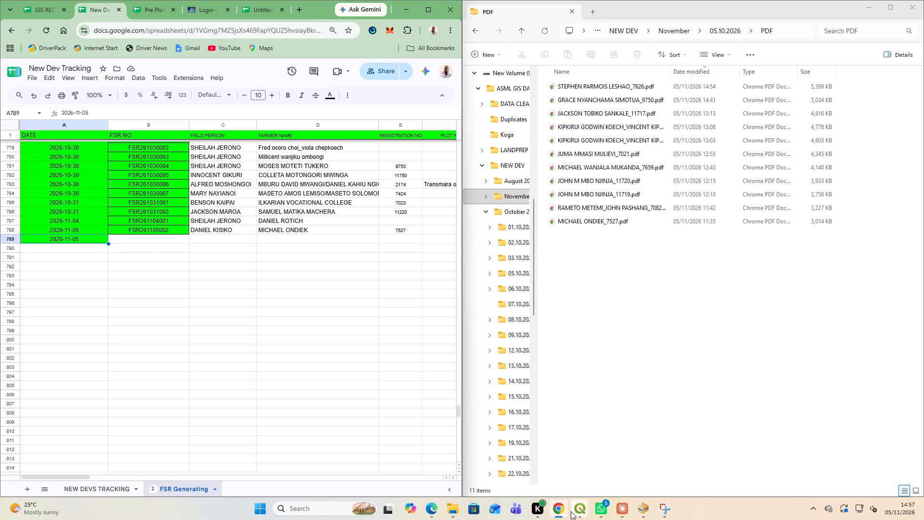
Switch to the FSR layout in QGIS and copy the farmer name line from the report's title label.
click(617, 463)
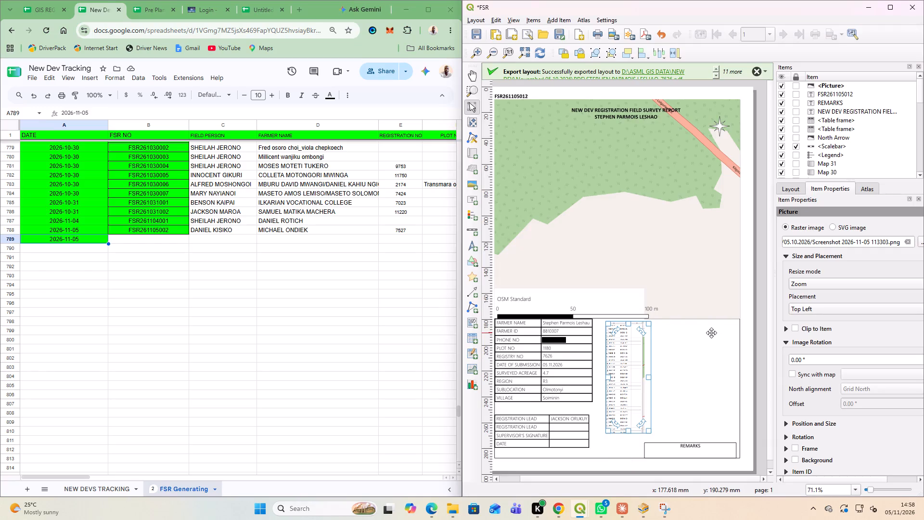
click(831, 109)
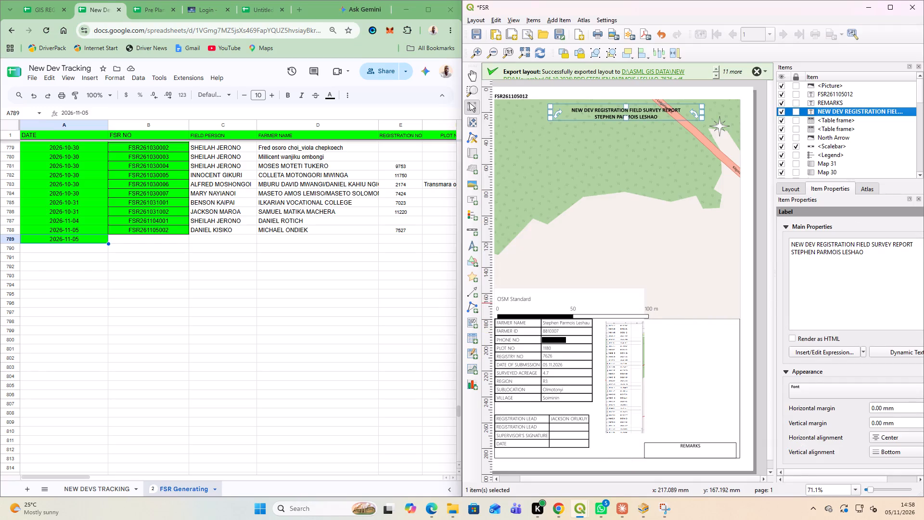
double_click(841, 257)
right_click(841, 257)
triple_click(813, 261)
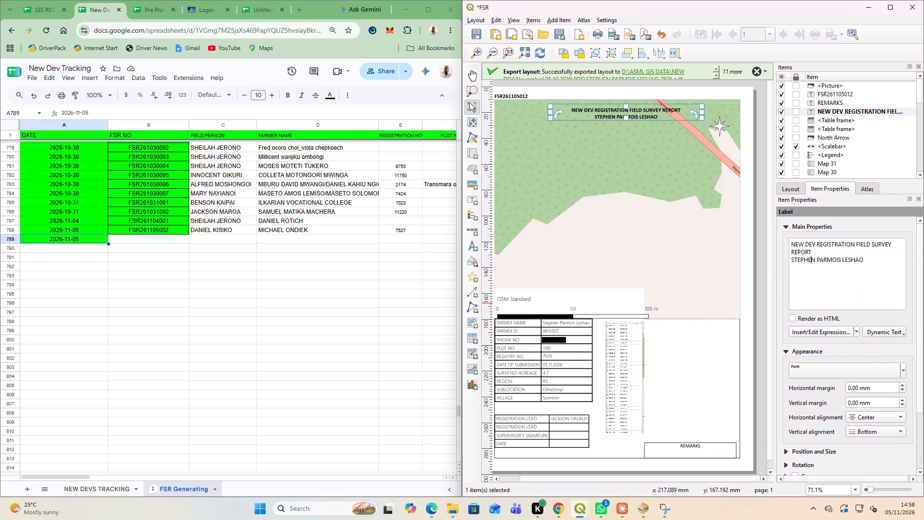
click(813, 261)
right_click(813, 261)
click(840, 302)
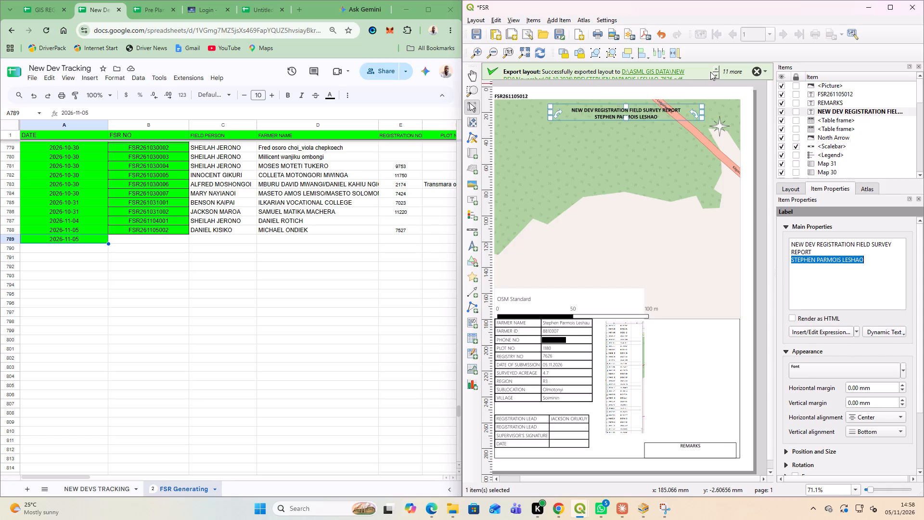
Open the layout's PDF export dialog, look through the reports already saved in the PDF folder, and cancel the export.
click(646, 37)
click(781, 355)
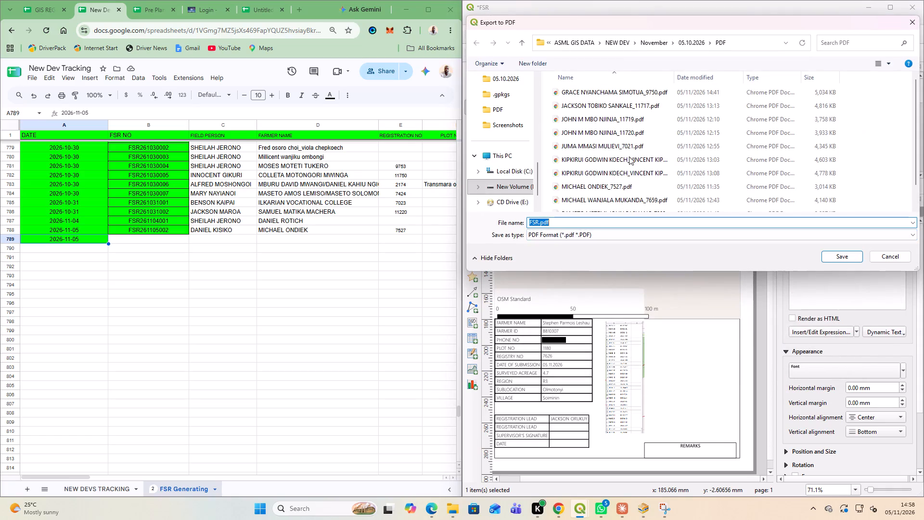
scroll(628, 158, down, 5)
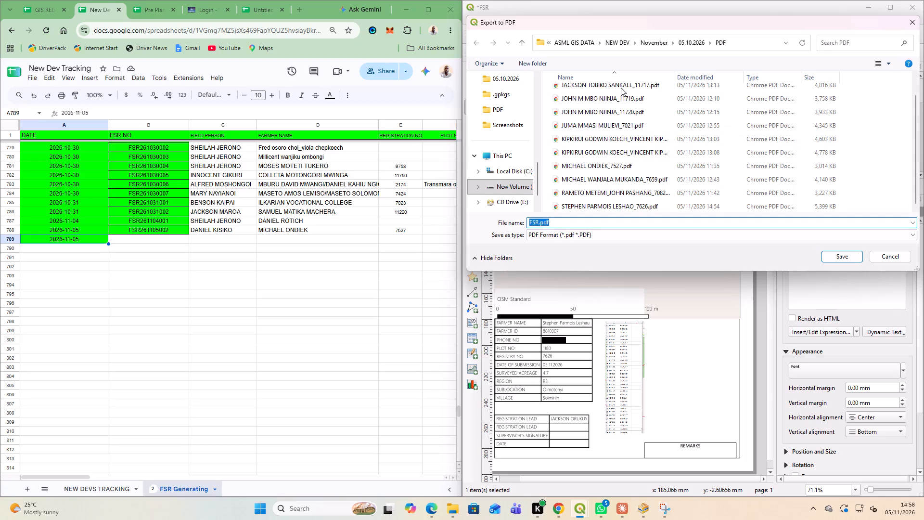
scroll(621, 88, up, 2)
scroll(618, 114, down, 2)
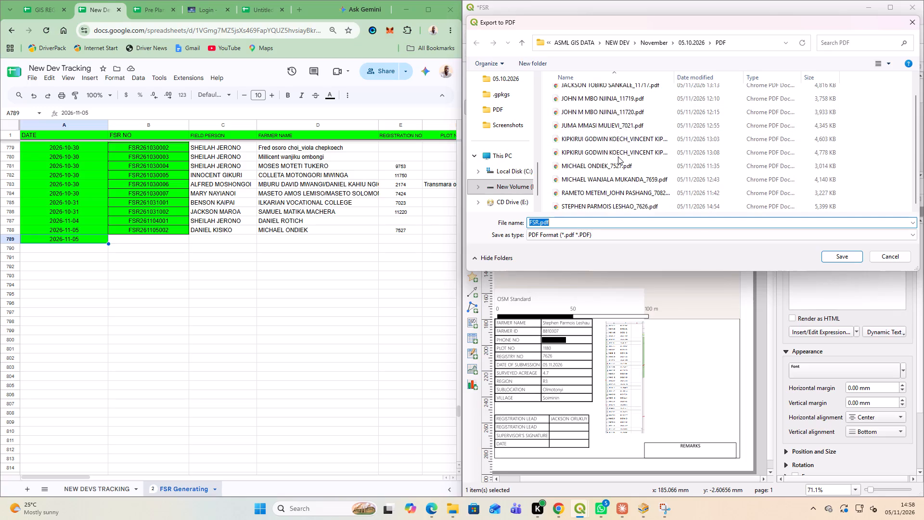
scroll(620, 168, up, 2)
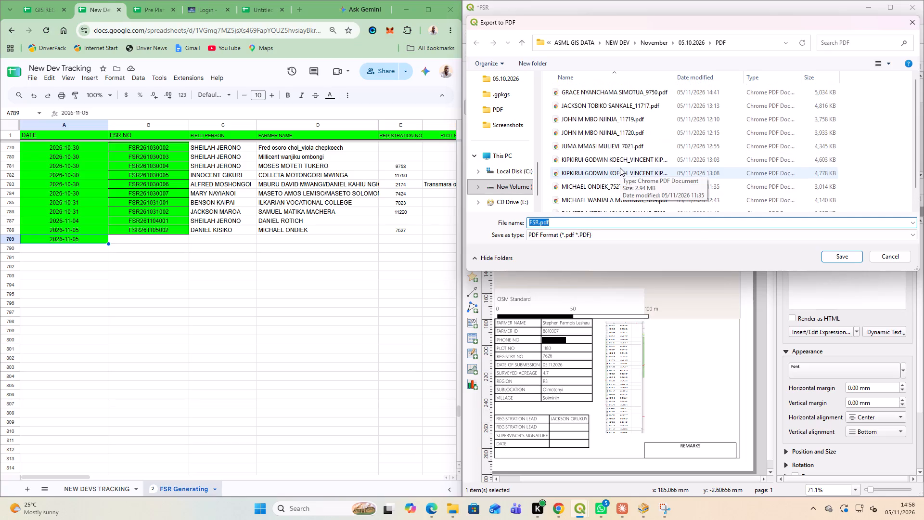
scroll(620, 169, down, 1)
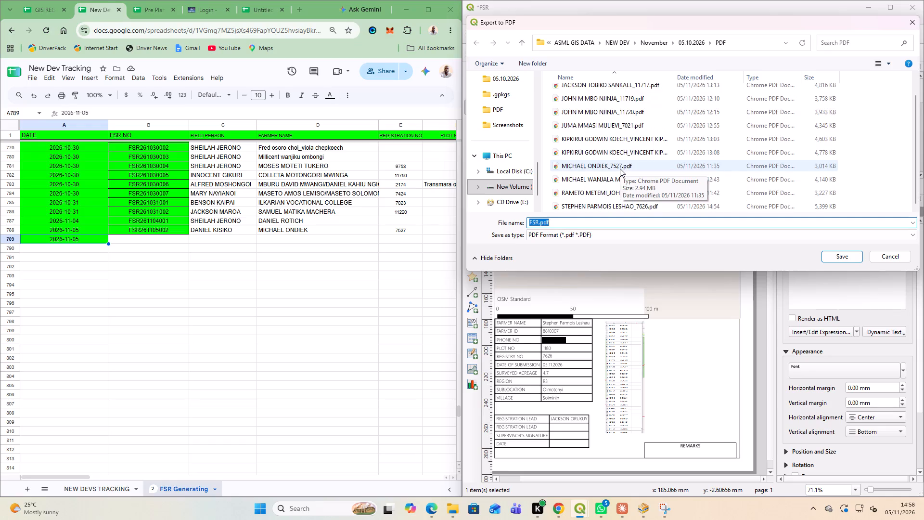
scroll(620, 169, down, 2)
click(895, 255)
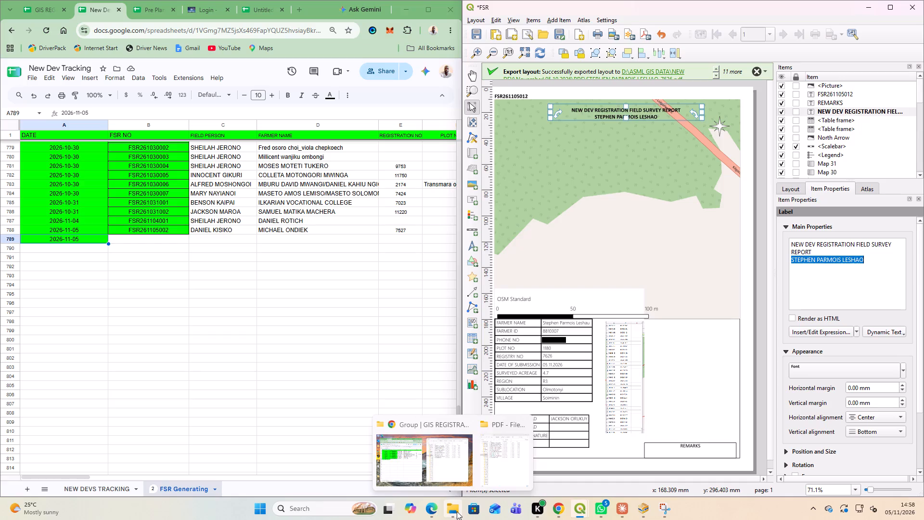
Switch back to the PDF folder in File Explorer, beside the tracking spreadsheet.
click(508, 457)
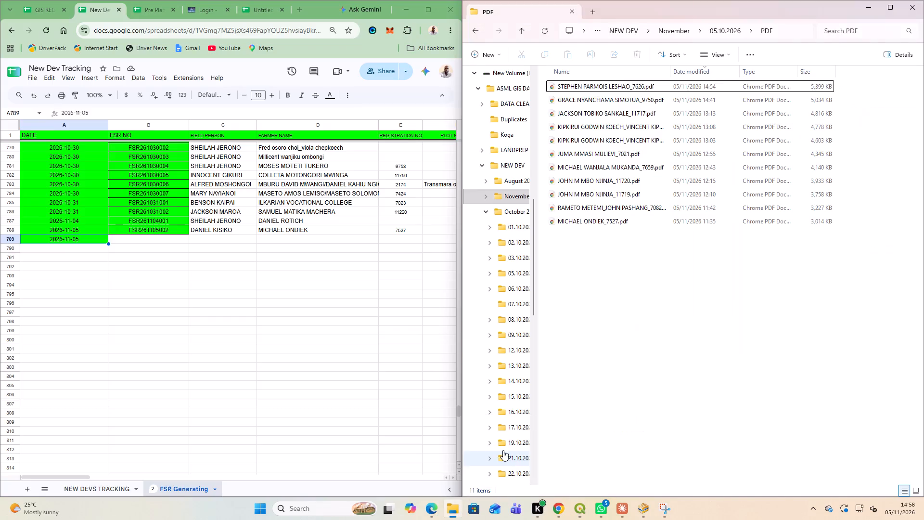
click(601, 349)
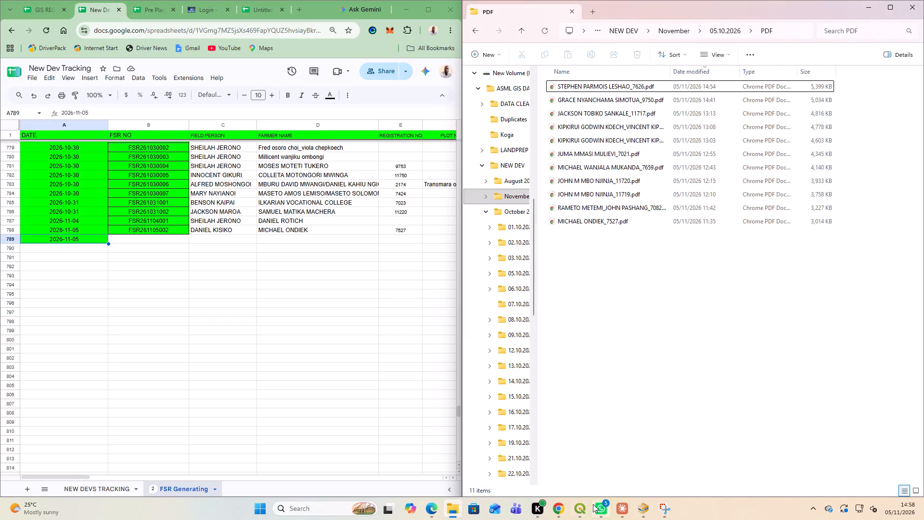
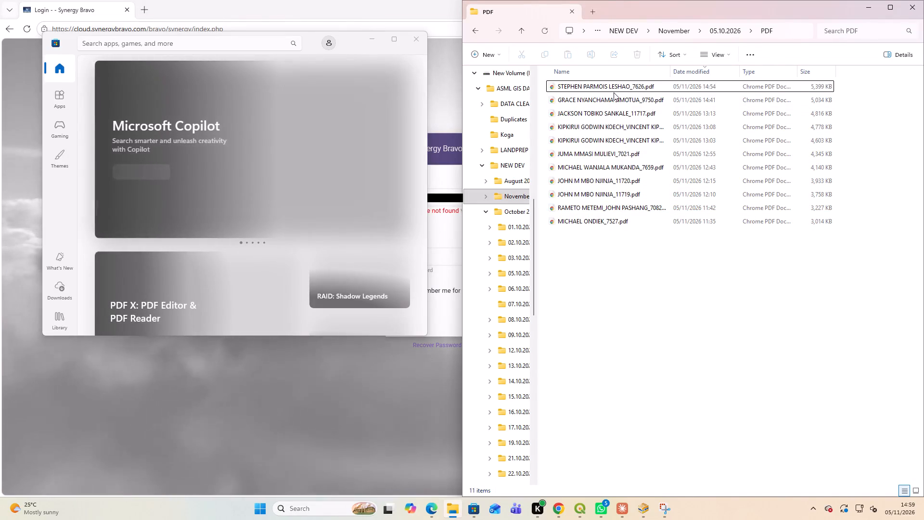
Open every field survey report in the PDF folder, newest to oldest, and examine its FSR number and farmer details.
double_click(614, 91)
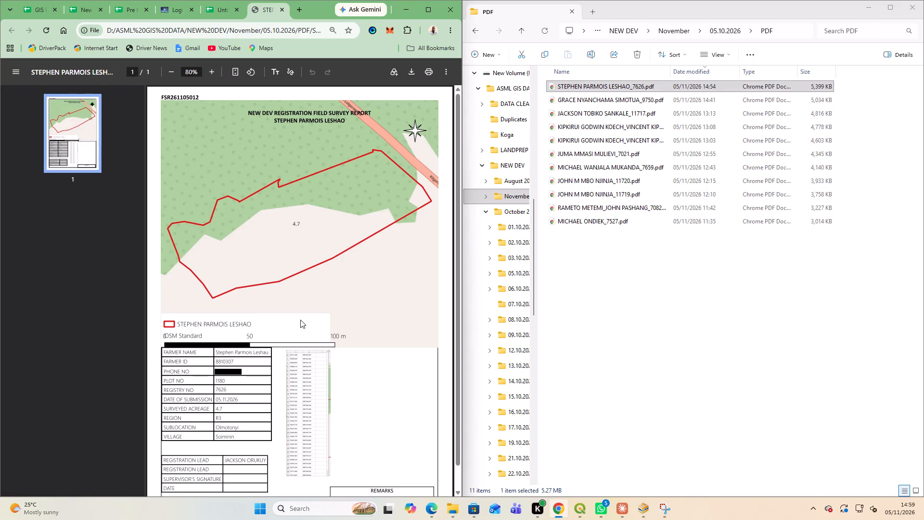
scroll(305, 330, down, 4)
scroll(306, 332, up, 4)
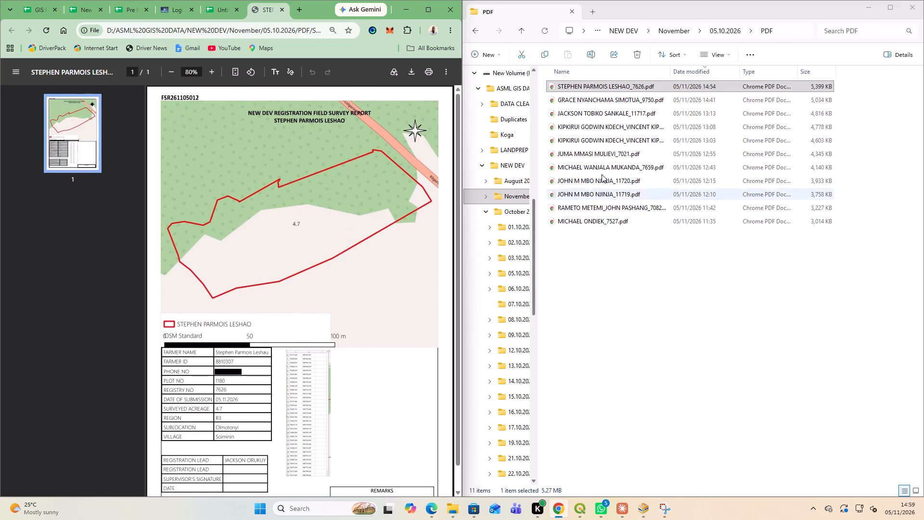
double_click(641, 102)
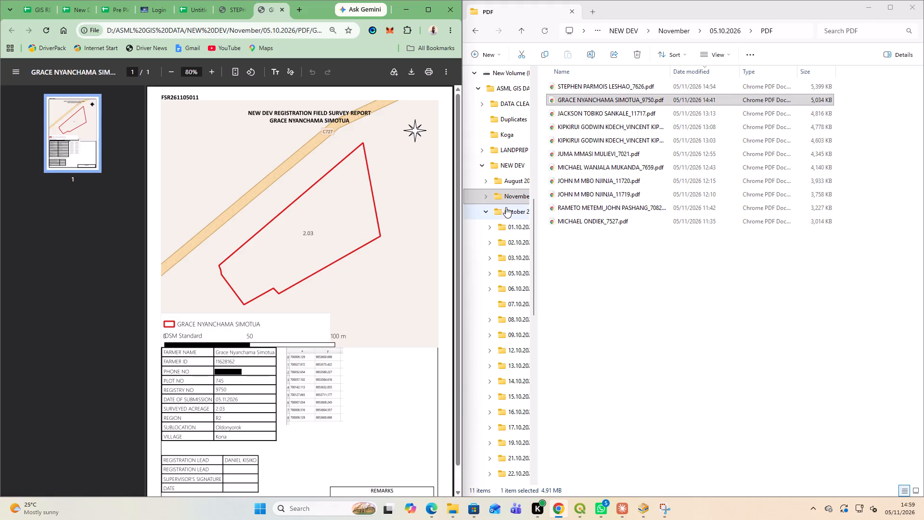
double_click(617, 113)
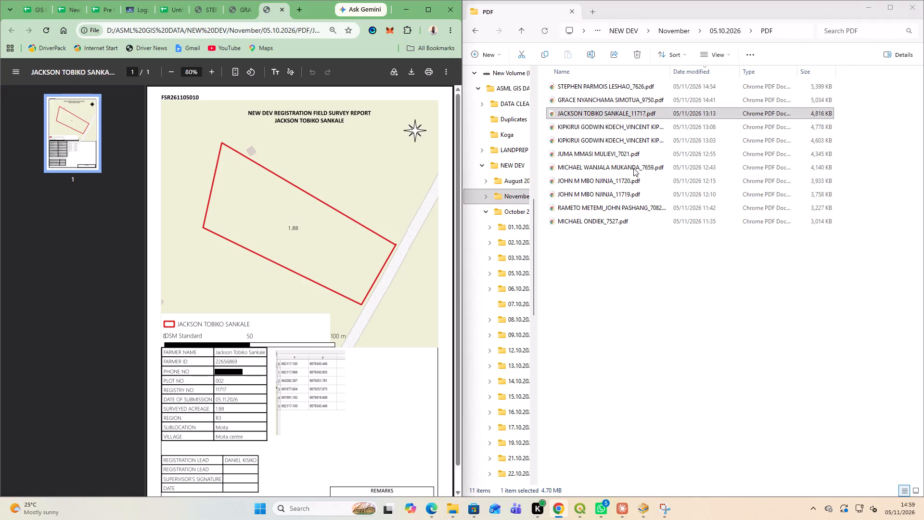
double_click(634, 128)
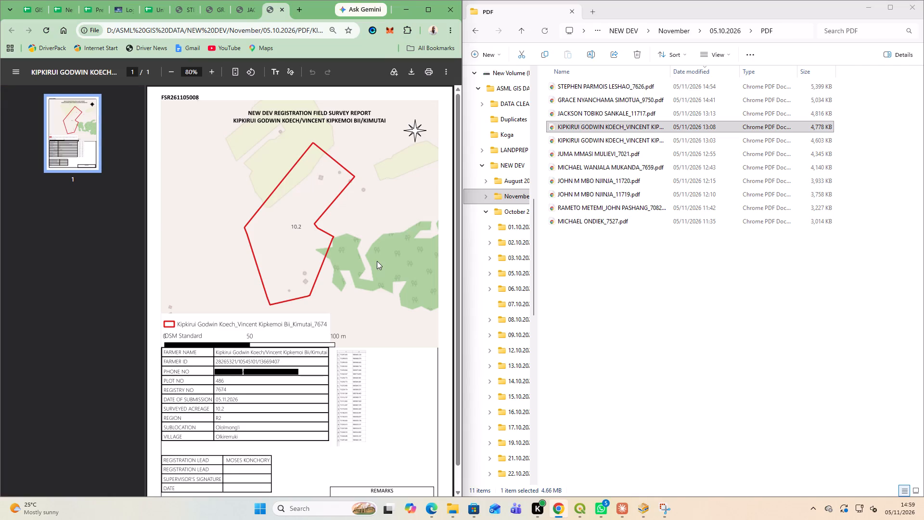
double_click(638, 141)
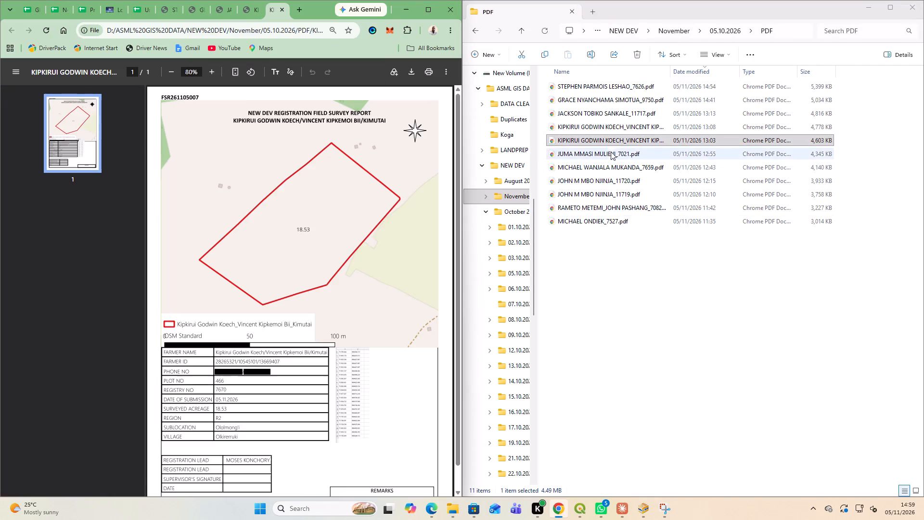
double_click(611, 151)
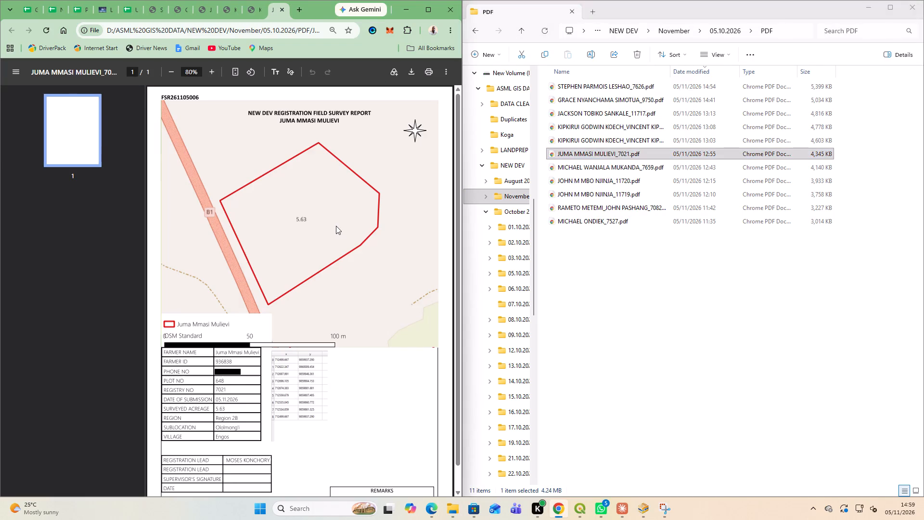
double_click(653, 167)
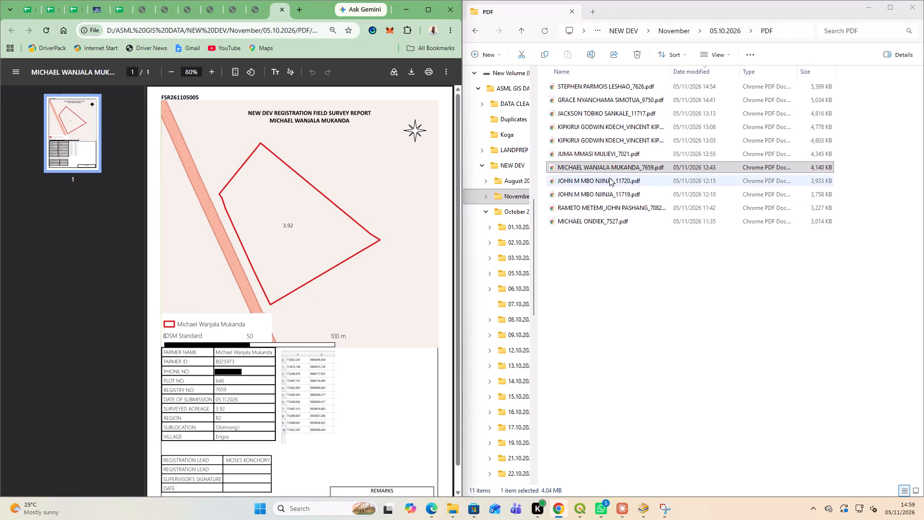
double_click(610, 177)
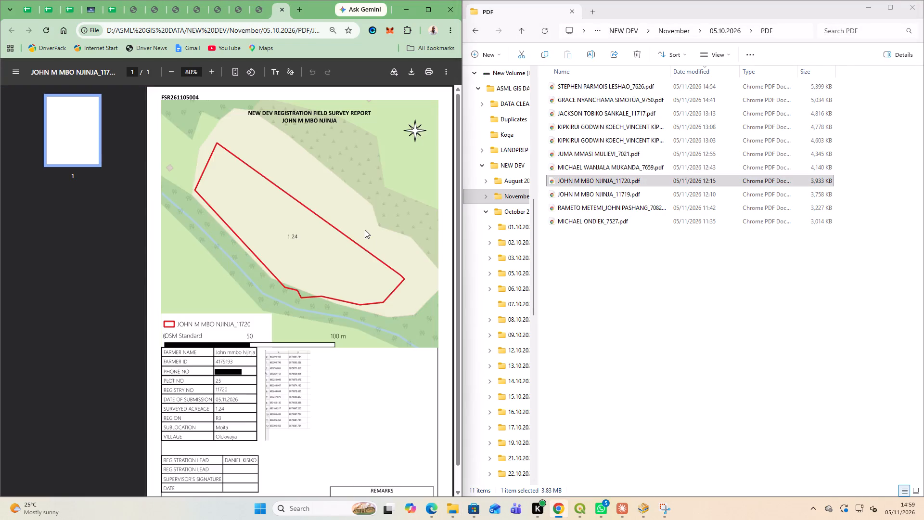
double_click(653, 191)
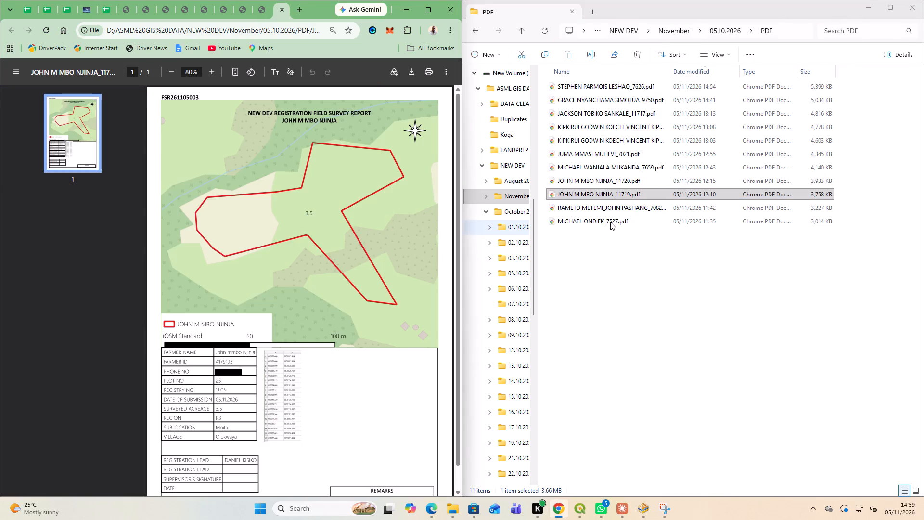
double_click(642, 208)
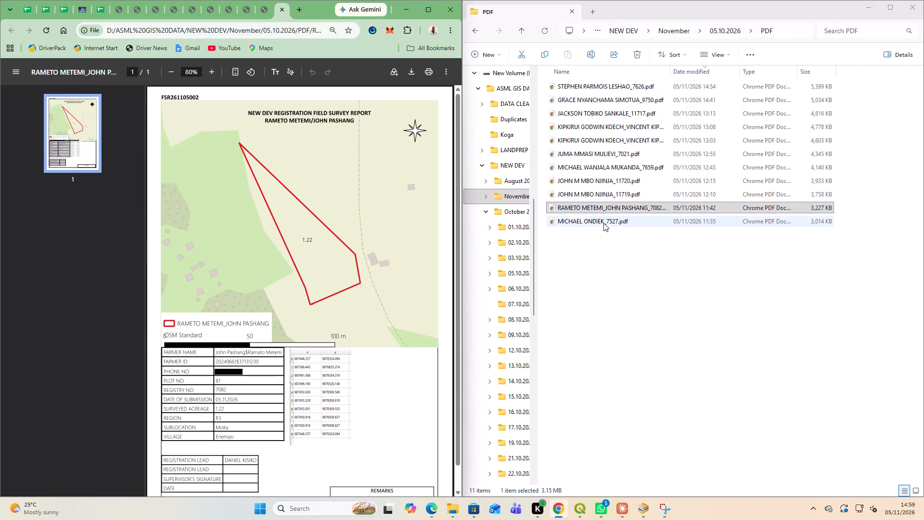
double_click(605, 221)
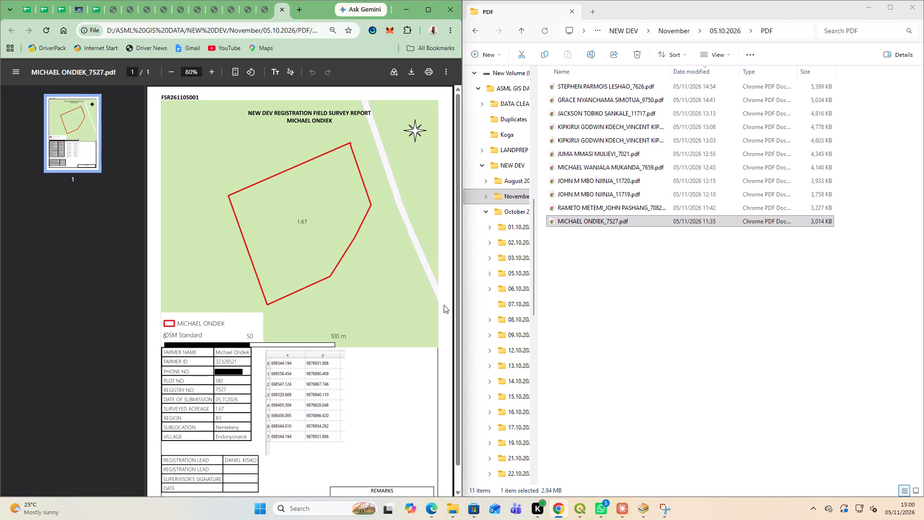
Close all the opened PDF reports and show the New Dev Tracking spreadsheet at full window size.
click(284, 12)
click(283, 11)
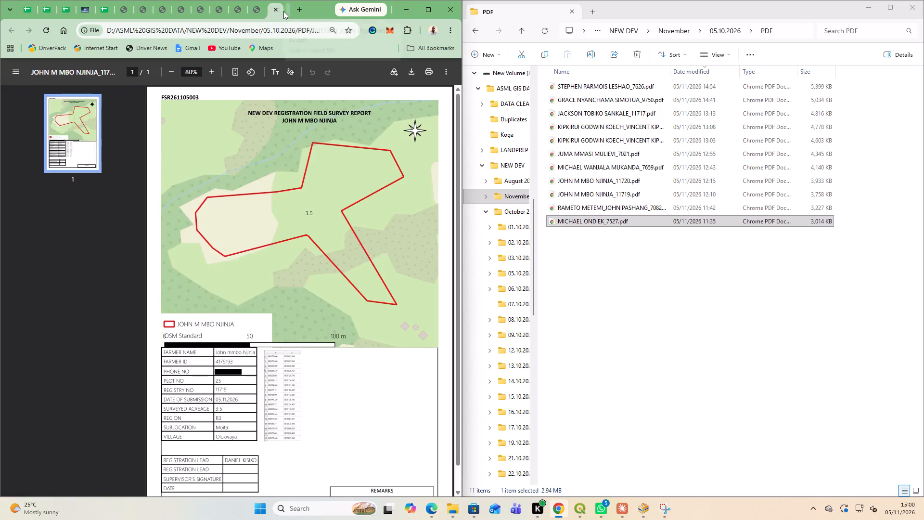
click(283, 11)
click(283, 11)
click(283, 11)
click(283, 11)
click(283, 11)
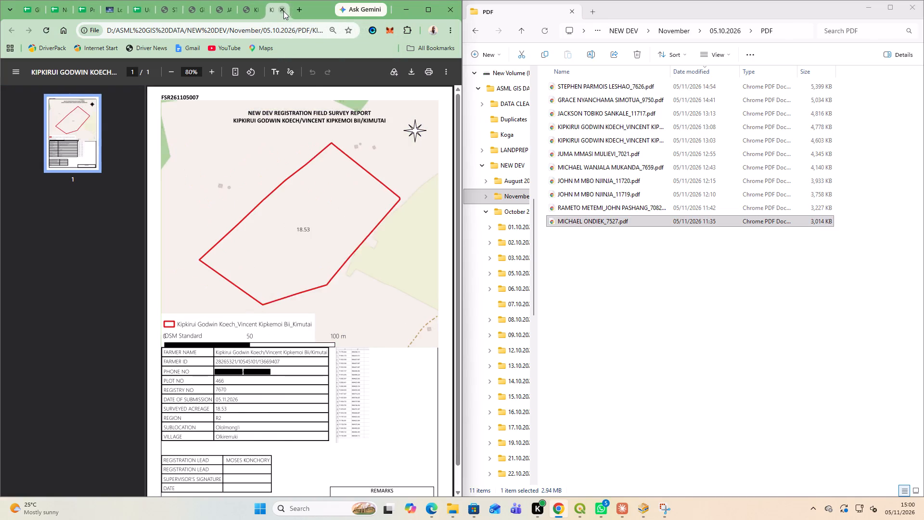
click(283, 11)
click(283, 11)
click(283, 11)
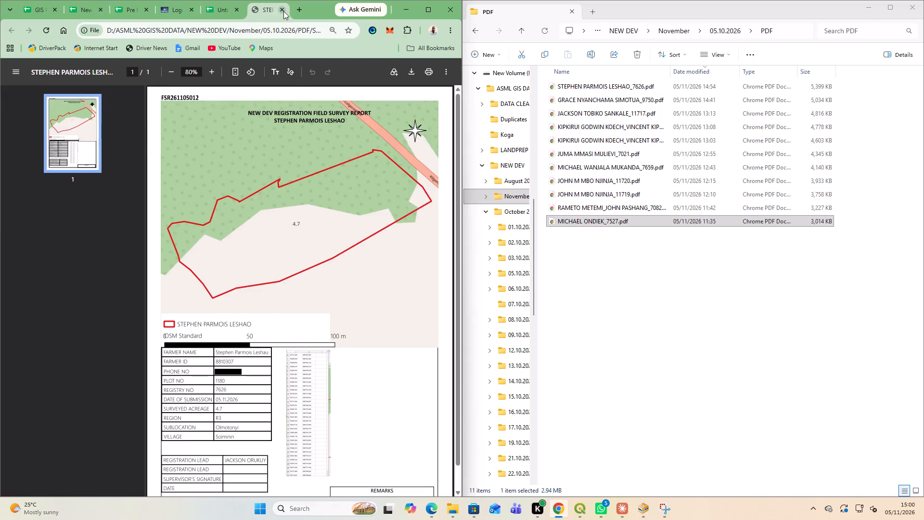
click(283, 11)
click(435, 10)
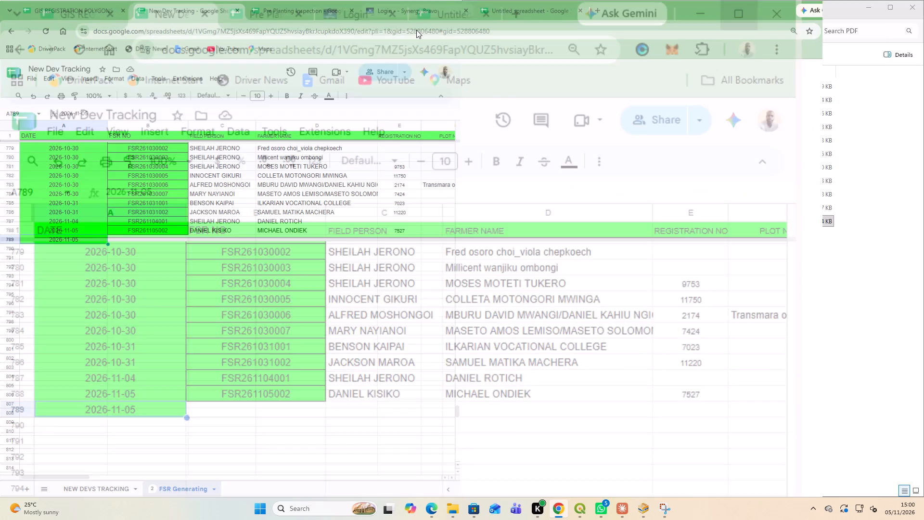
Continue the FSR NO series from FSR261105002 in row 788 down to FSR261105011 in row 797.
click(95, 238)
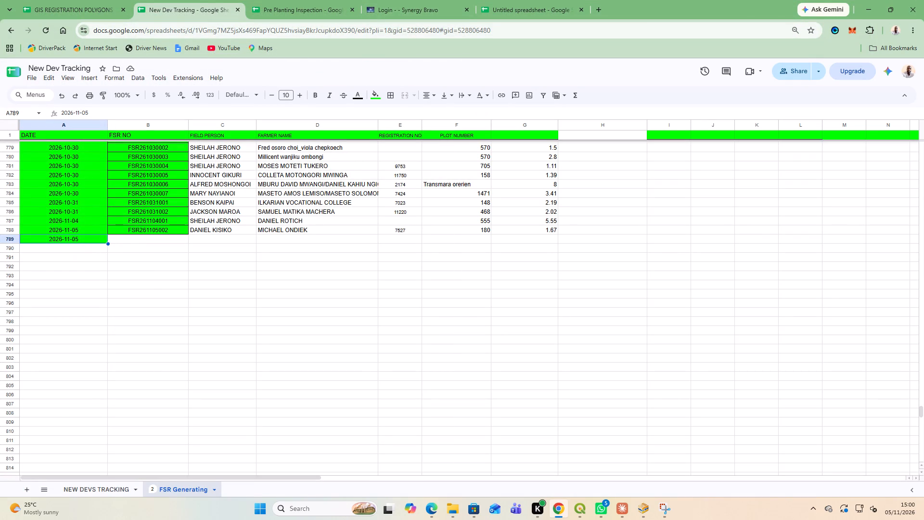
click(176, 229)
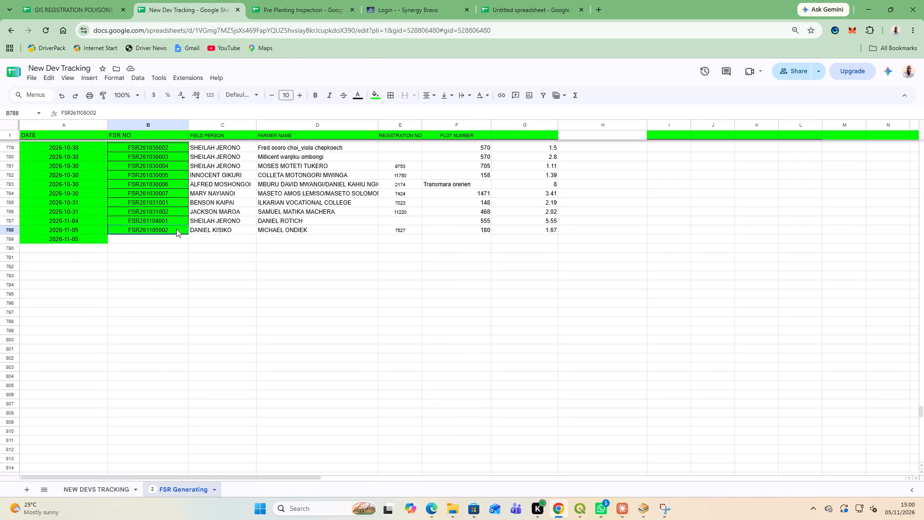
drag(189, 234, 191, 272)
drag(191, 272, 192, 333)
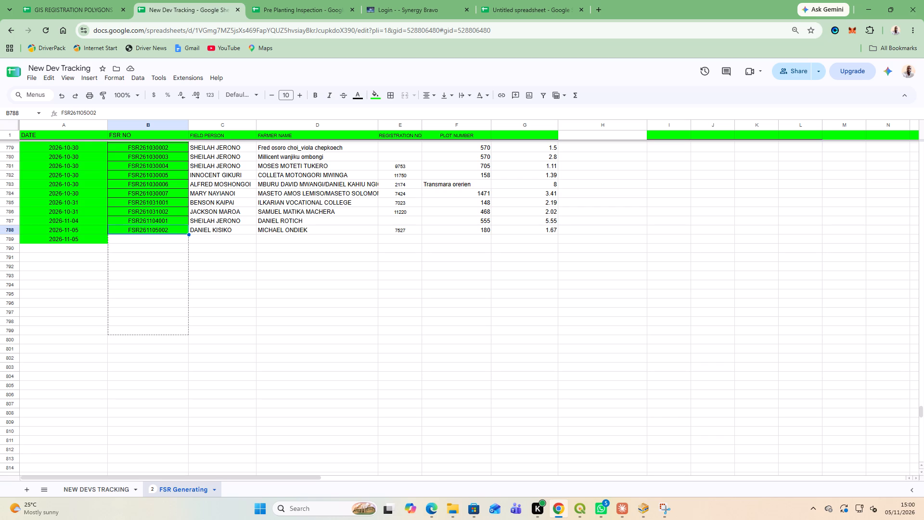
drag(192, 333, 195, 304)
drag(195, 304, 195, 303)
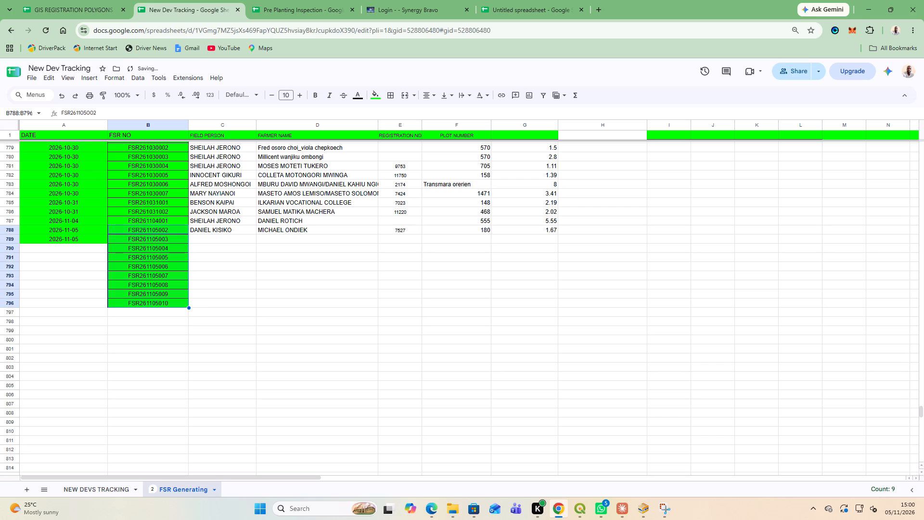
click(190, 308)
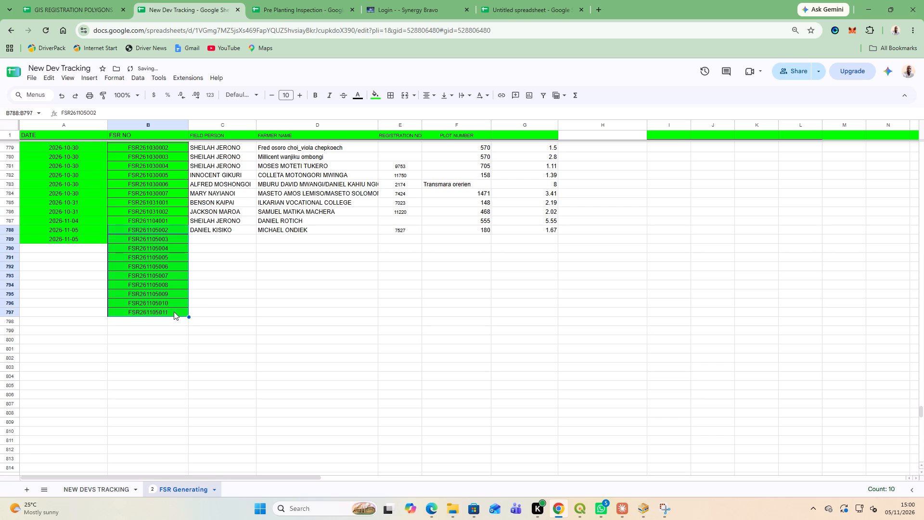
Fill the DATE column from row 789 down to row 797, alongside the new FSR numbers.
click(96, 241)
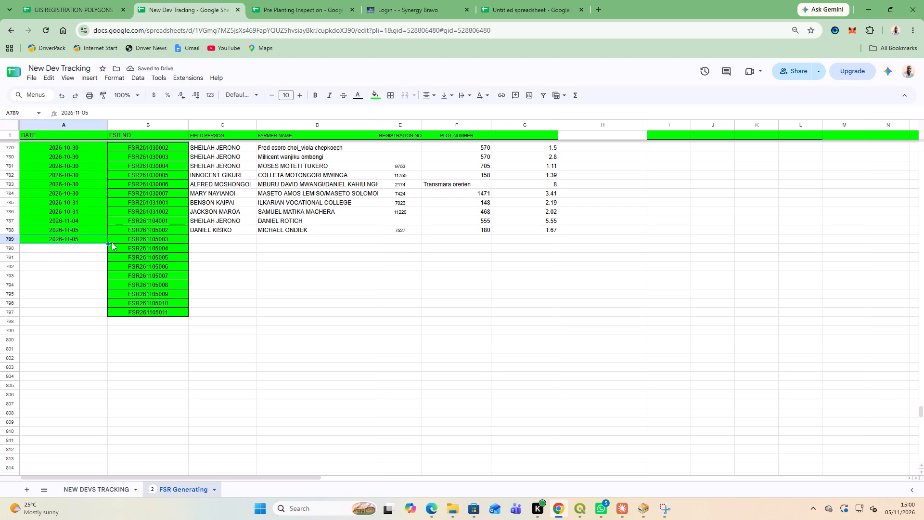
click(108, 245)
drag(109, 242, 111, 309)
Set each date in rows 790 to 797 of the DATE column to today's date, 2026-11-05.
double_click(86, 248)
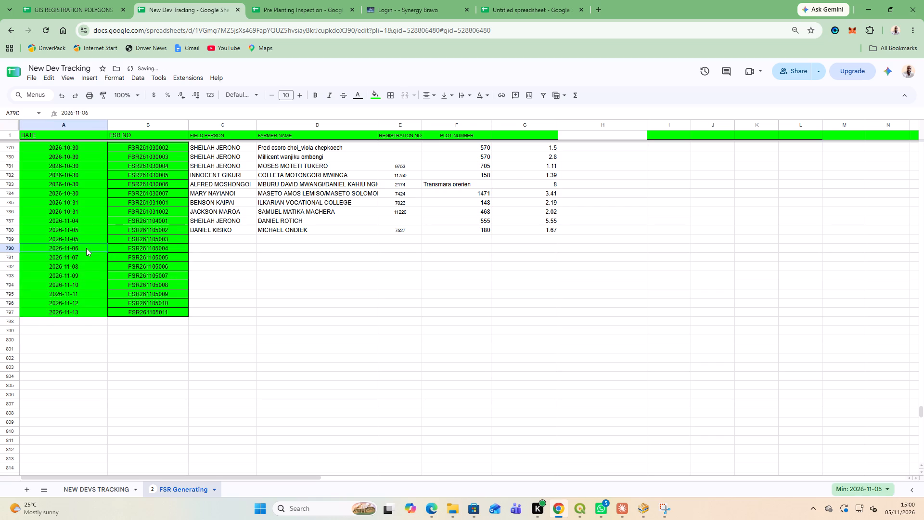
click(35, 360)
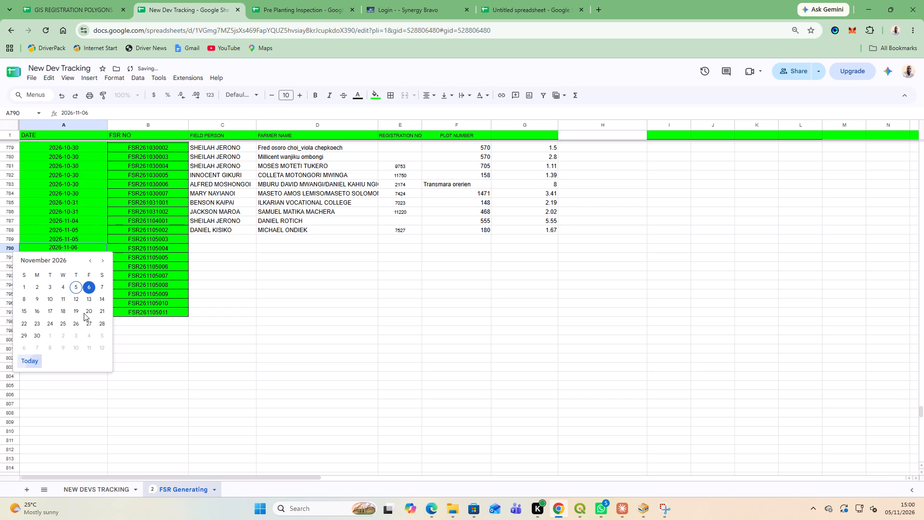
double_click(86, 257)
click(37, 373)
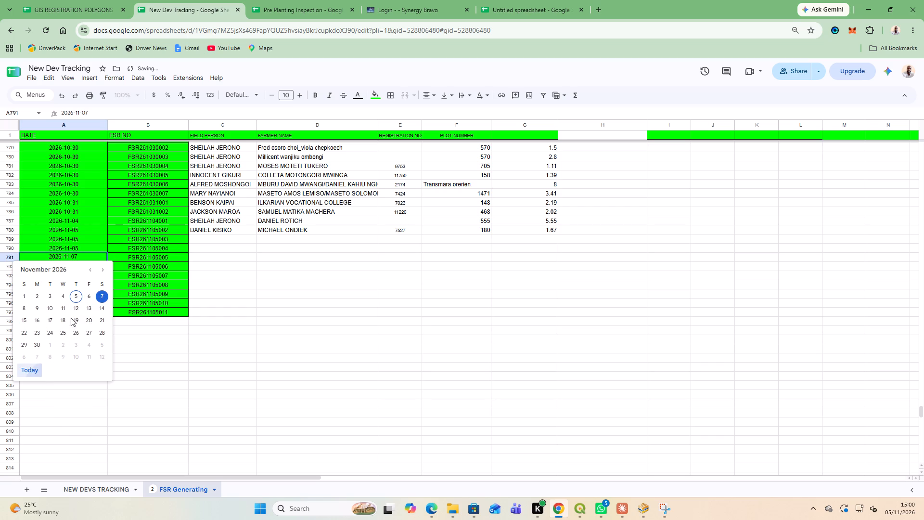
triple_click(86, 268)
click(28, 378)
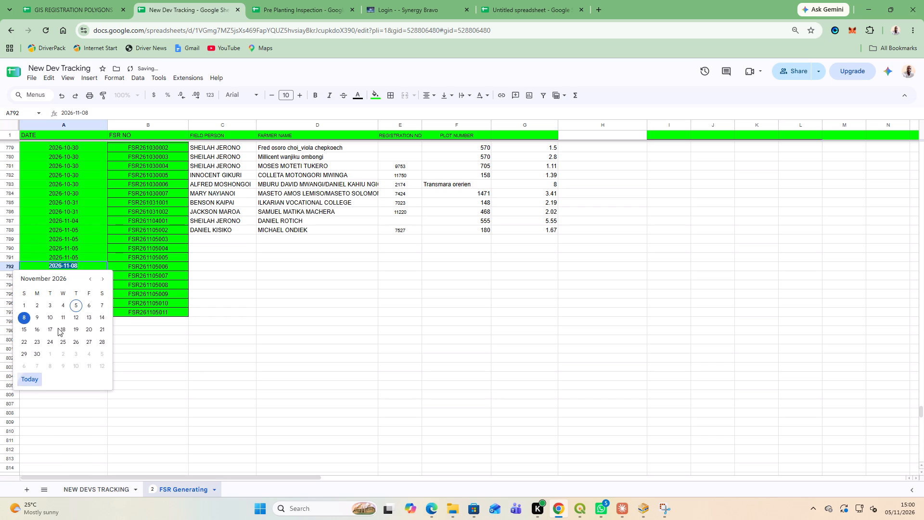
double_click(79, 276)
click(27, 389)
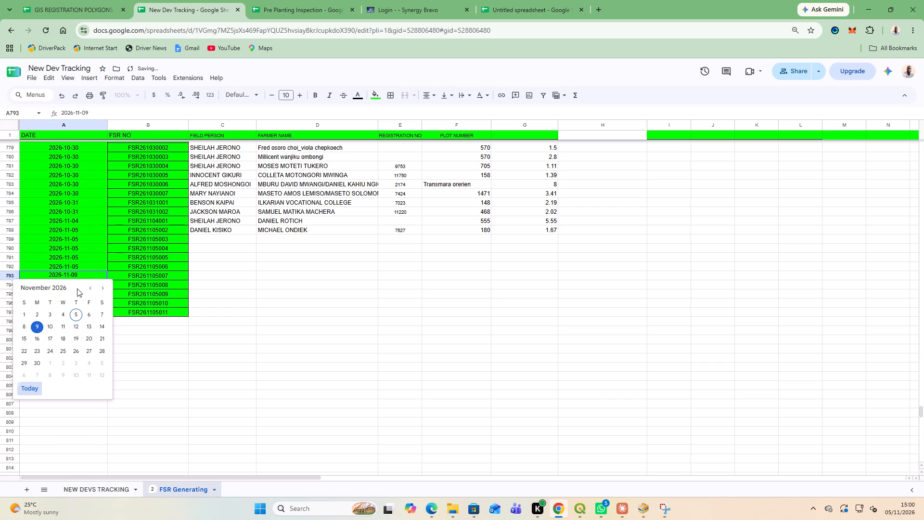
double_click(77, 288)
click(34, 400)
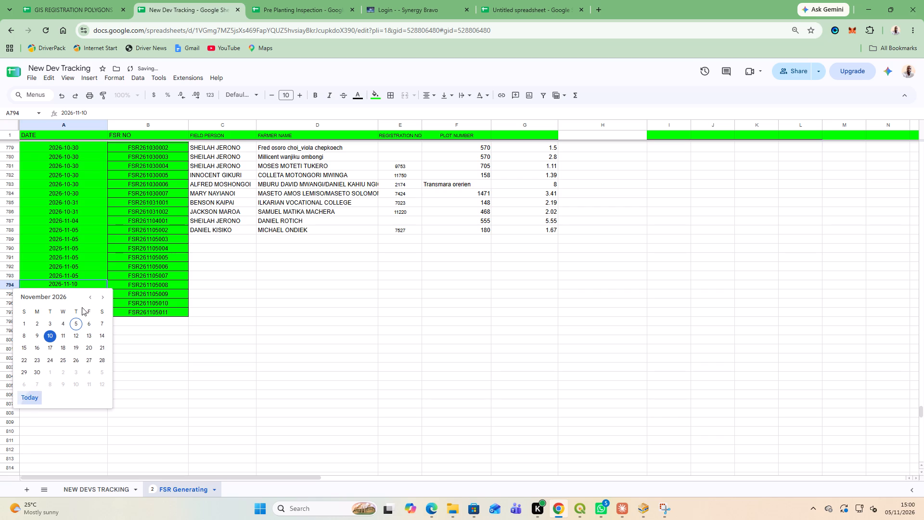
double_click(86, 294)
click(36, 405)
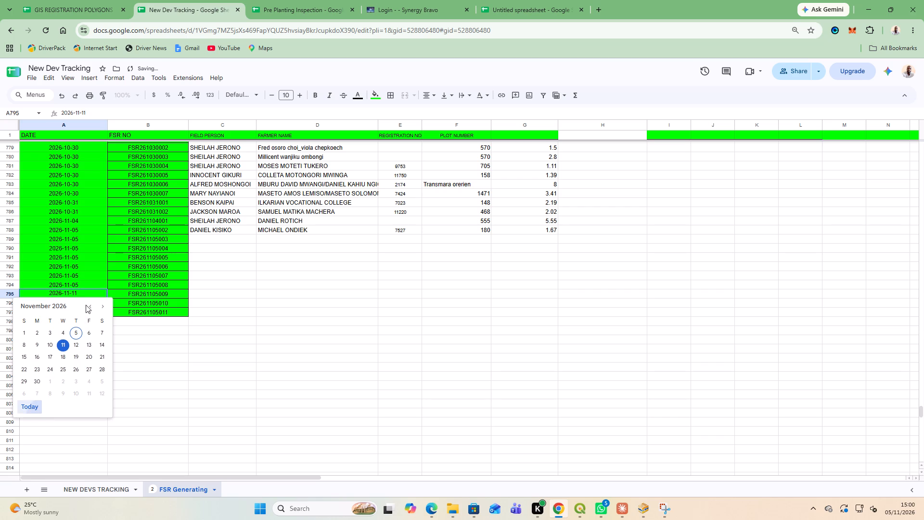
double_click(86, 305)
click(20, 415)
double_click(76, 311)
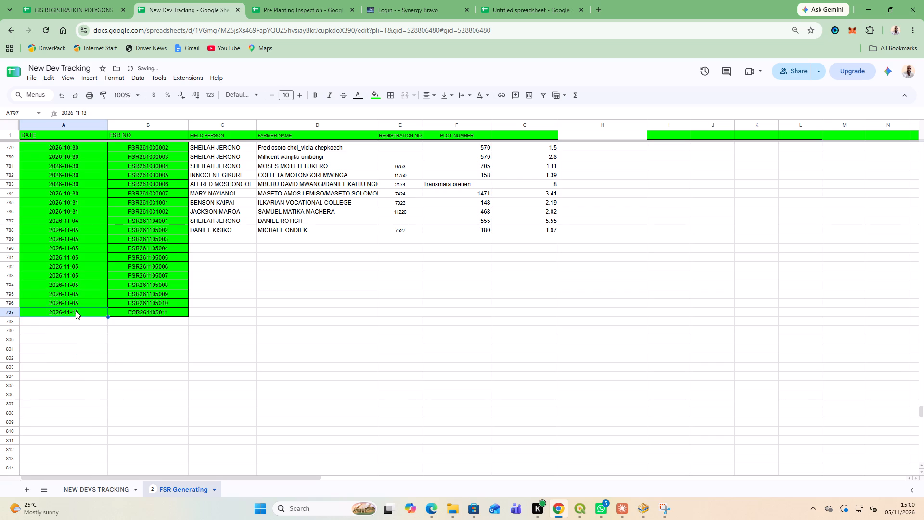
click(33, 421)
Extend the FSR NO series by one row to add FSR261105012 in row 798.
click(178, 319)
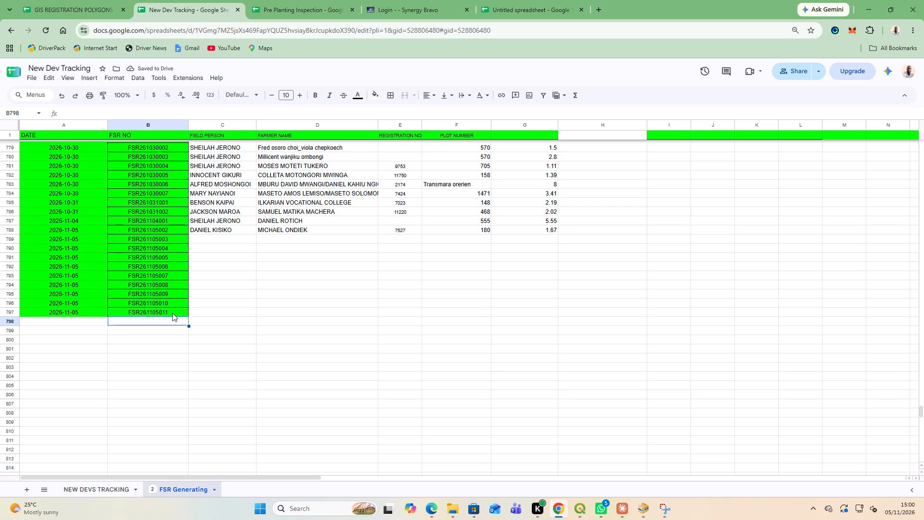
click(182, 313)
click(190, 317)
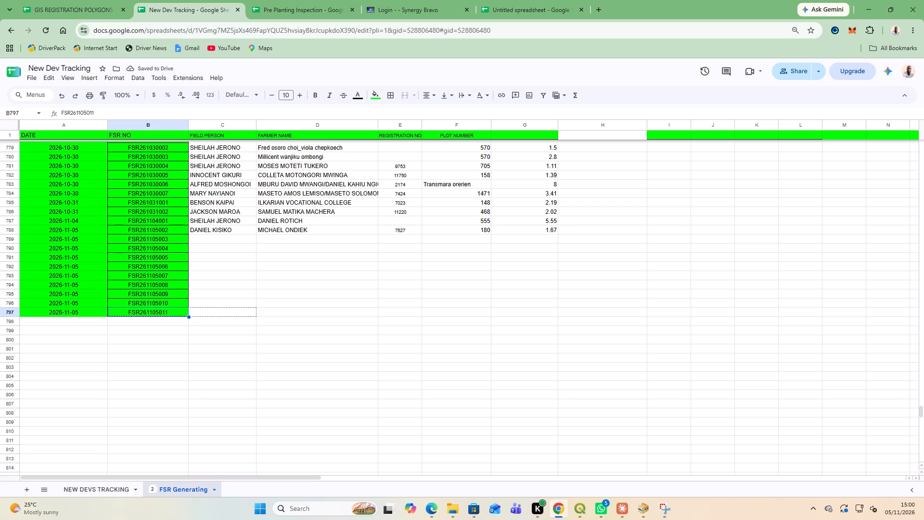
Extend the DATE column to row 798 and set that row's date to today's date, 2026-11-05.
click(97, 313)
drag(109, 315, 109, 321)
double_click(81, 322)
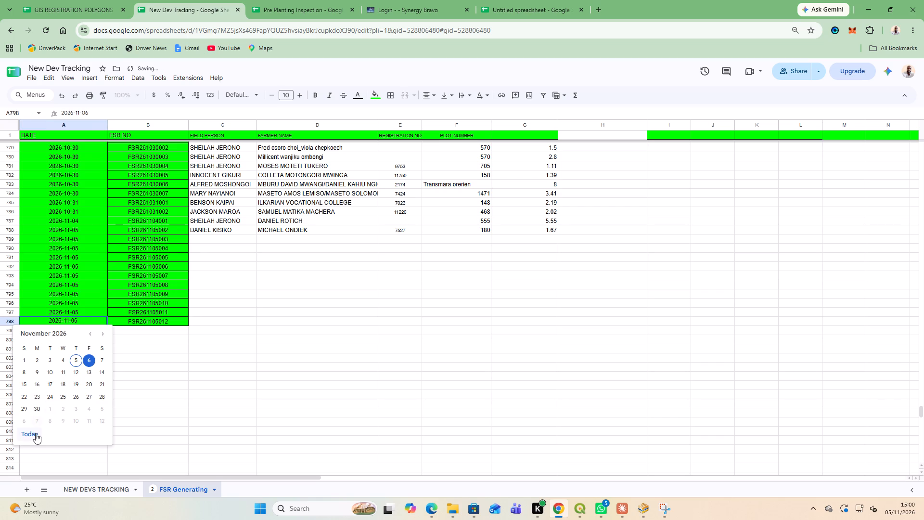
click(36, 433)
click(166, 364)
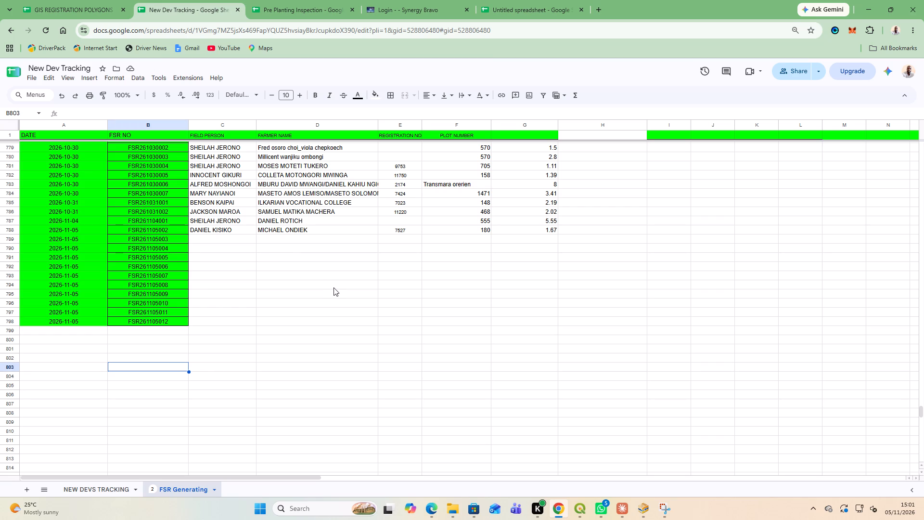
Place the New Dev Tracking spreadsheet side by side with the PDF folder, showing its FSR NO to PLOT NUMBER columns.
key(super+Left)
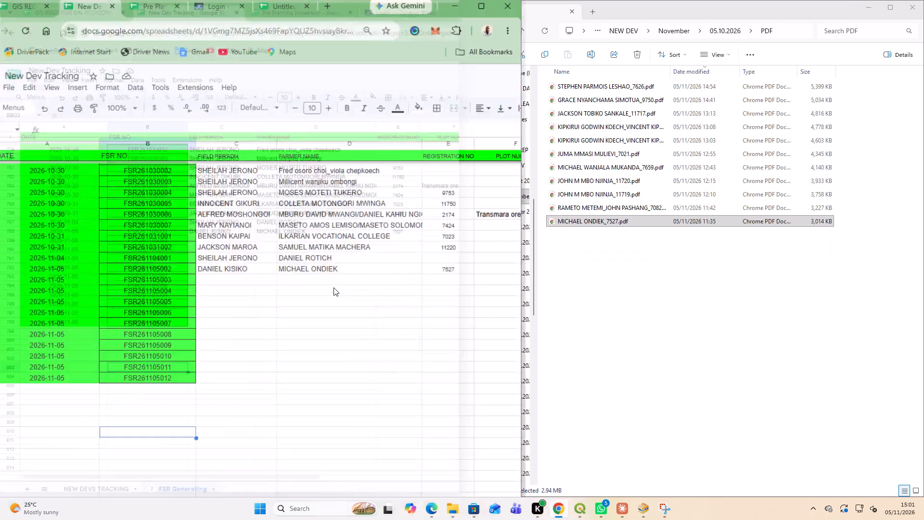
click(712, 300)
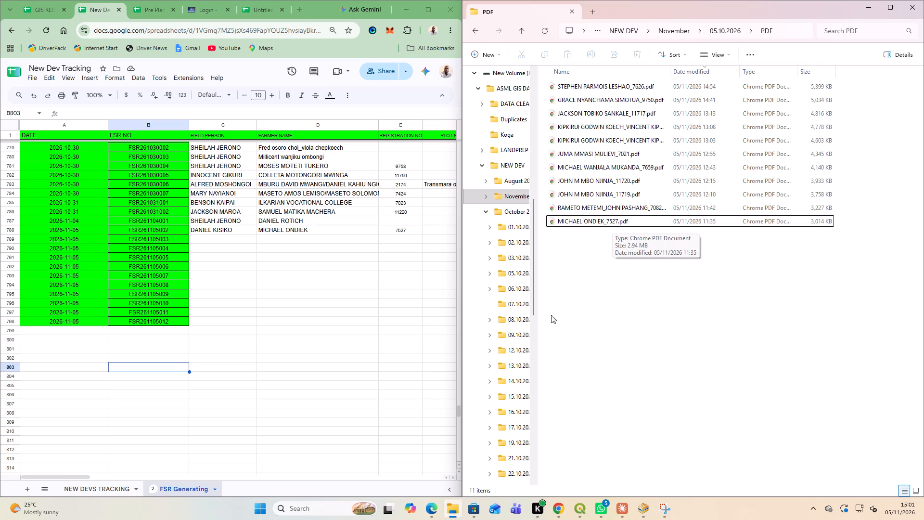
drag(84, 477, 114, 478)
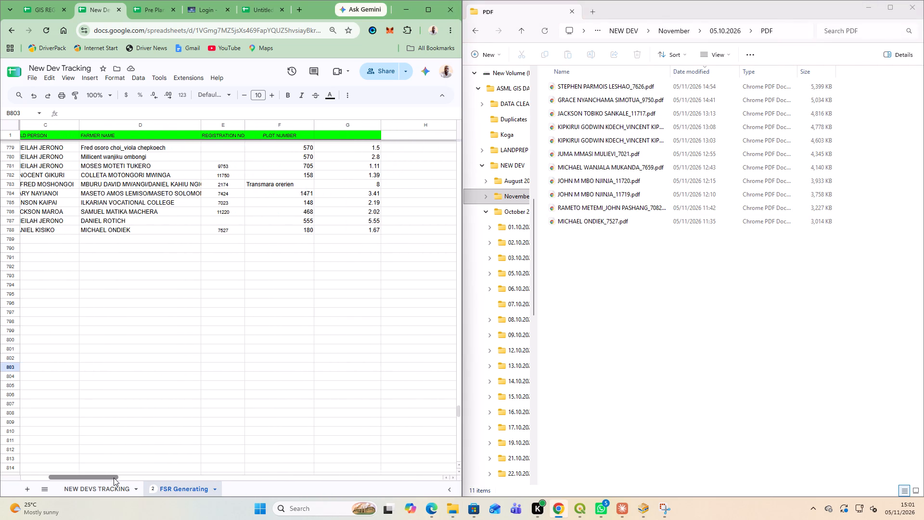
drag(114, 478, 92, 480)
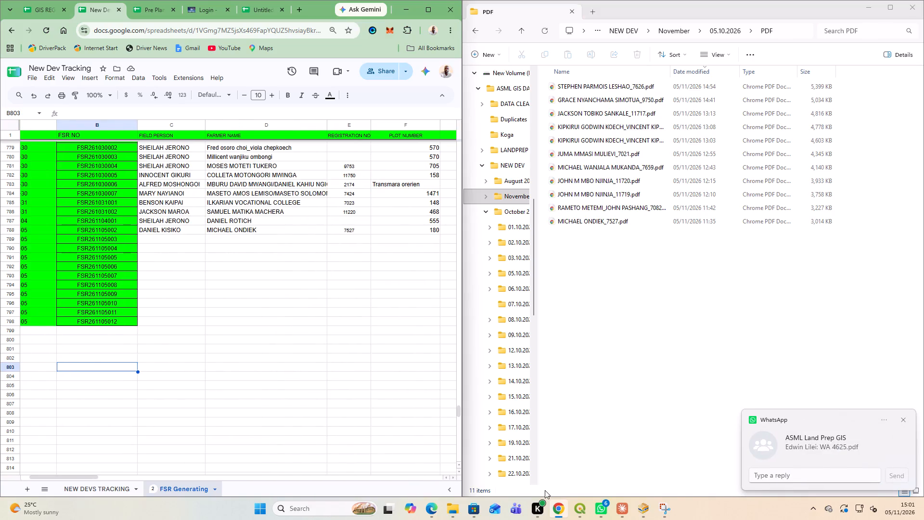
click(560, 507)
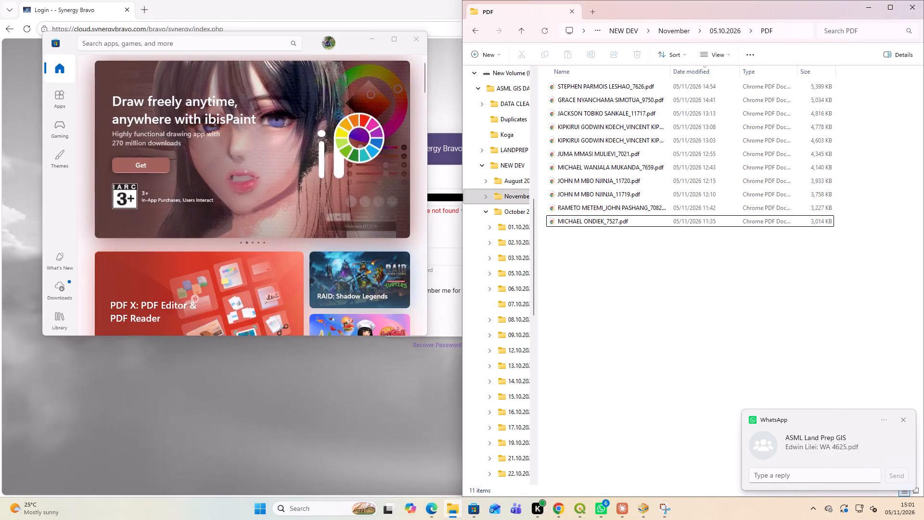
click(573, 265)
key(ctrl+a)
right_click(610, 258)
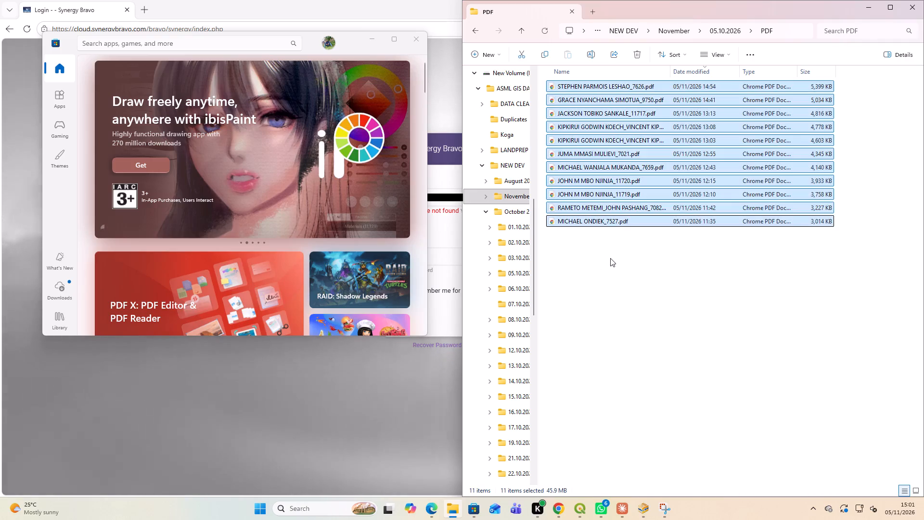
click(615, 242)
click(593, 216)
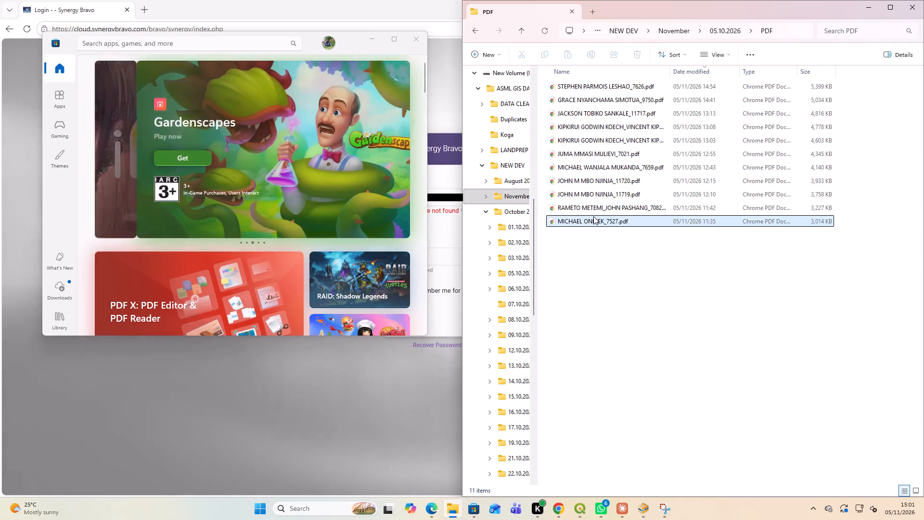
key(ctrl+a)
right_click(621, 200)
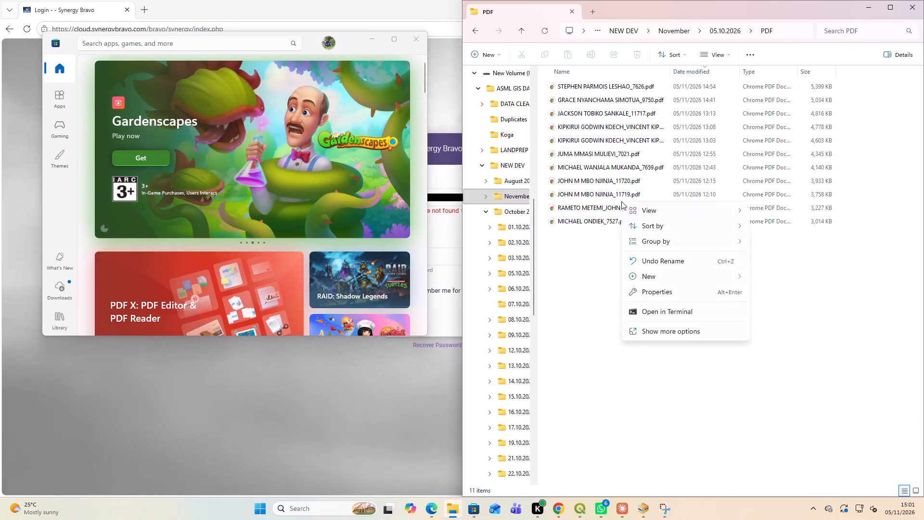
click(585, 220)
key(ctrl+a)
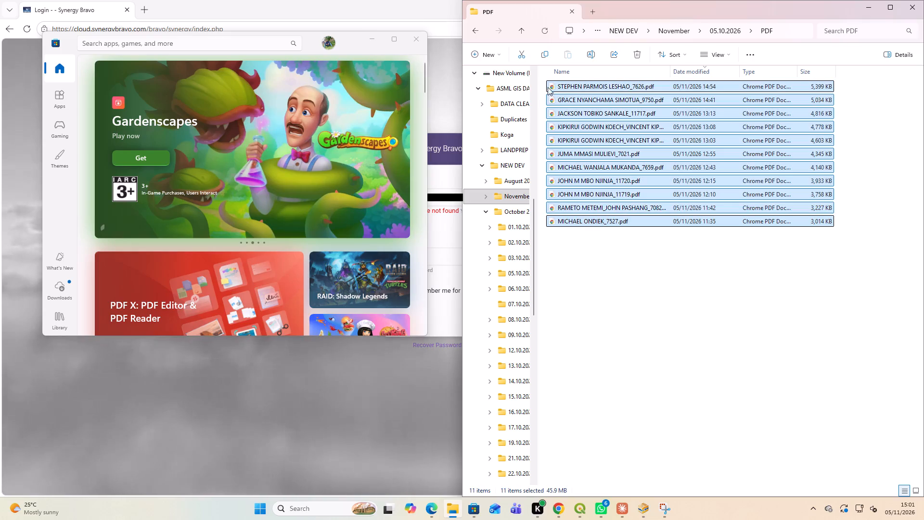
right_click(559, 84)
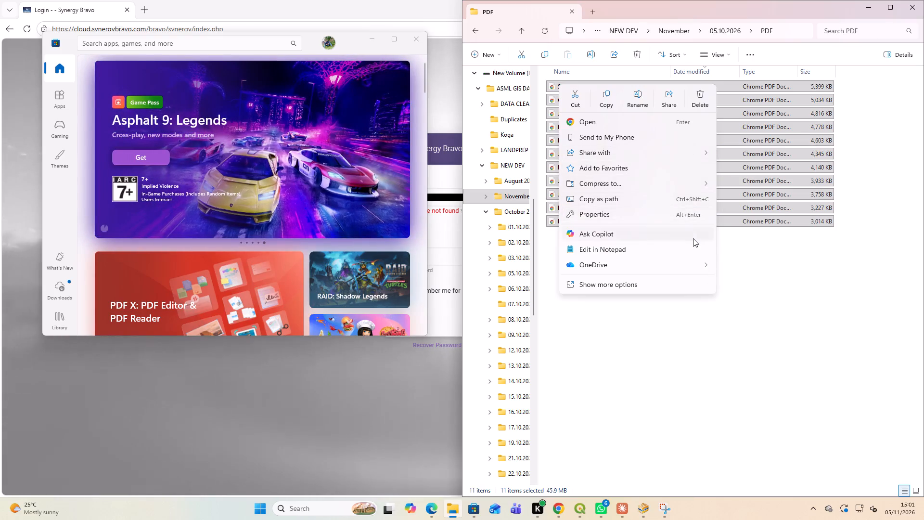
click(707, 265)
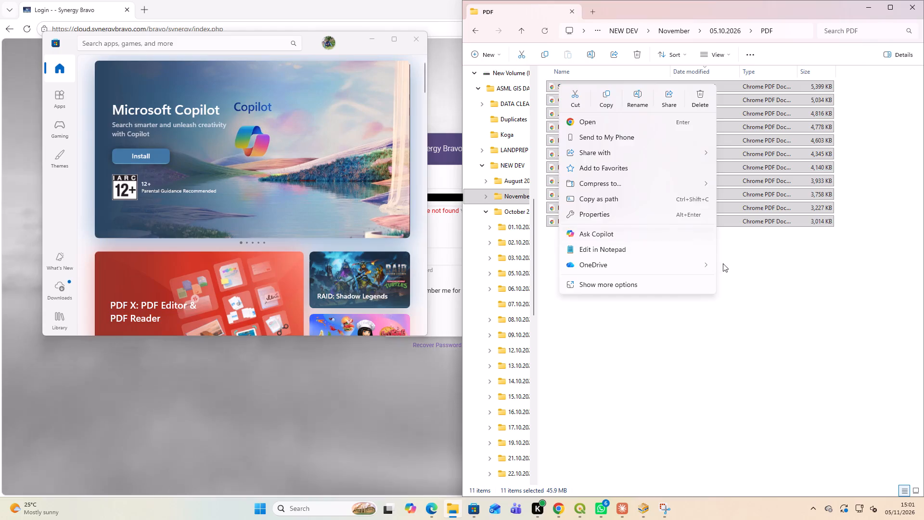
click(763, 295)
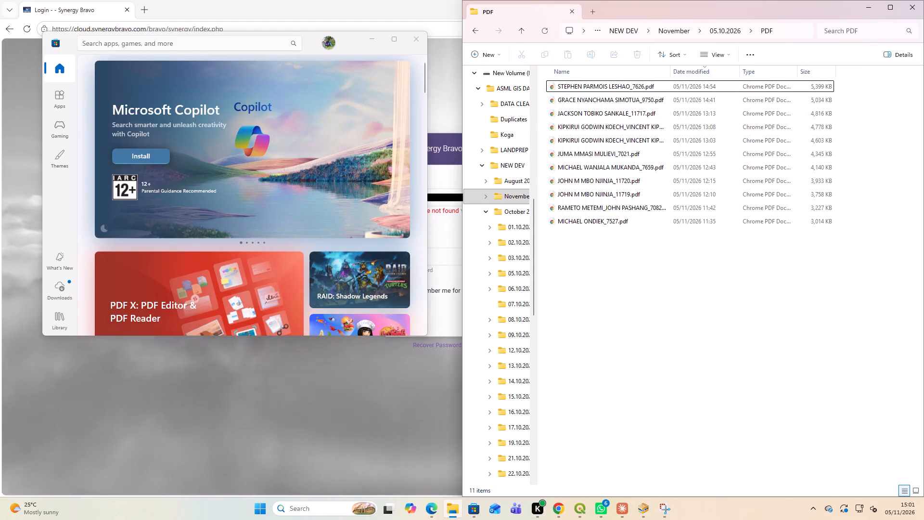
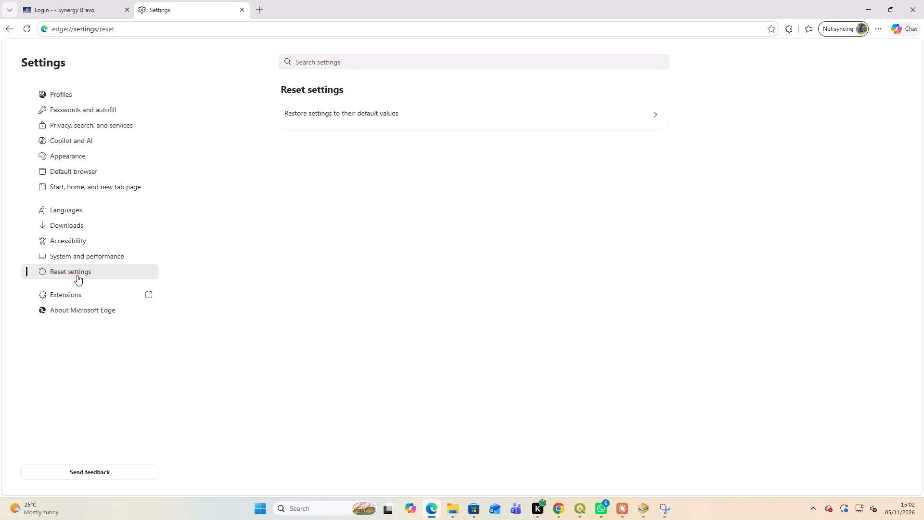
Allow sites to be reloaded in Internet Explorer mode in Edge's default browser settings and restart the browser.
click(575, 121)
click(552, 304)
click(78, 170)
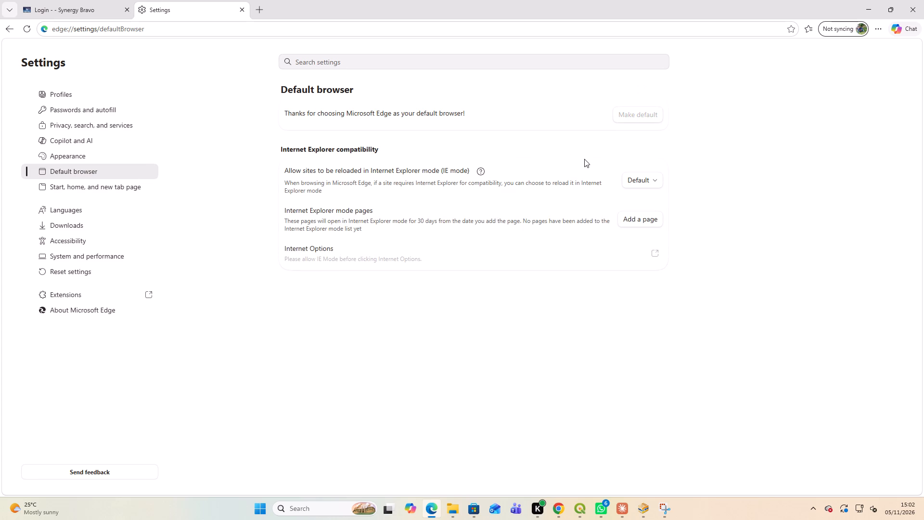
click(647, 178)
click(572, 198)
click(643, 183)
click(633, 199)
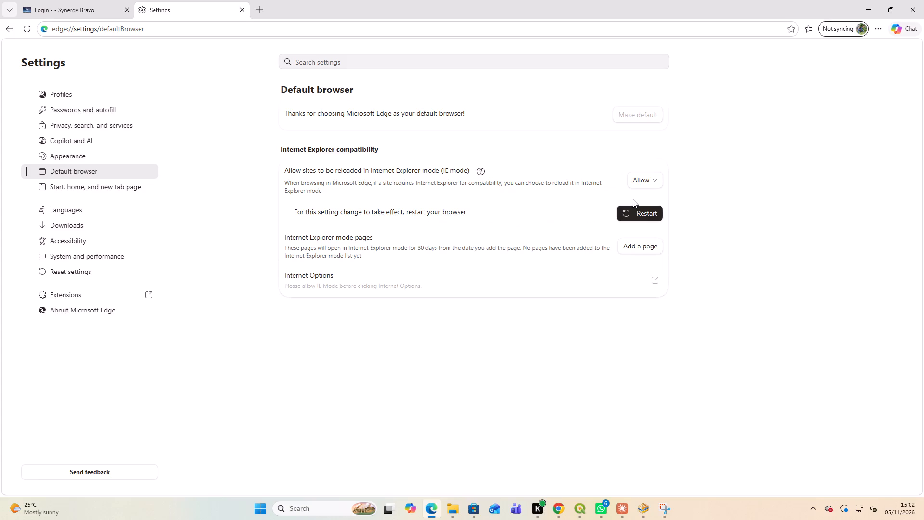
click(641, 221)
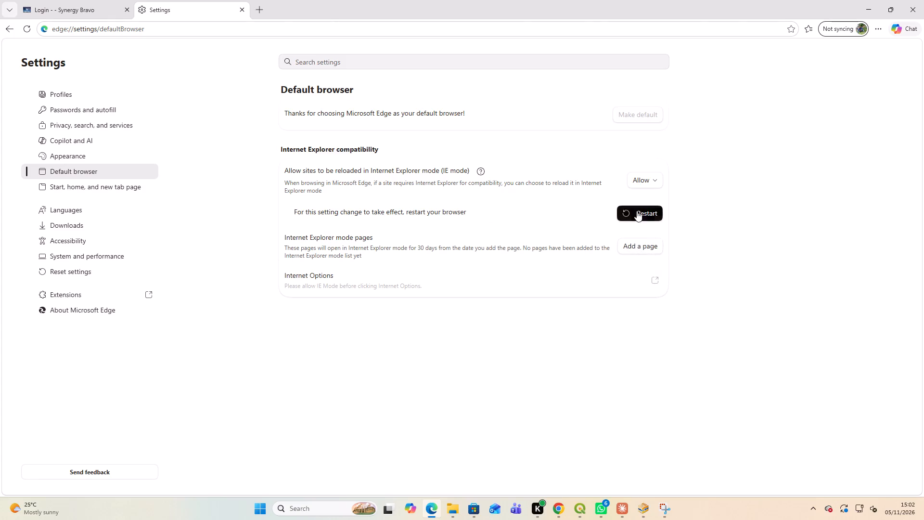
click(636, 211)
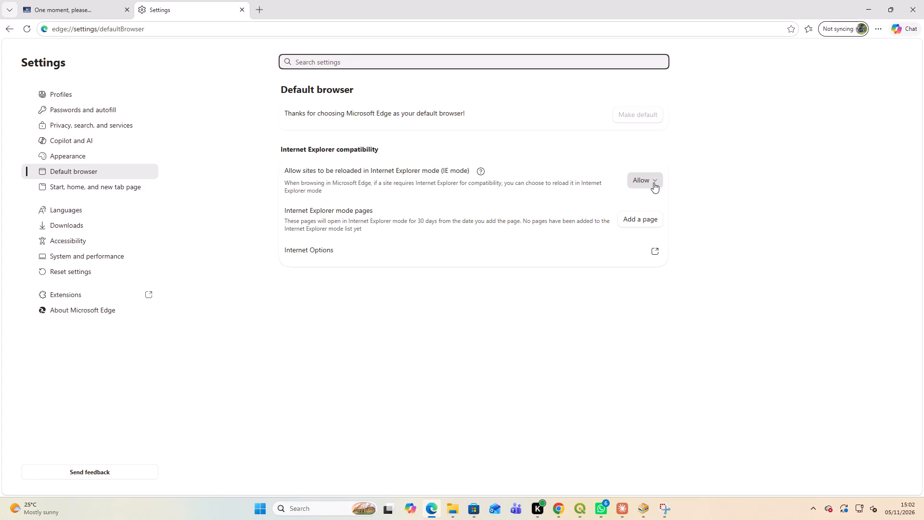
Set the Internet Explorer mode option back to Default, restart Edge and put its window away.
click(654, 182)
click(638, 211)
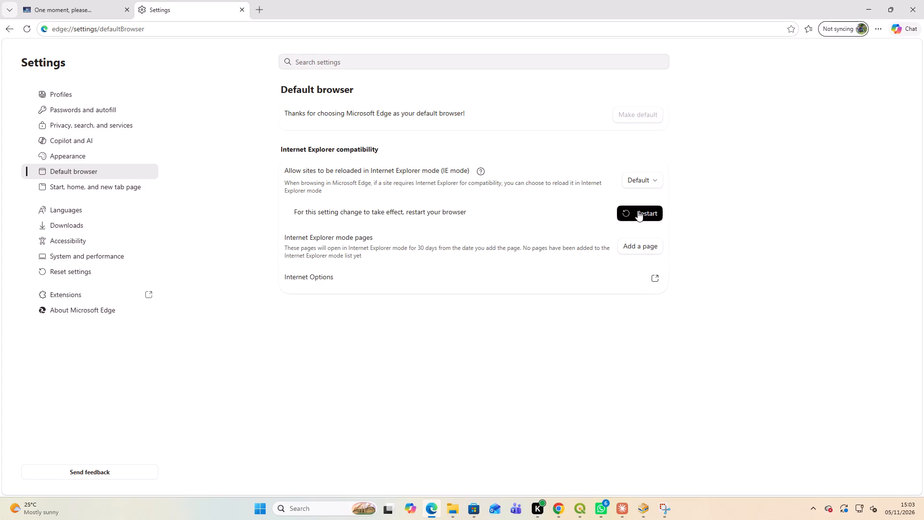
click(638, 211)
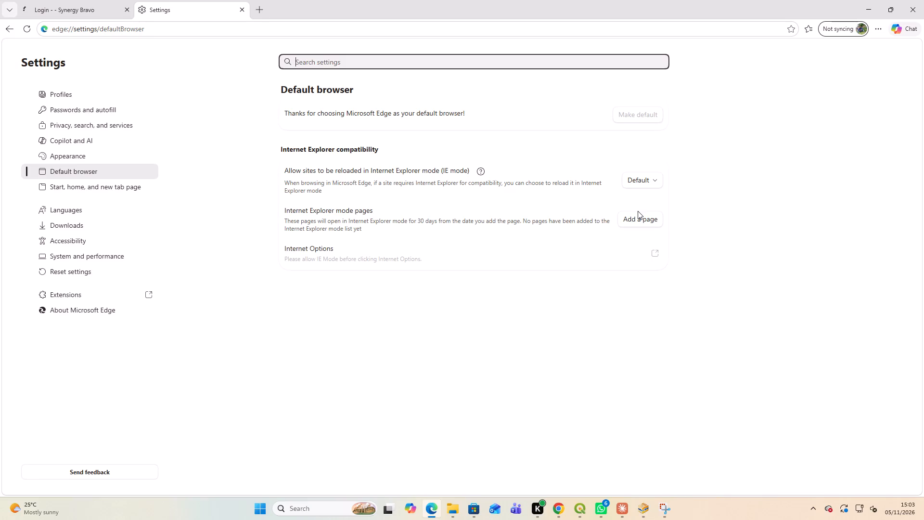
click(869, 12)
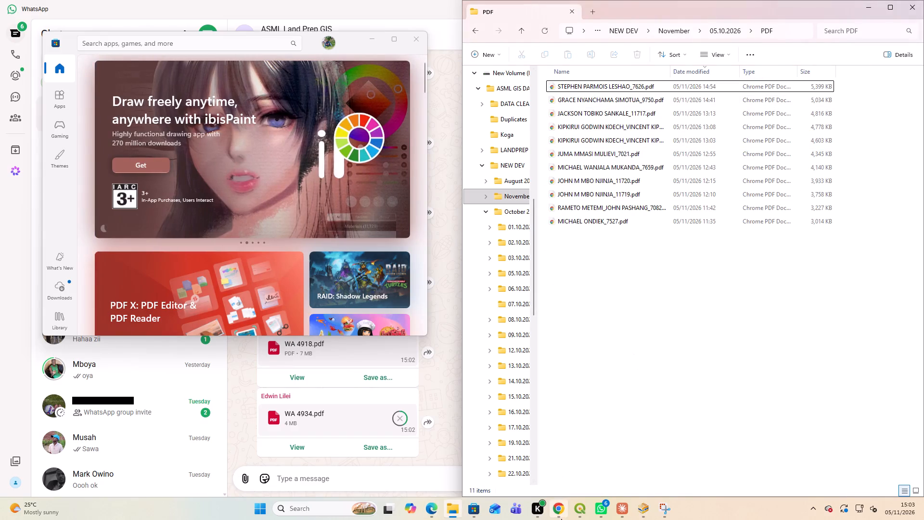
Close the Microsoft Store window covering the WhatsApp chats.
click(568, 454)
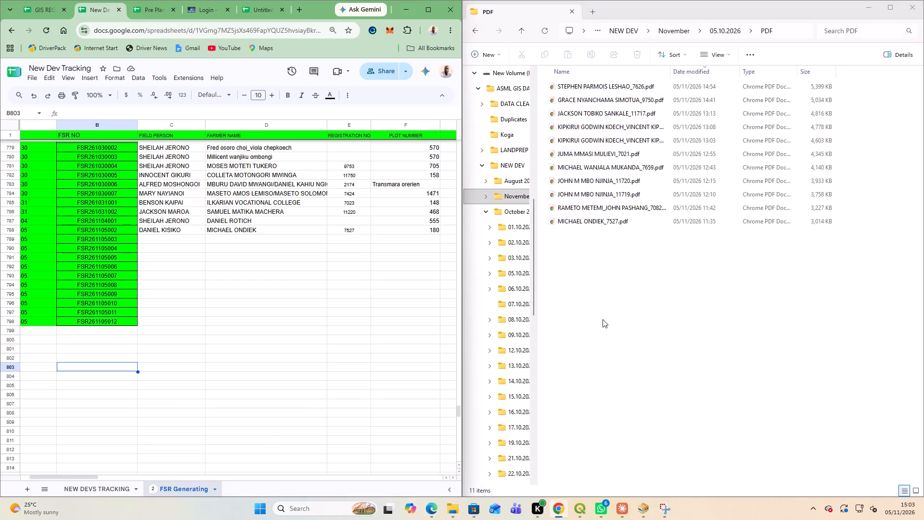
click(560, 512)
click(563, 508)
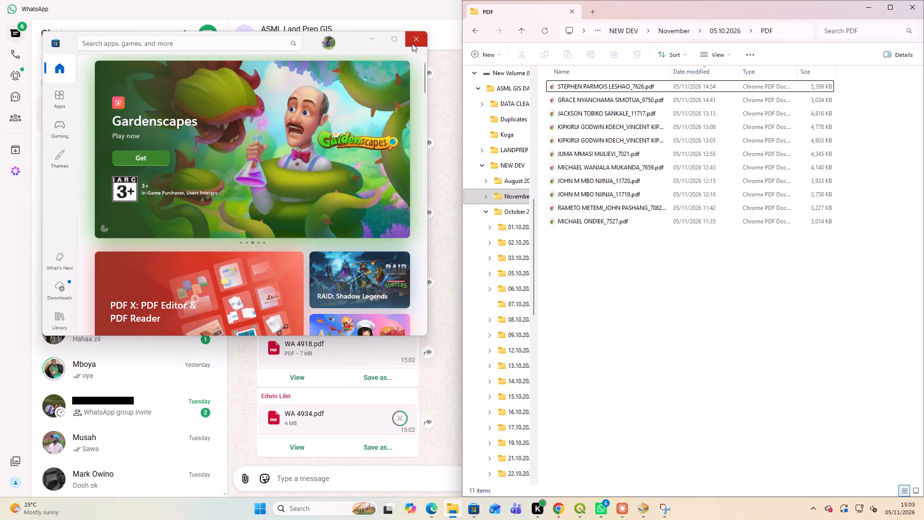
click(412, 40)
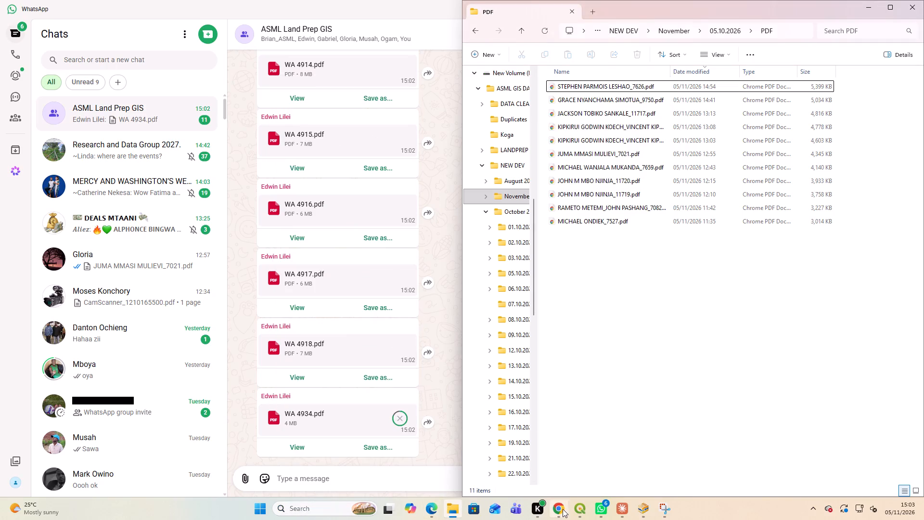
Switch to Chrome, open its settings and examine the signed-in account's sync and advanced options.
click(605, 466)
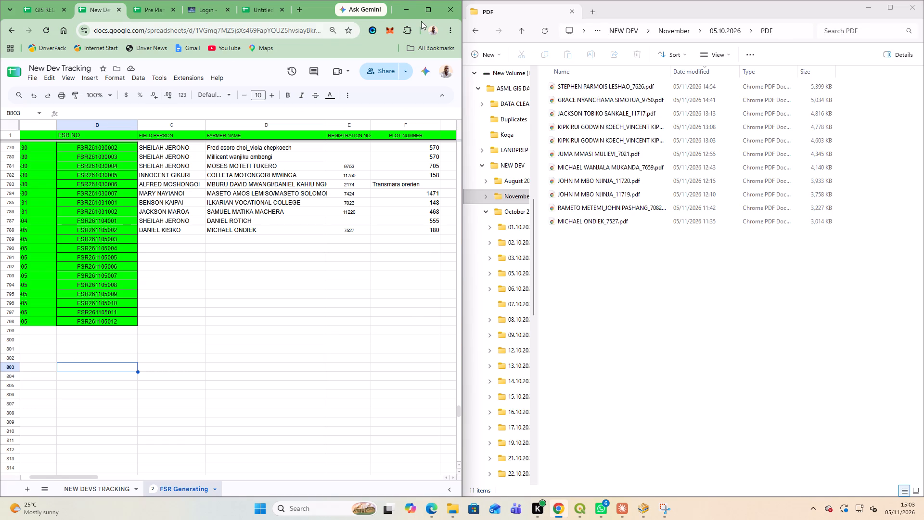
click(449, 35)
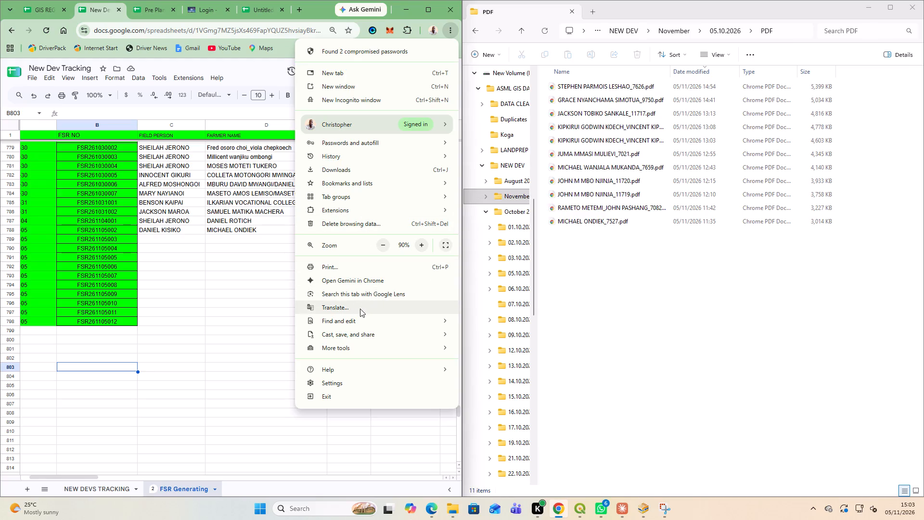
click(324, 384)
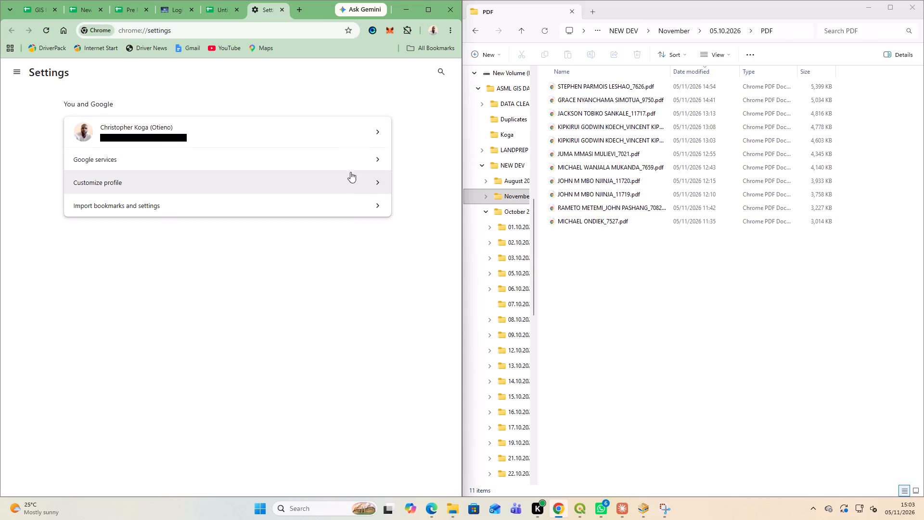
click(378, 131)
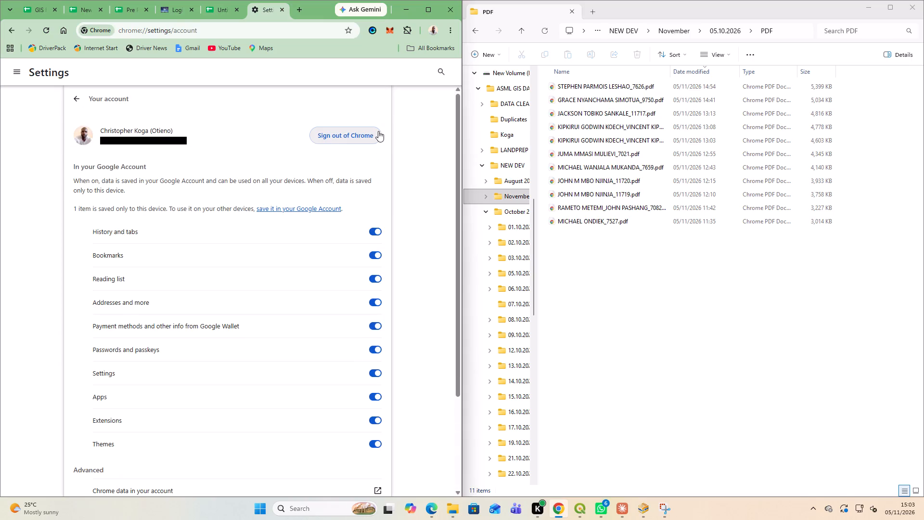
scroll(324, 260, down, 1)
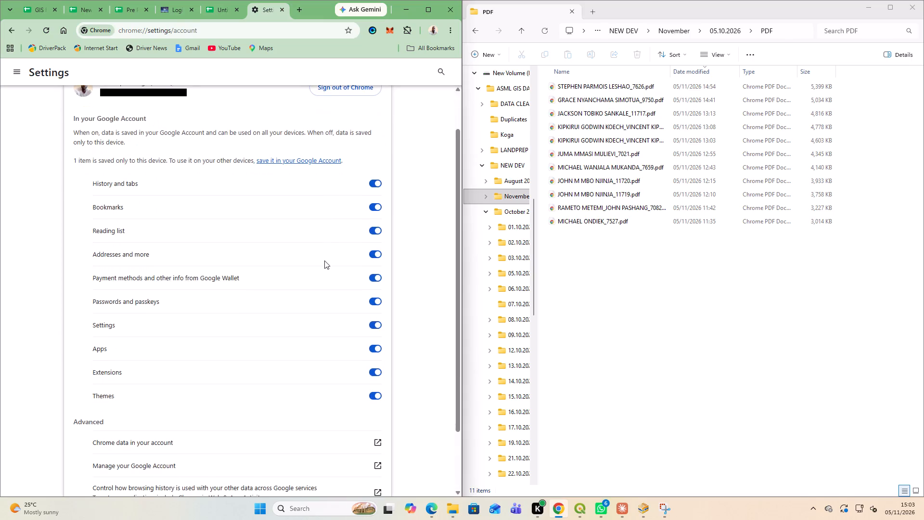
scroll(324, 260, down, 2)
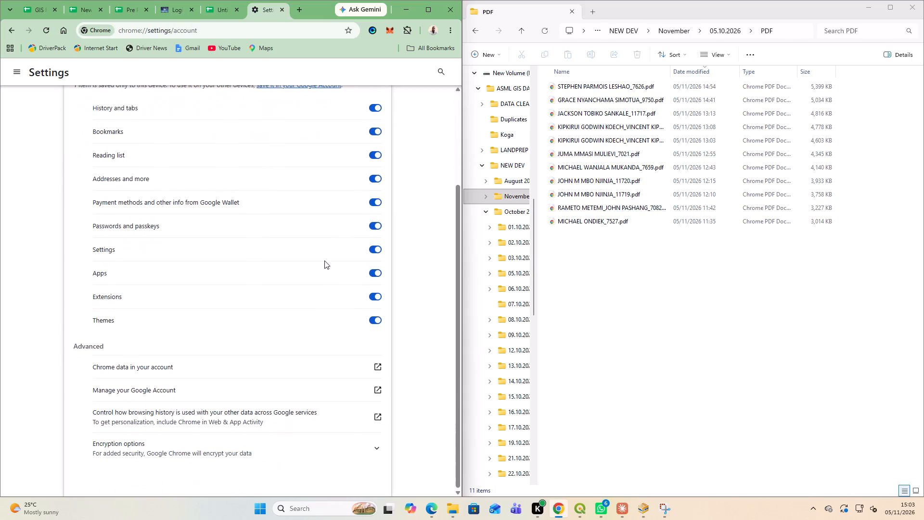
scroll(324, 260, down, 1)
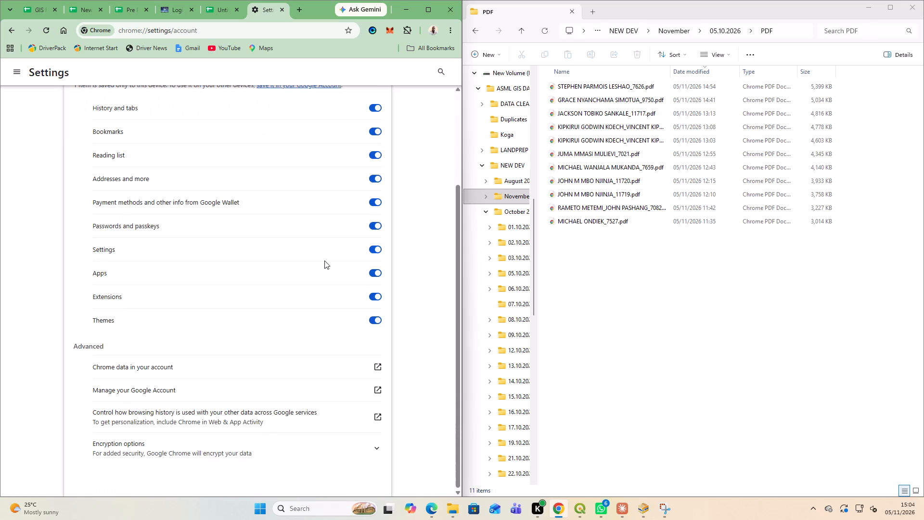
scroll(324, 260, up, 4)
scroll(324, 260, down, 7)
scroll(324, 261, up, 6)
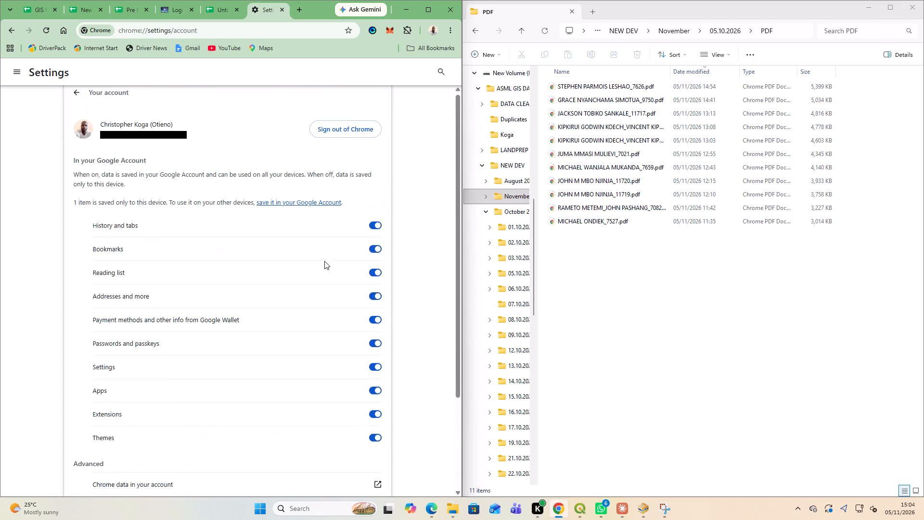
scroll(324, 261, up, 5)
click(78, 97)
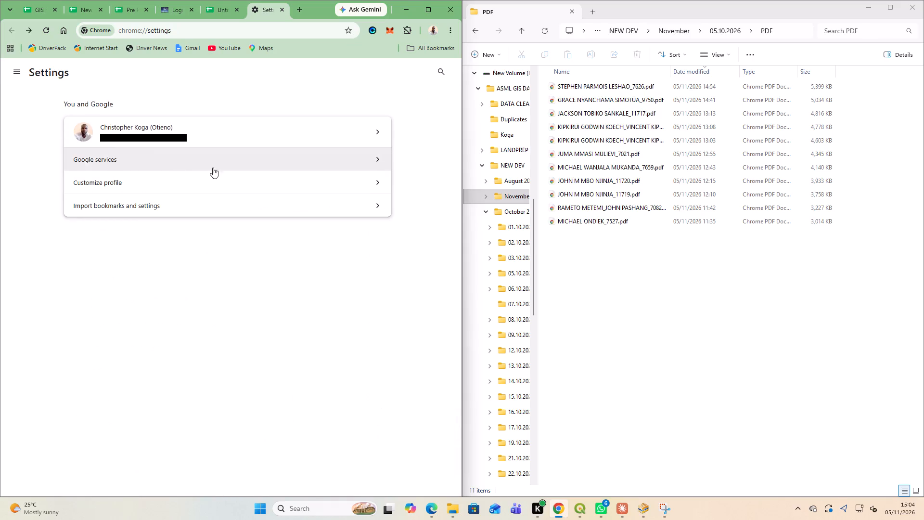
Look through the profile customization page's theme colors and avatars, and return to the main settings page.
click(377, 181)
scroll(400, 260, down, 6)
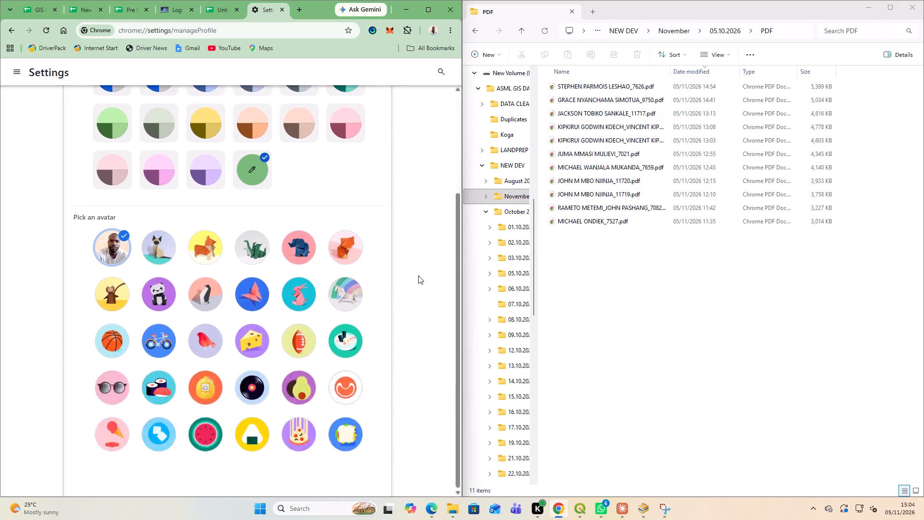
scroll(416, 276, down, 1)
scroll(392, 261, up, 3)
click(73, 98)
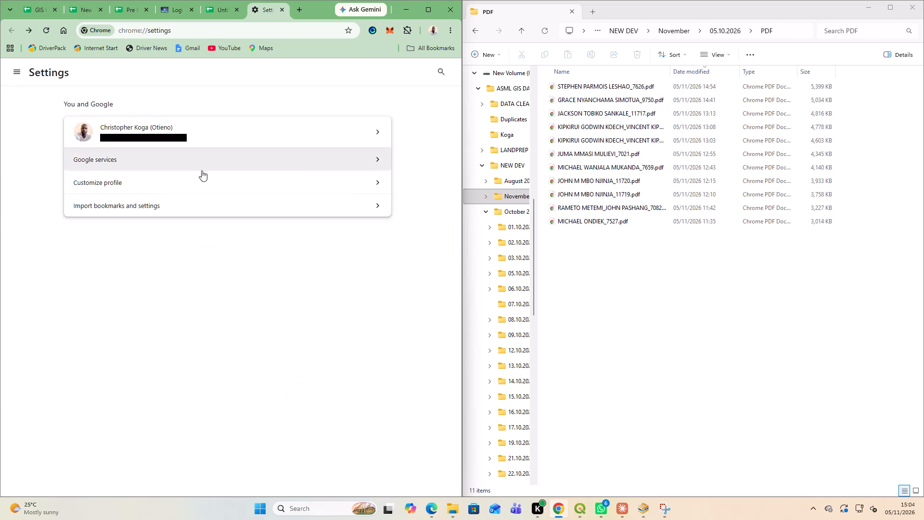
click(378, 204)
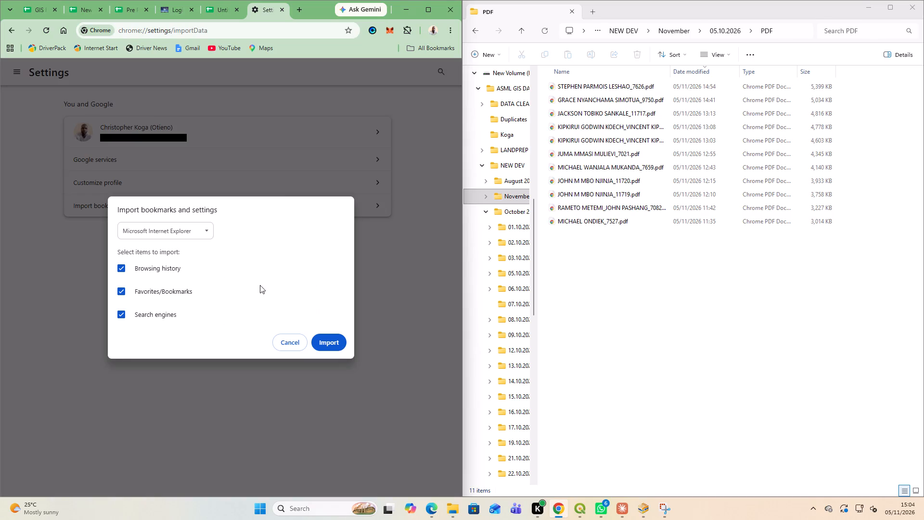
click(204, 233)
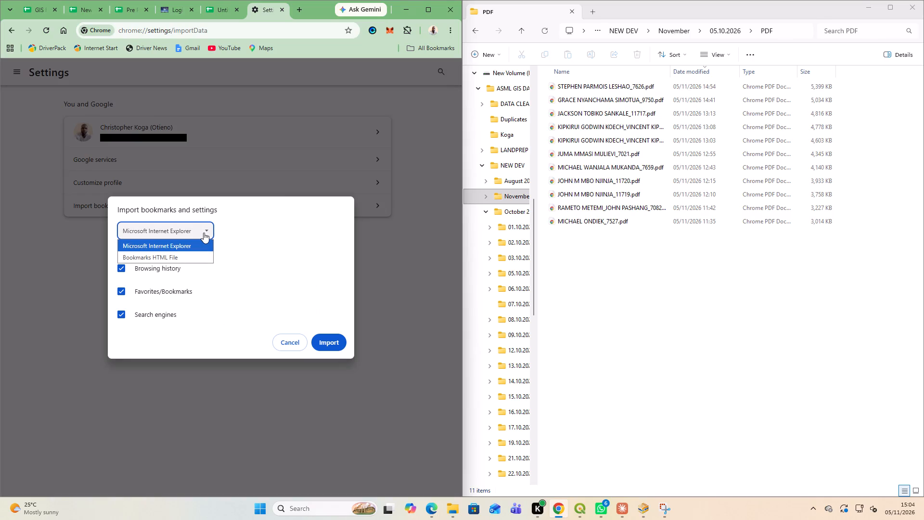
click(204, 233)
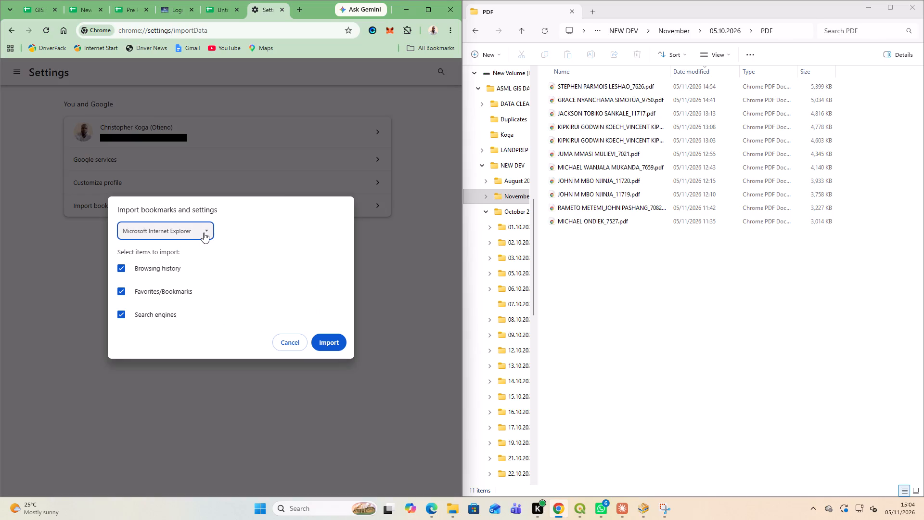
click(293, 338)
Start making Chrome the default browser from its Default browser settings, bringing up the Windows default apps page for Google Chrome.
click(20, 73)
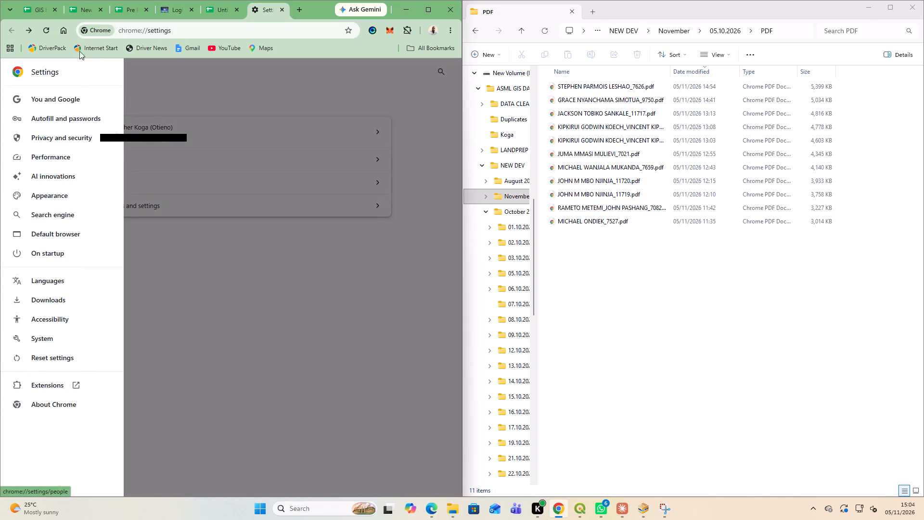
click(51, 237)
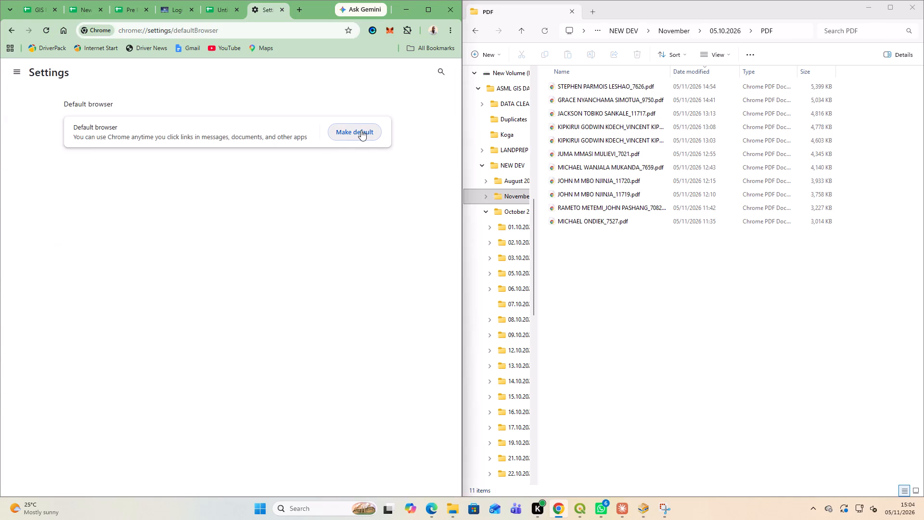
click(259, 139)
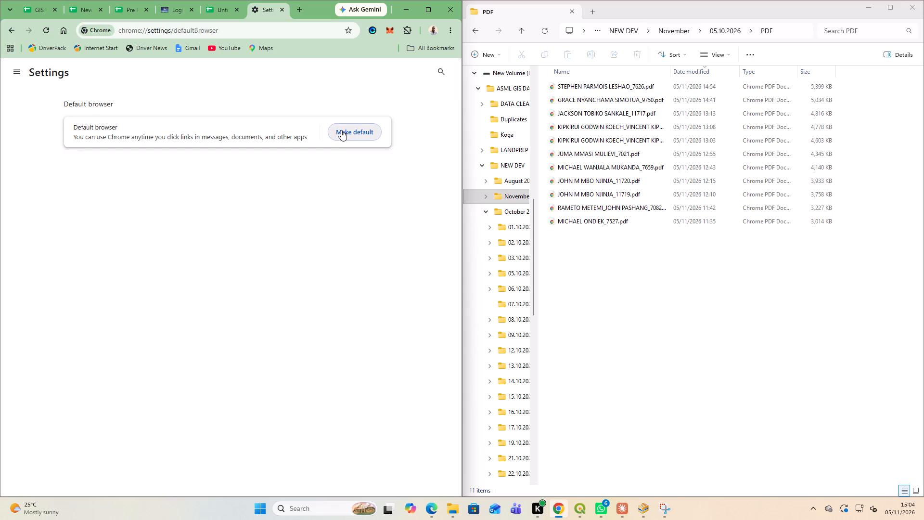
click(343, 130)
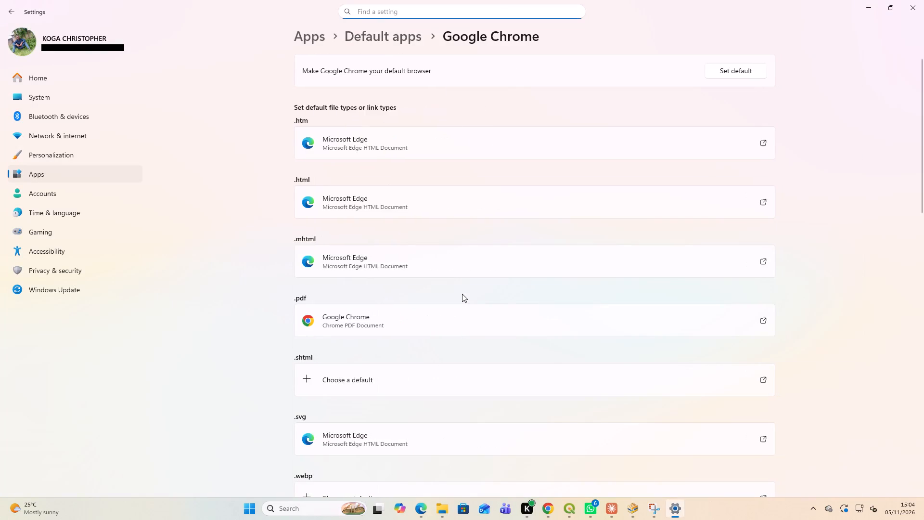
Set Microsoft Edge as the default app for .pdf files.
click(764, 318)
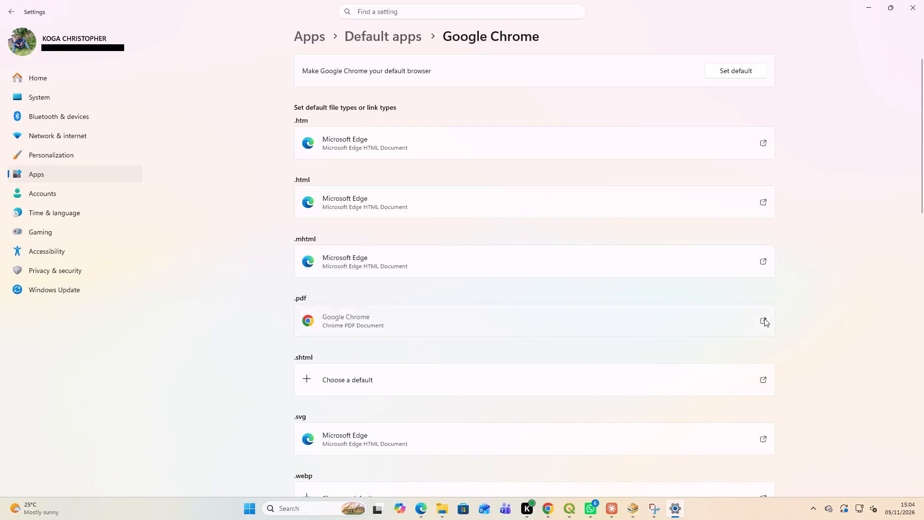
click(363, 316)
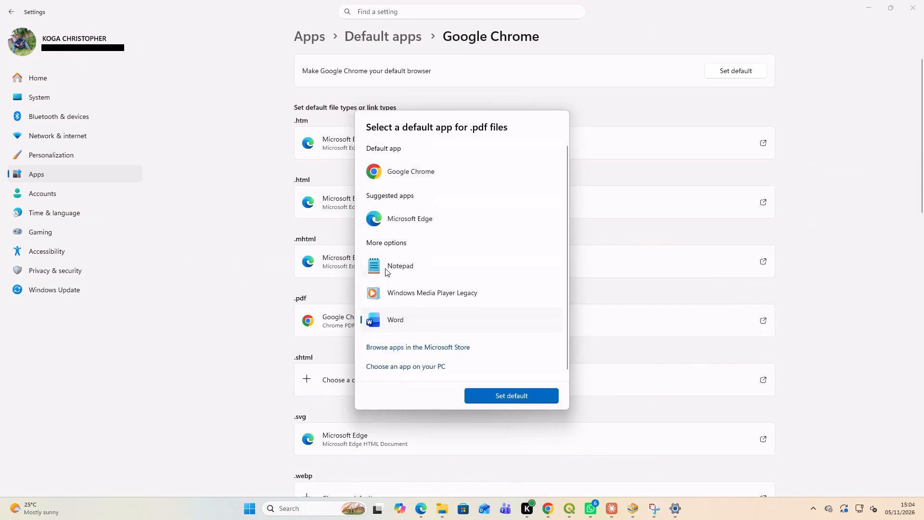
click(392, 221)
click(503, 395)
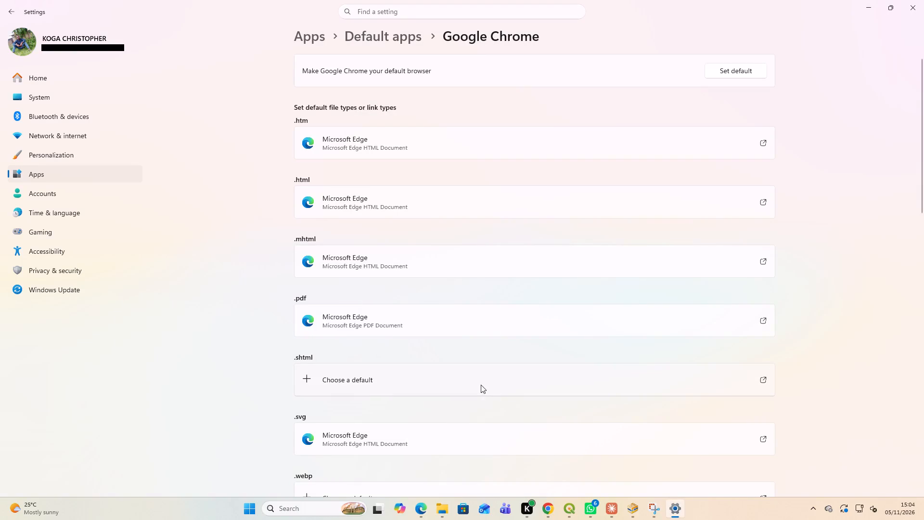
Set Google Chrome as the default app for HTTP links and check the app choice for HTTPS links.
scroll(498, 392, down, 5)
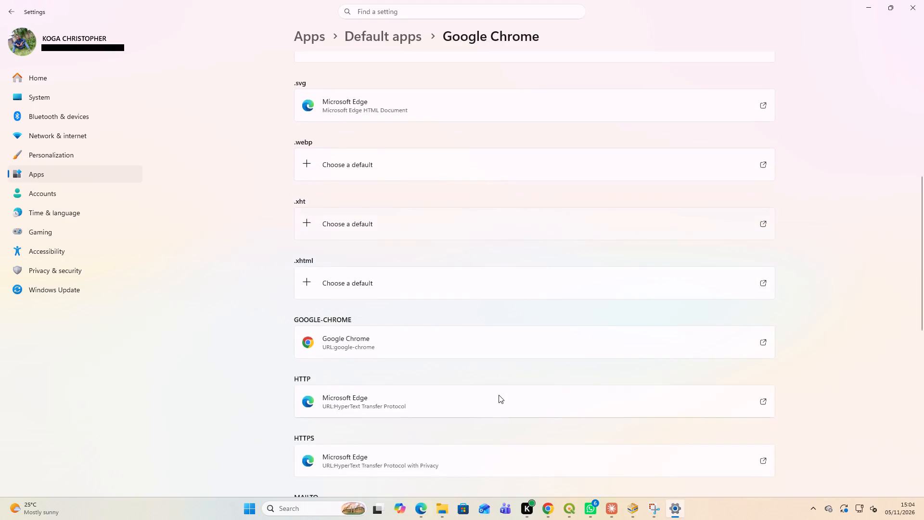
scroll(500, 396, down, 2)
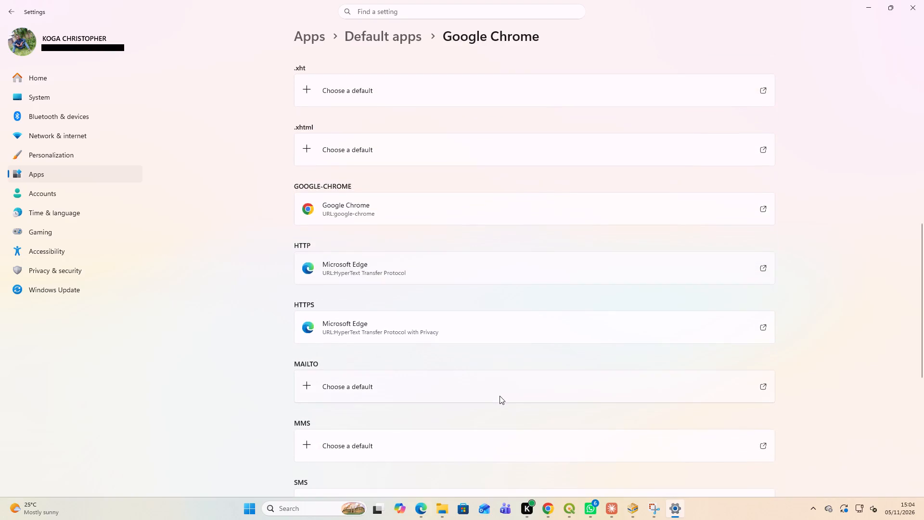
click(654, 283)
click(412, 277)
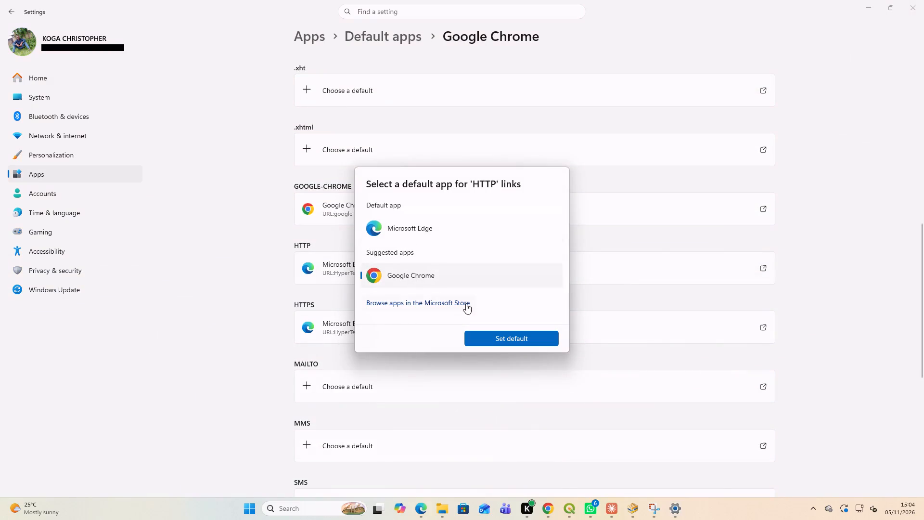
click(512, 338)
click(531, 335)
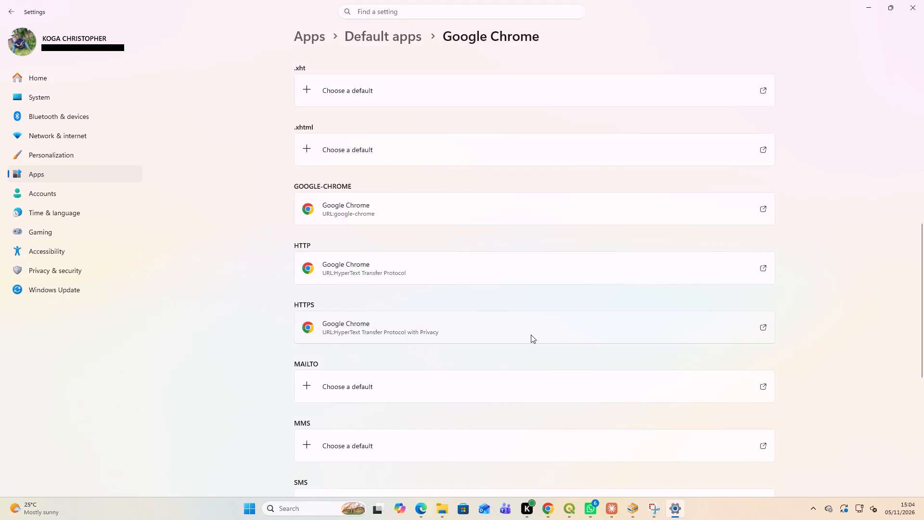
click(527, 336)
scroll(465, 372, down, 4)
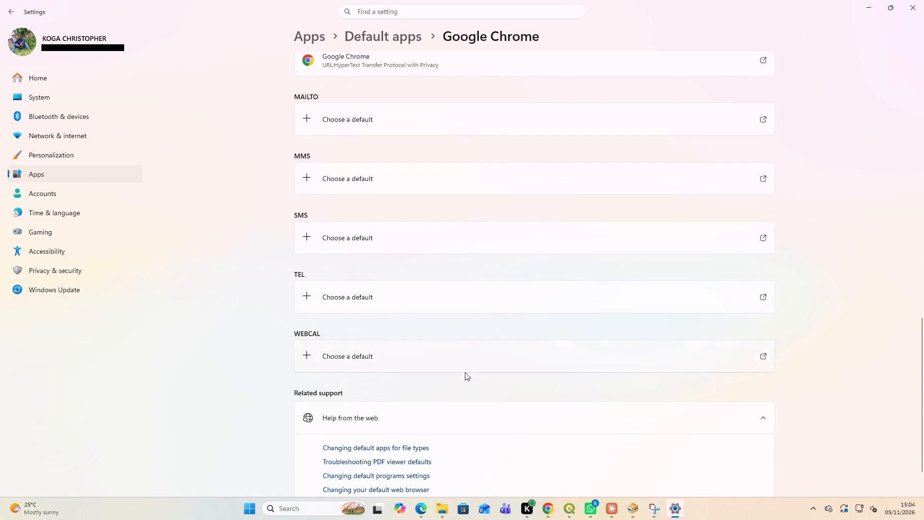
Set Microsoft Edge as the default app for WEBCAL links and close the Windows settings.
scroll(465, 372, down, 1)
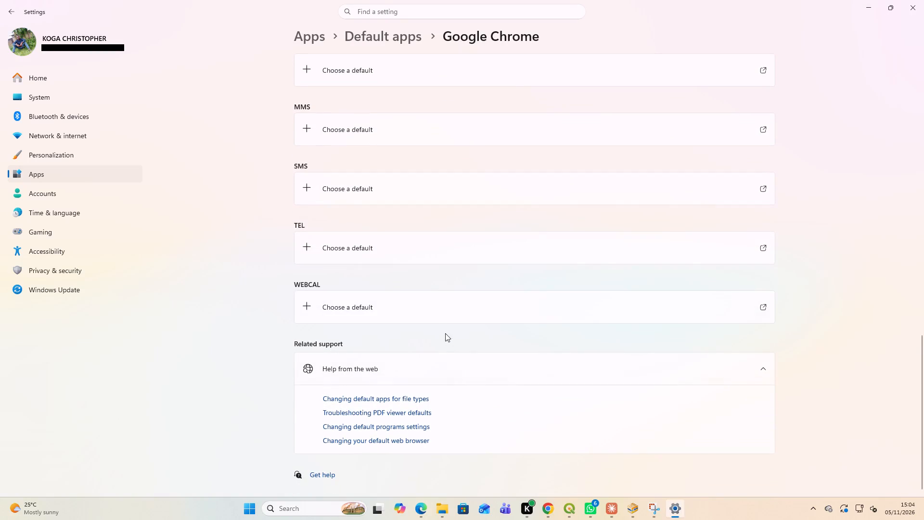
click(443, 308)
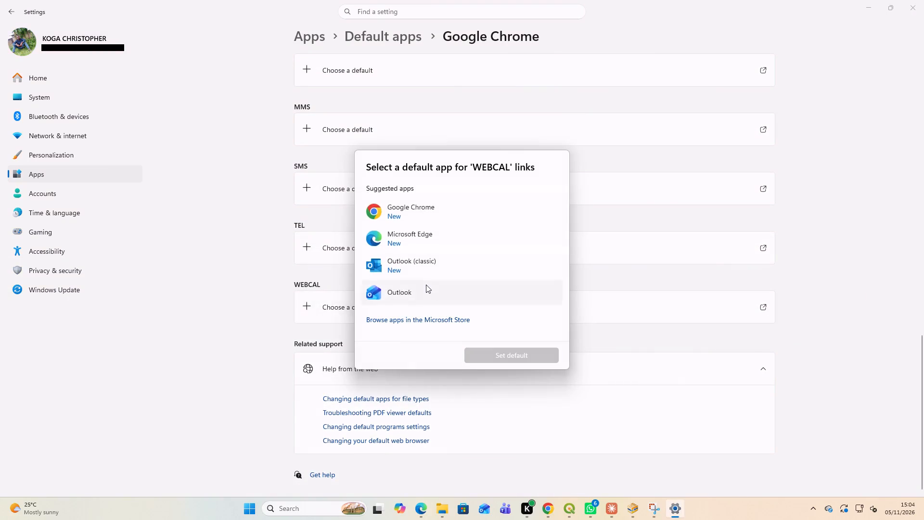
click(421, 244)
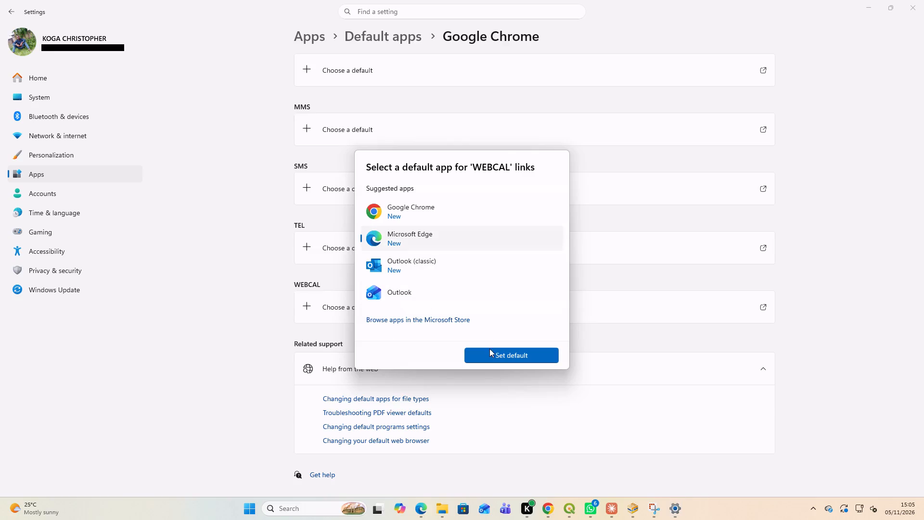
click(489, 349)
scroll(458, 342, down, 4)
scroll(458, 342, up, 1)
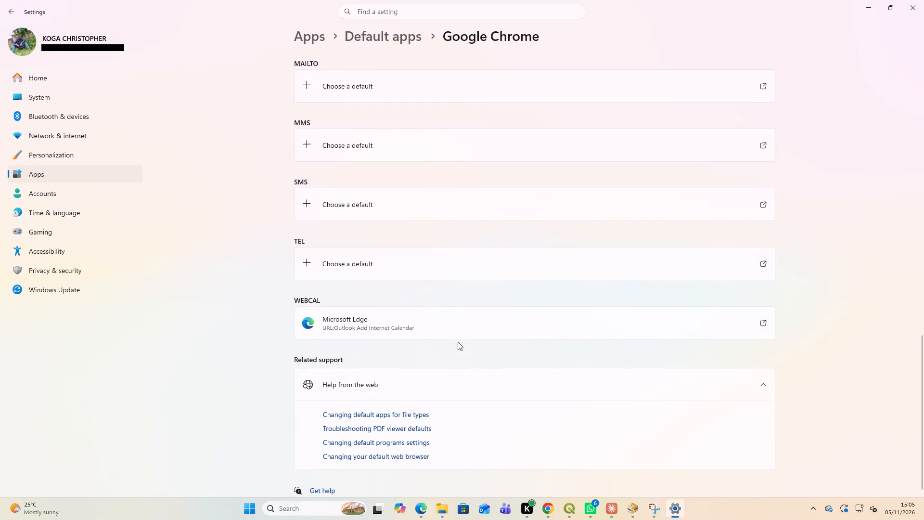
scroll(458, 342, up, 7)
click(911, 11)
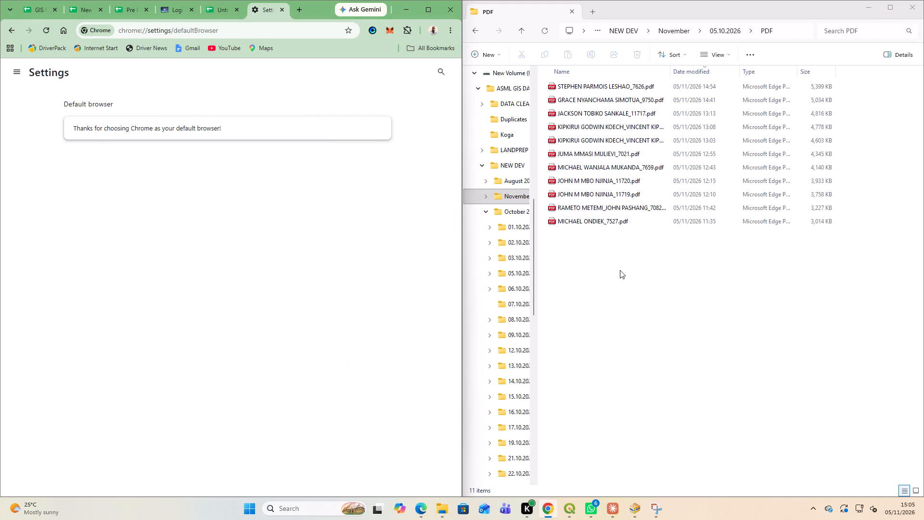
Close the Chrome settings tab and bring the DATE column of the FSR Generating sheet into view.
click(592, 301)
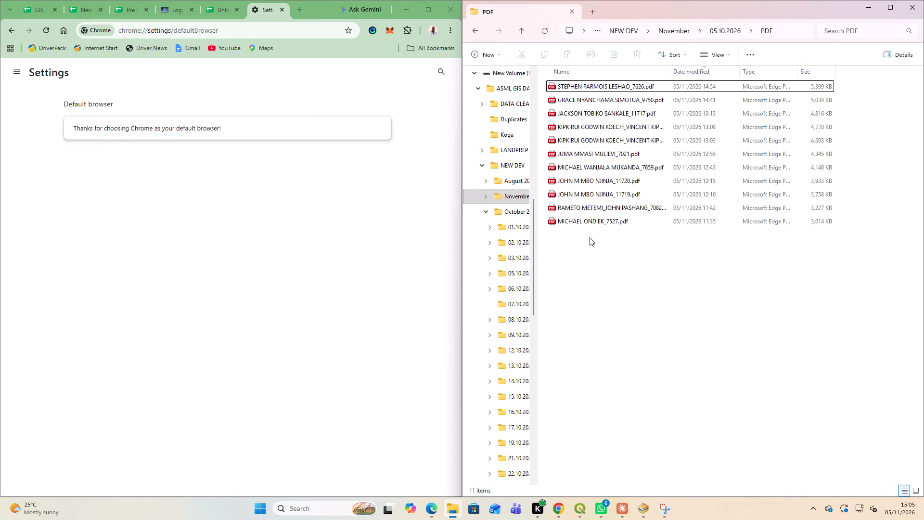
click(283, 9)
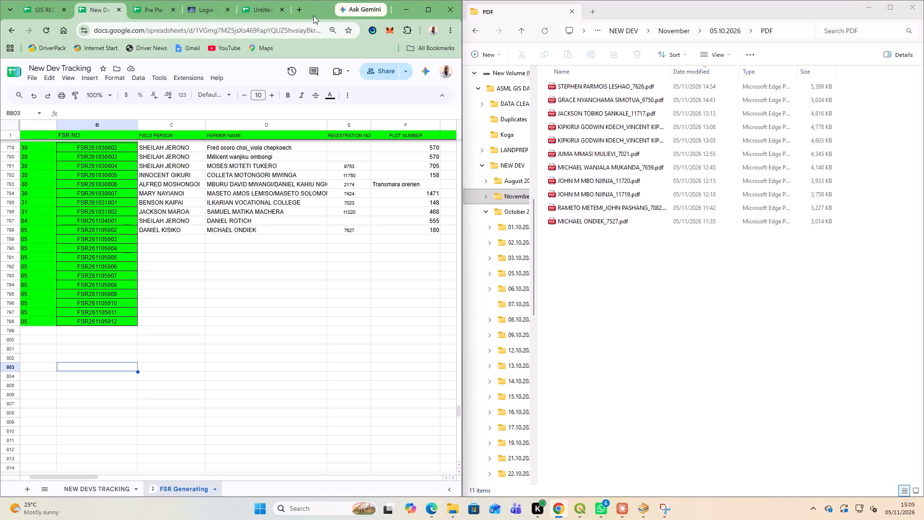
click(145, 370)
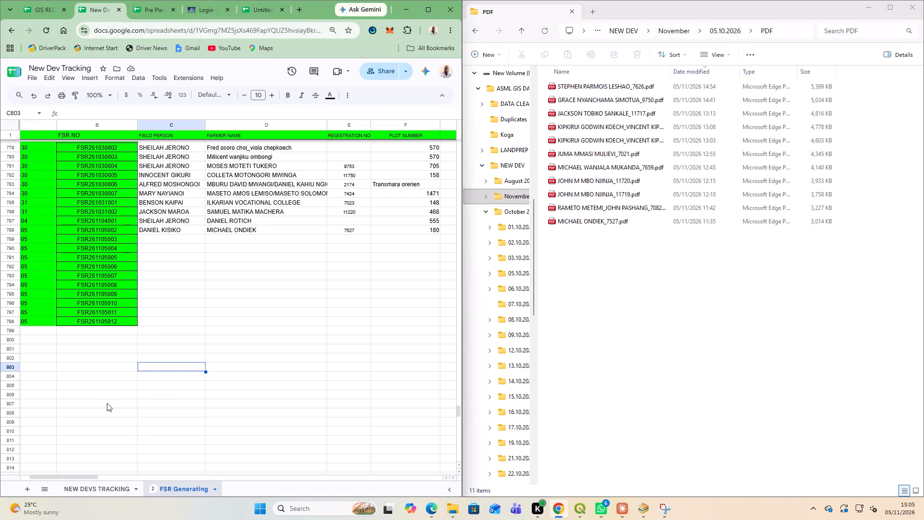
drag(89, 478, 75, 481)
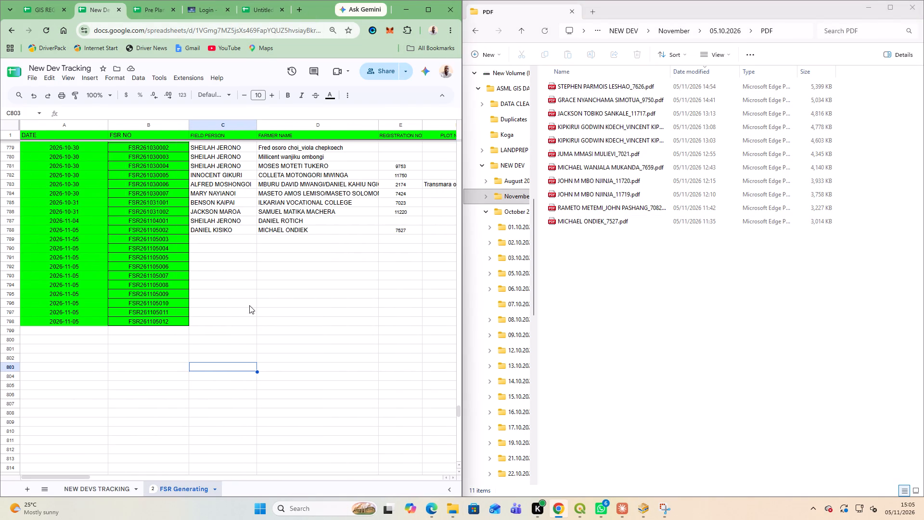
Open the field survey report PDF ending in 7082 from the 05.10.2026 PDF folder and place it beside the spreadsheet.
double_click(607, 213)
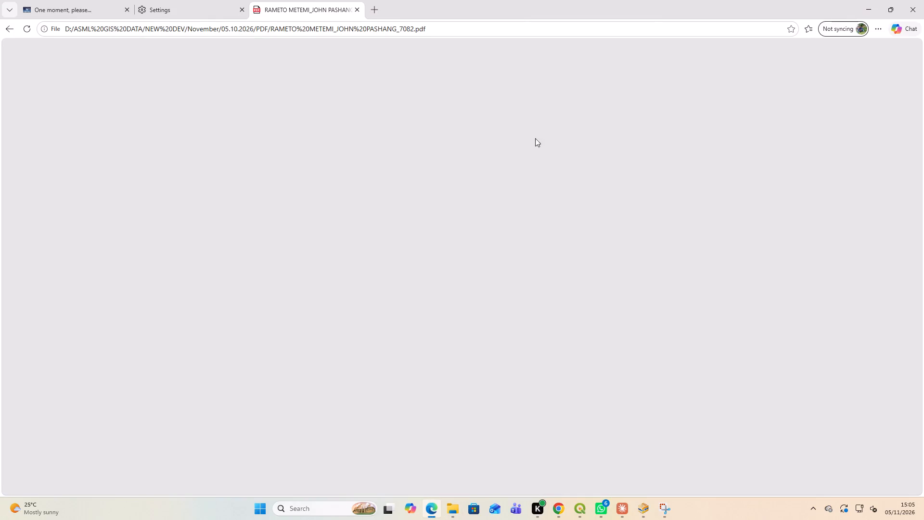
key(super+Right)
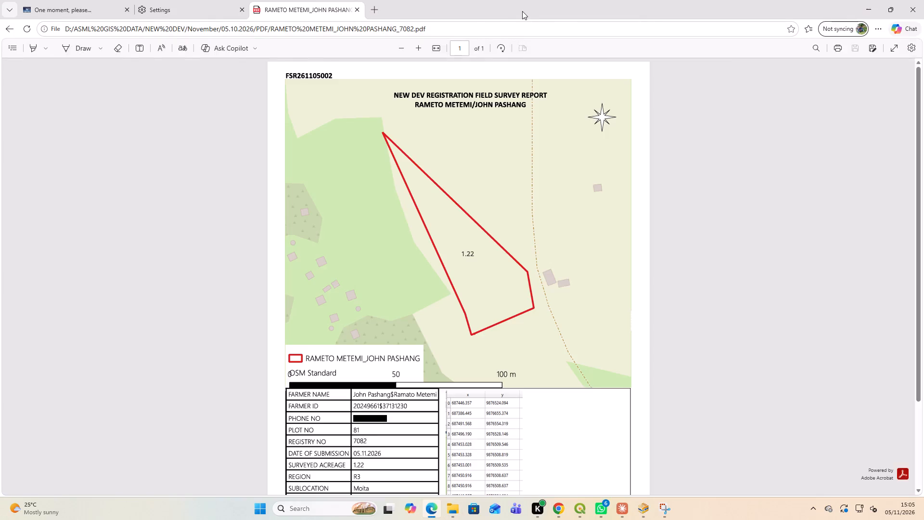
click(521, 240)
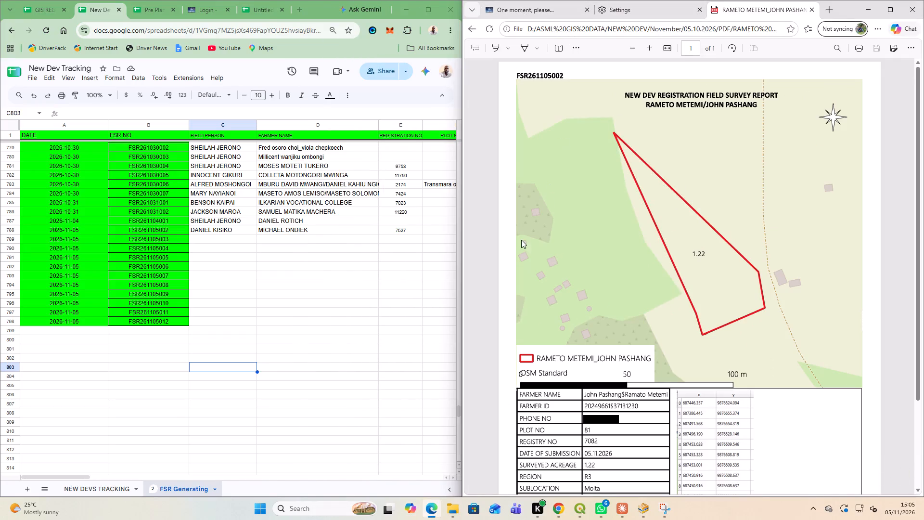
double_click(541, 74)
click(520, 75)
triple_click(673, 105)
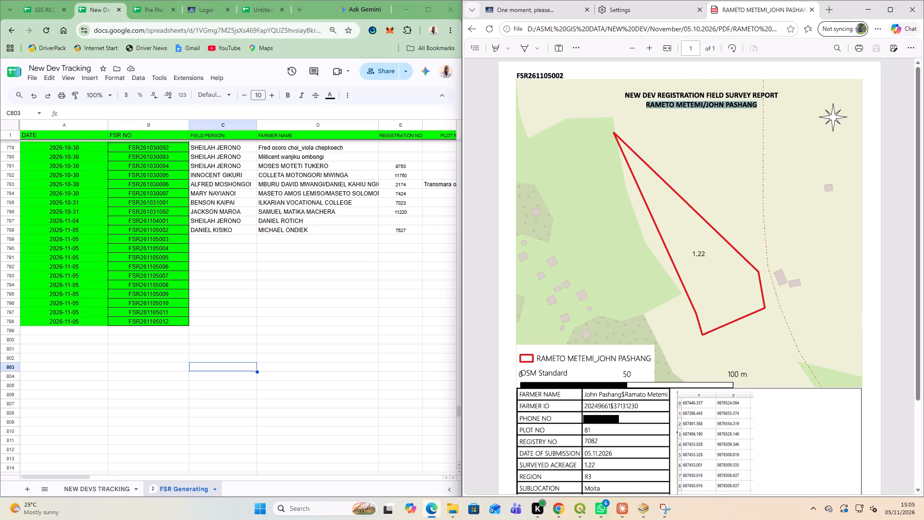
triple_click(601, 394)
right_click(601, 394)
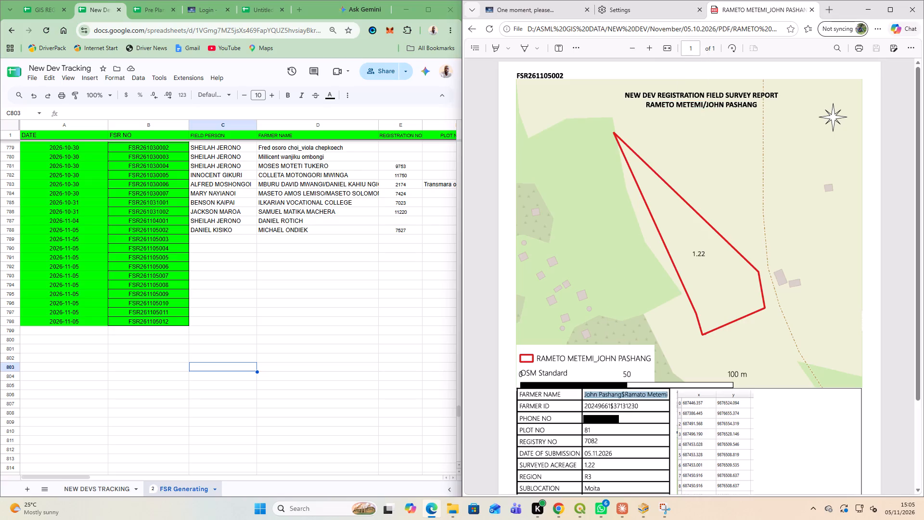
right_click(621, 394)
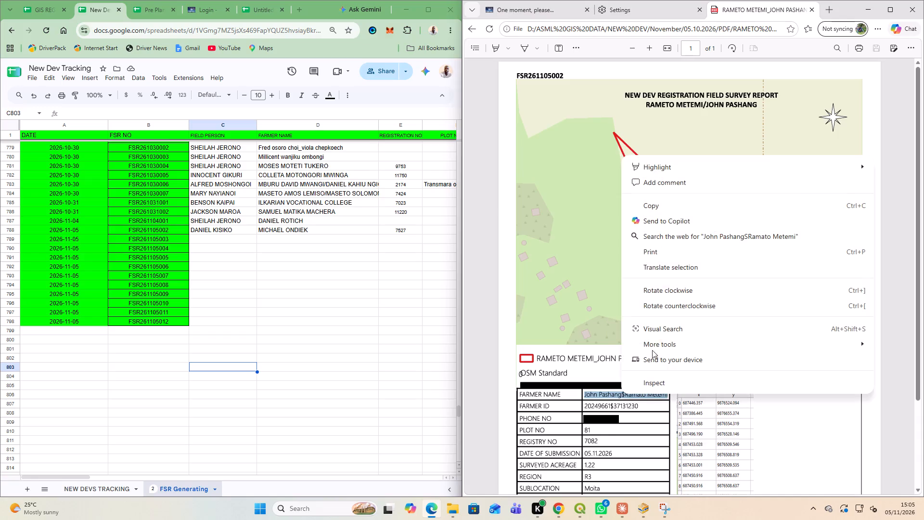
click(654, 207)
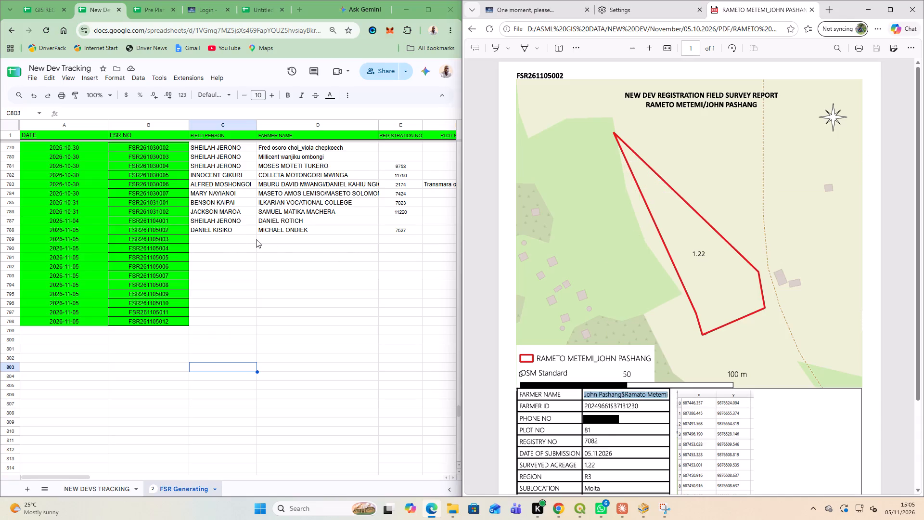
click(287, 235)
right_click(287, 235)
click(362, 182)
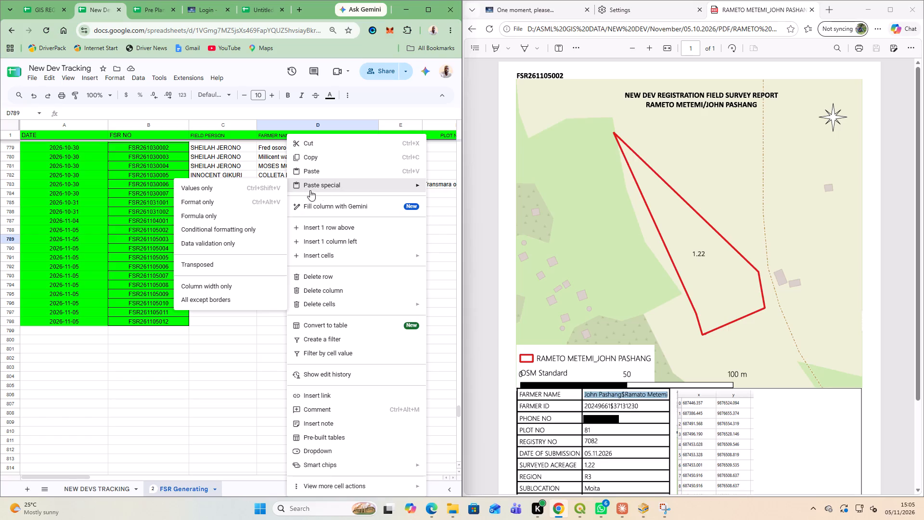
click(232, 194)
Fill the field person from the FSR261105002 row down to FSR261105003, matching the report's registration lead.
click(234, 238)
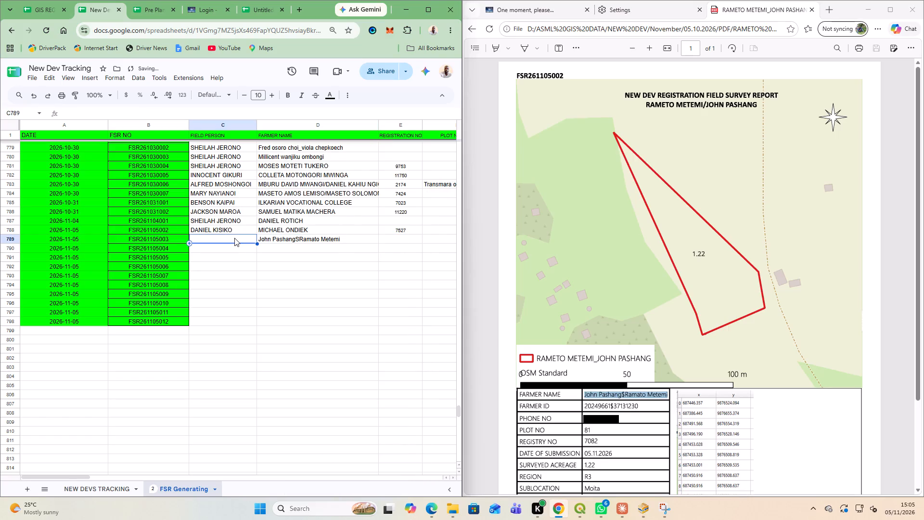
scroll(657, 387, down, 2)
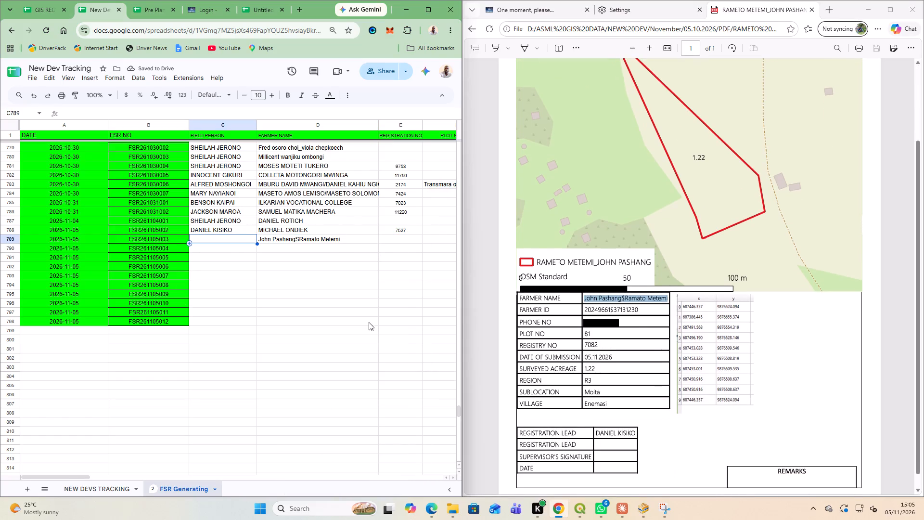
click(242, 229)
drag(257, 234, 257, 240)
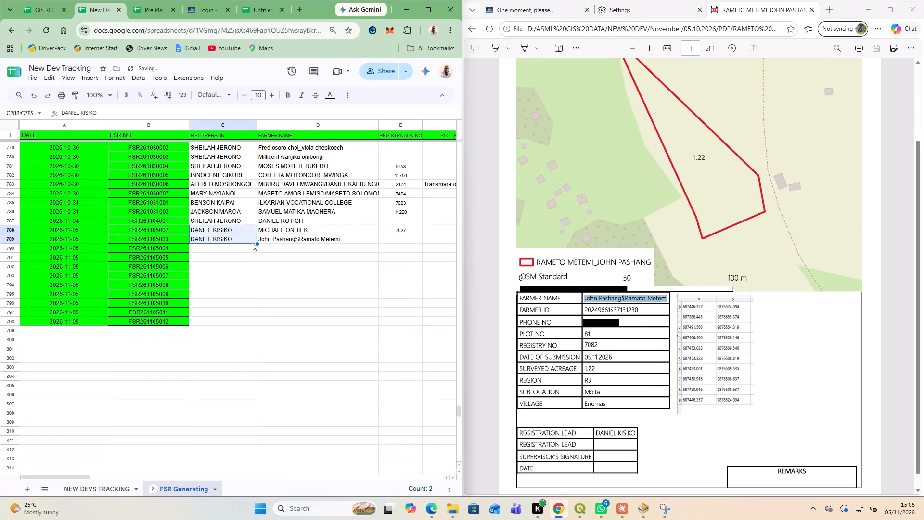
click(413, 238)
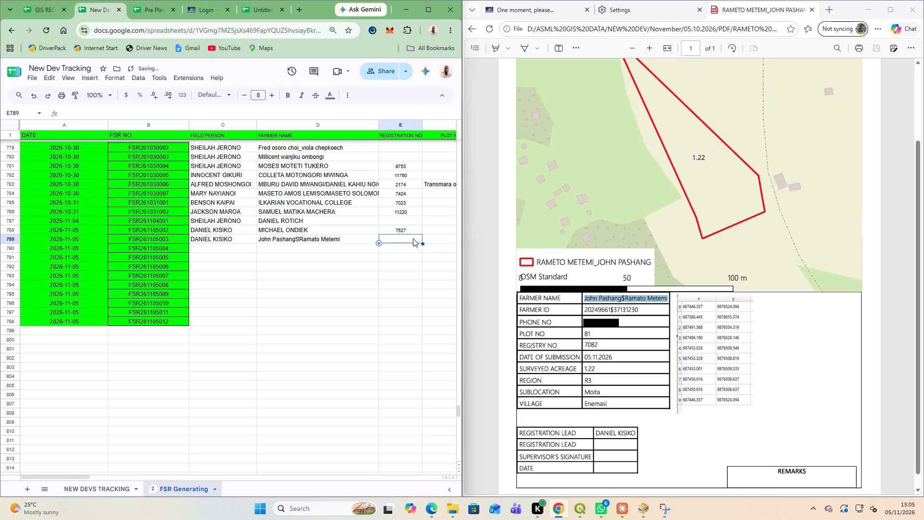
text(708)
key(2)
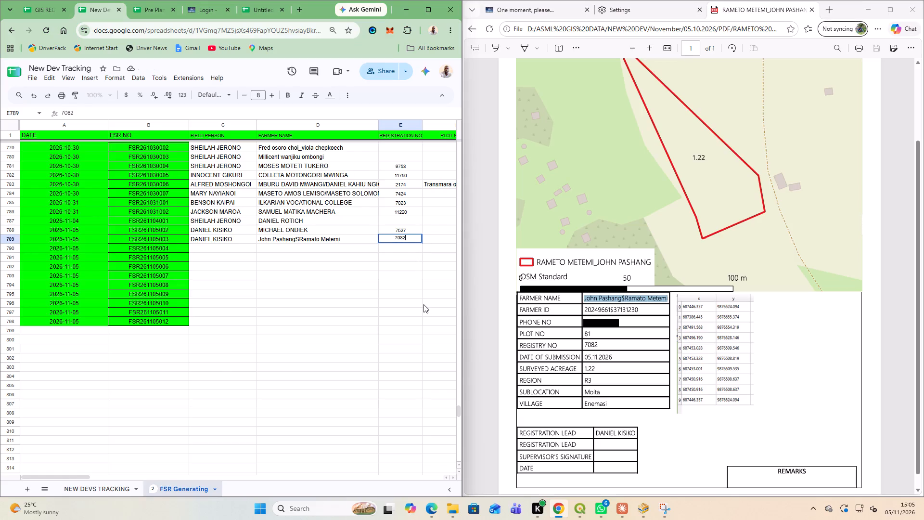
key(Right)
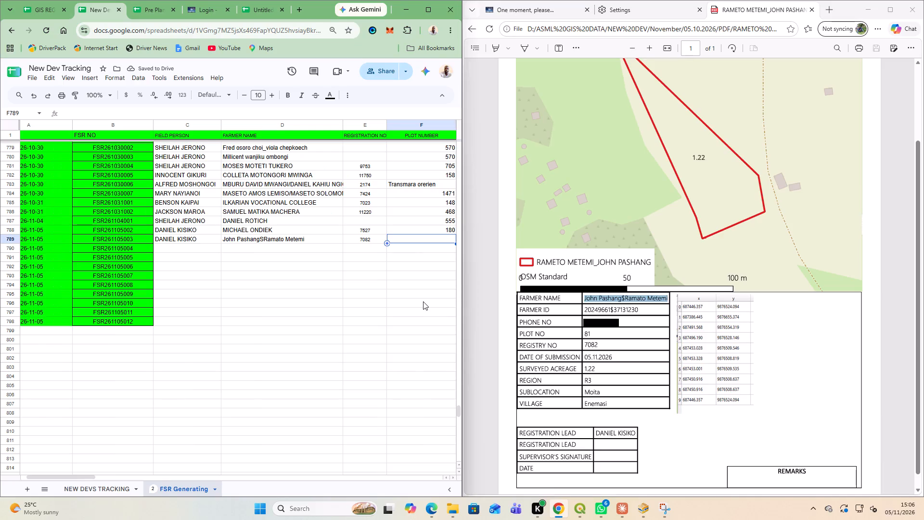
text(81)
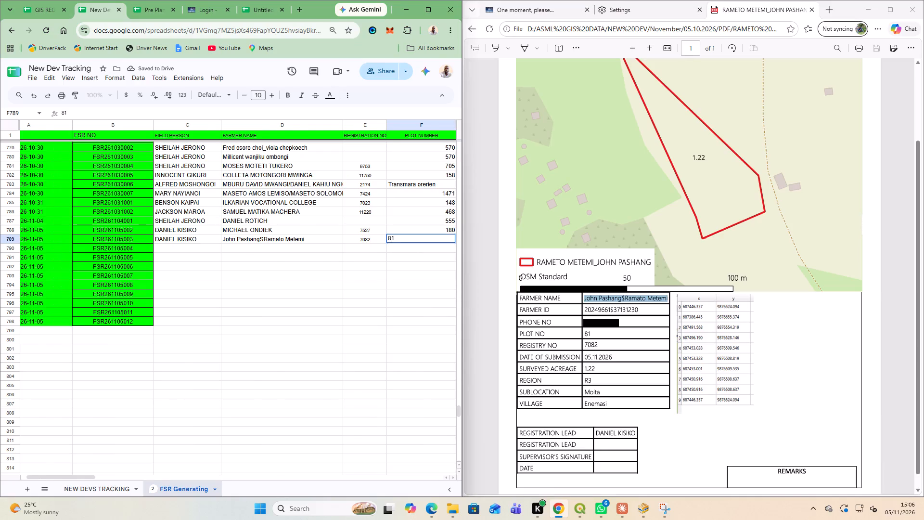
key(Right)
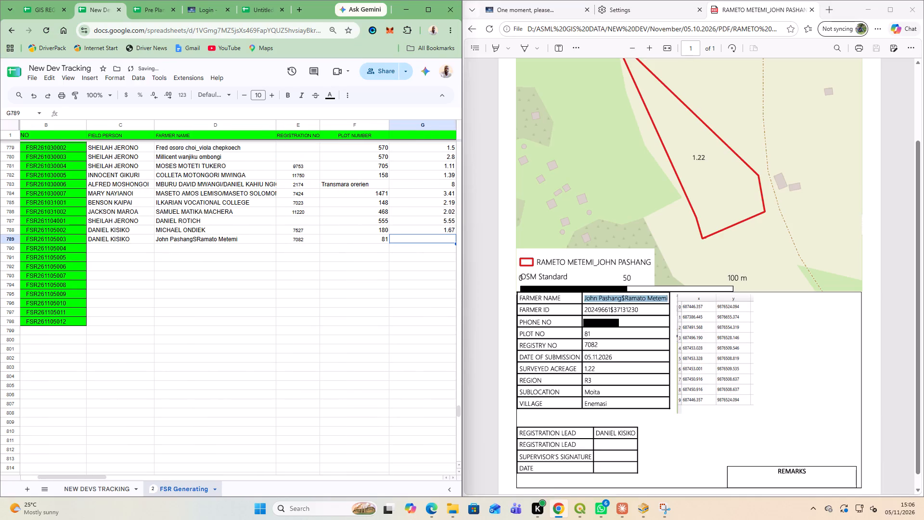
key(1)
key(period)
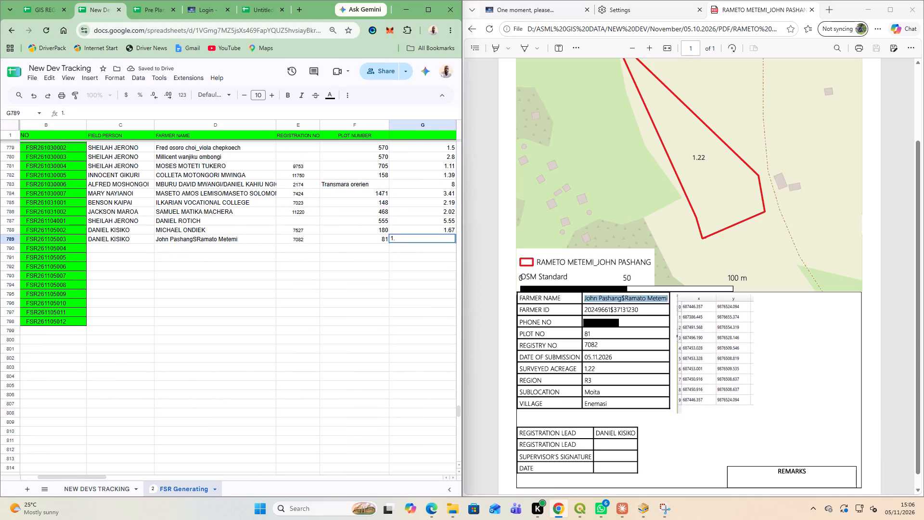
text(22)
click(378, 324)
Return to the PDF folder and open the field survey report ending in 11719.
click(104, 249)
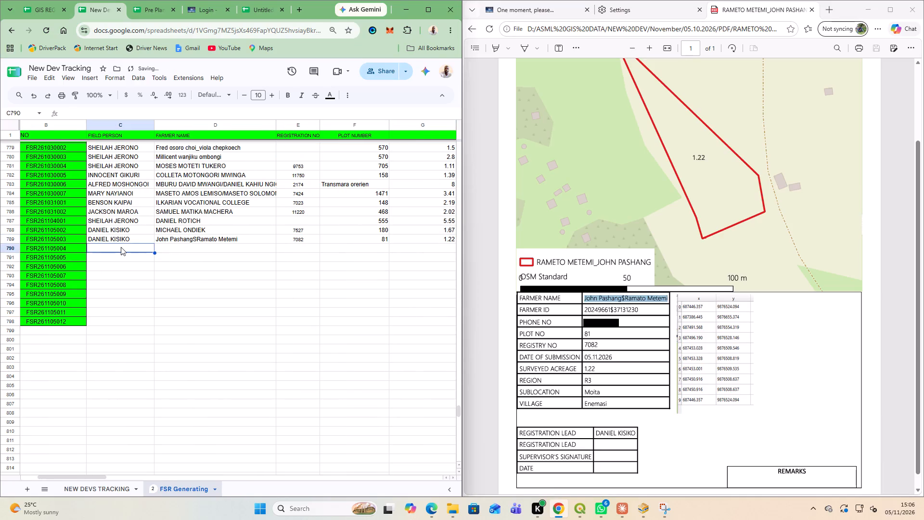
click(865, 6)
double_click(627, 197)
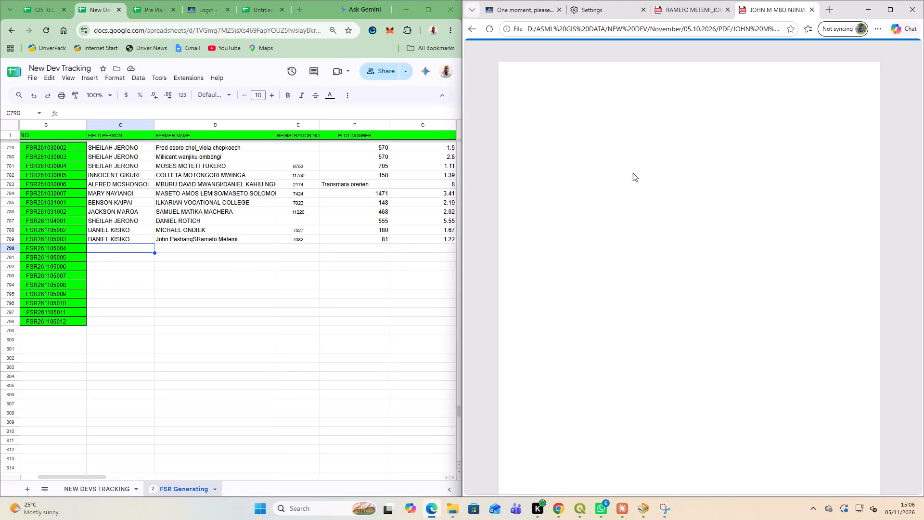
triple_click(609, 396)
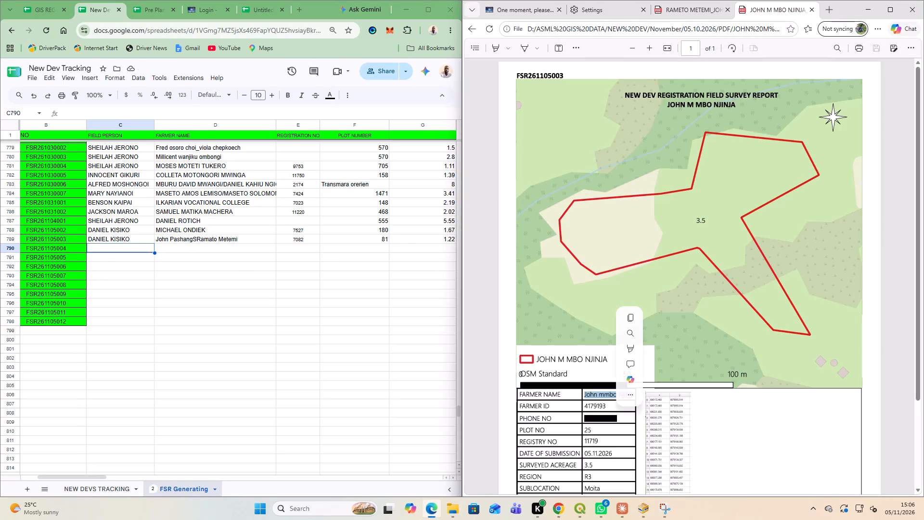
click(629, 314)
click(224, 247)
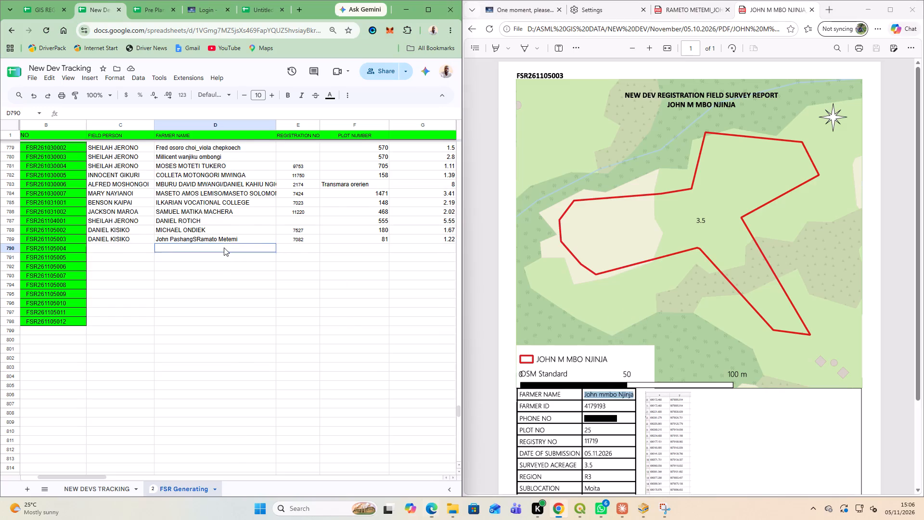
right_click(224, 247)
click(306, 188)
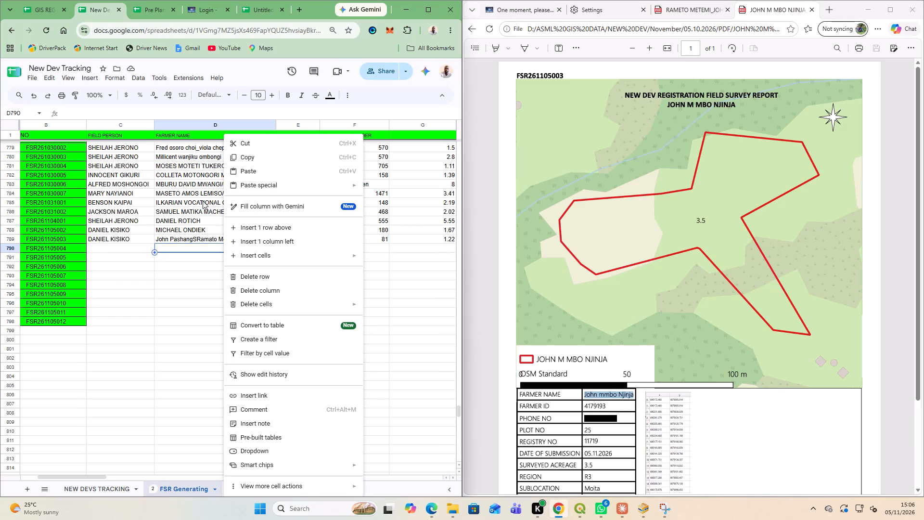
click(192, 184)
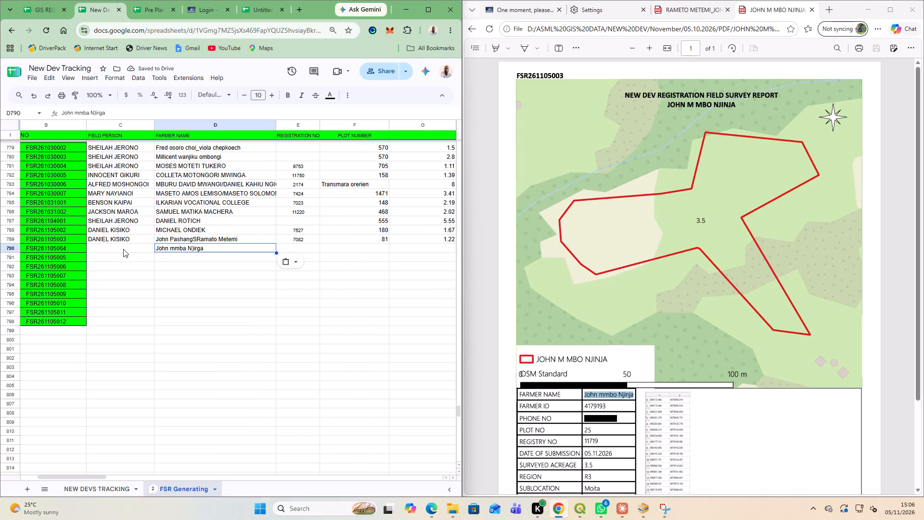
click(191, 246)
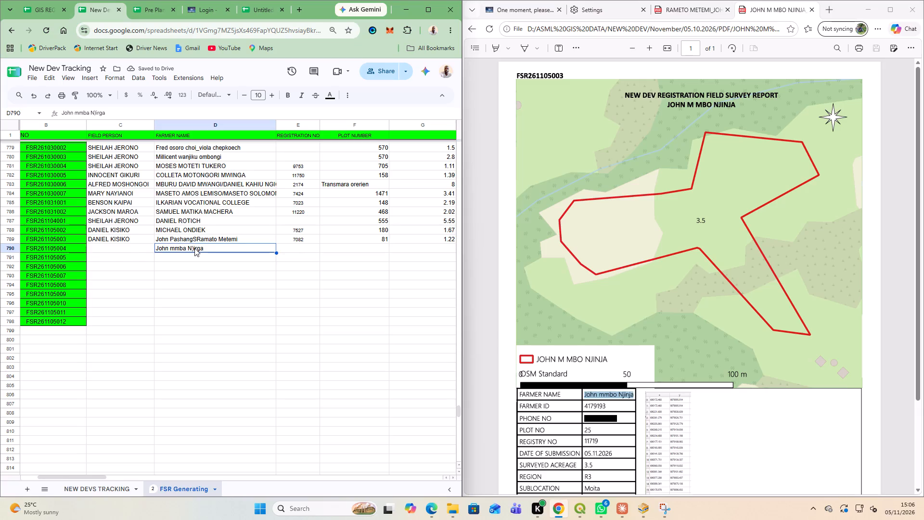
double_click(193, 248)
click(193, 247)
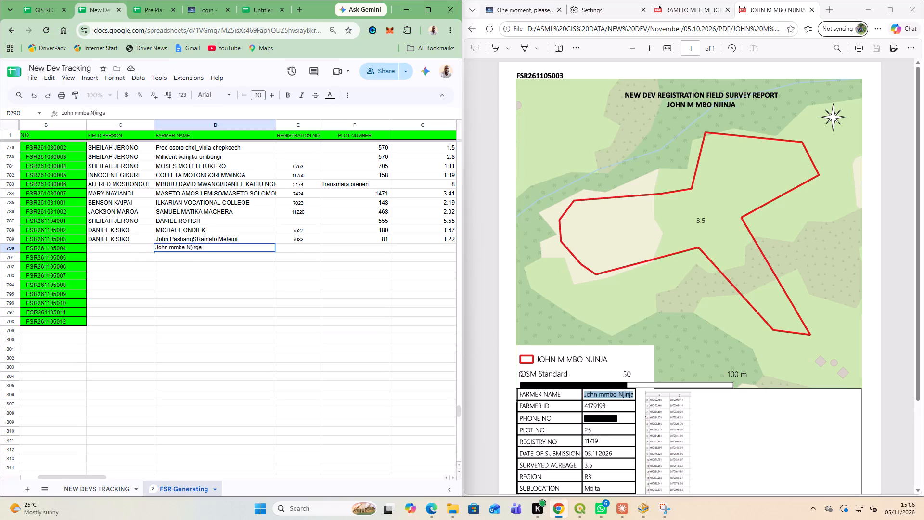
key(Left)
key(BackSpace)
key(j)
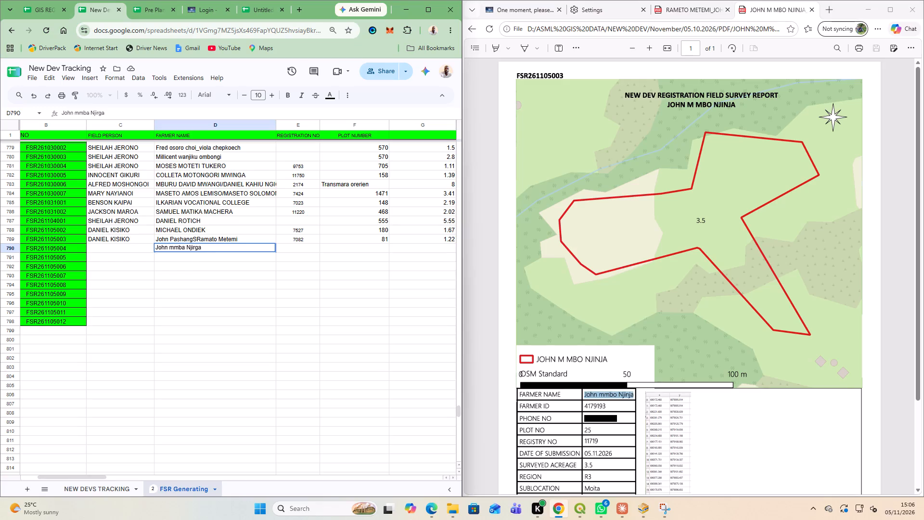
click(199, 247)
key(BackSpace)
key(BackSpace)
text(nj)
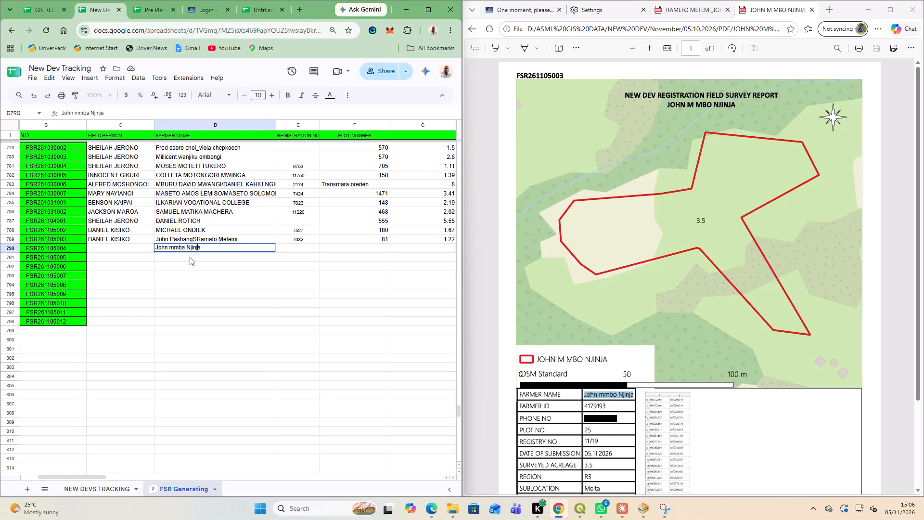
click(188, 260)
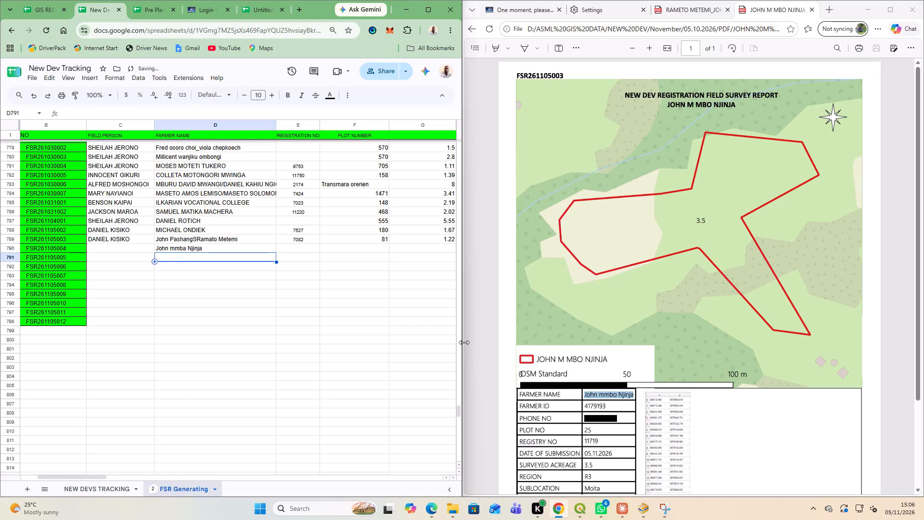
click(291, 249)
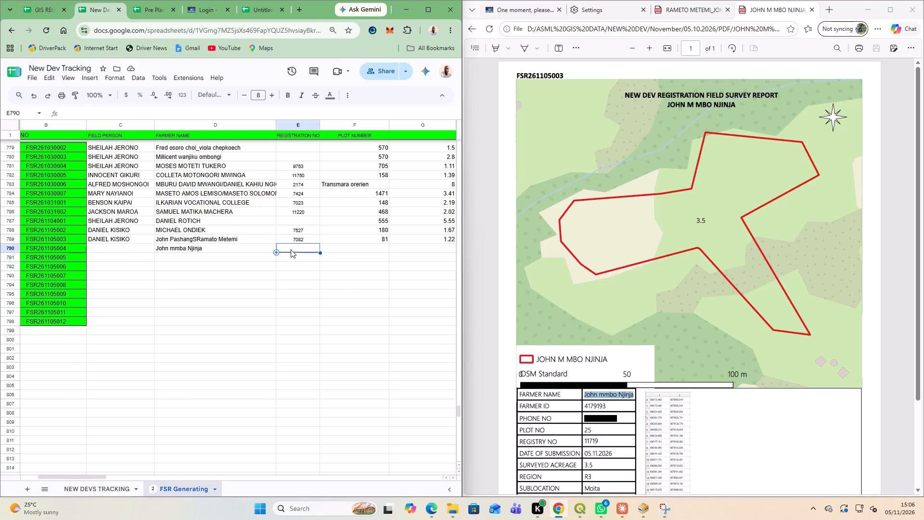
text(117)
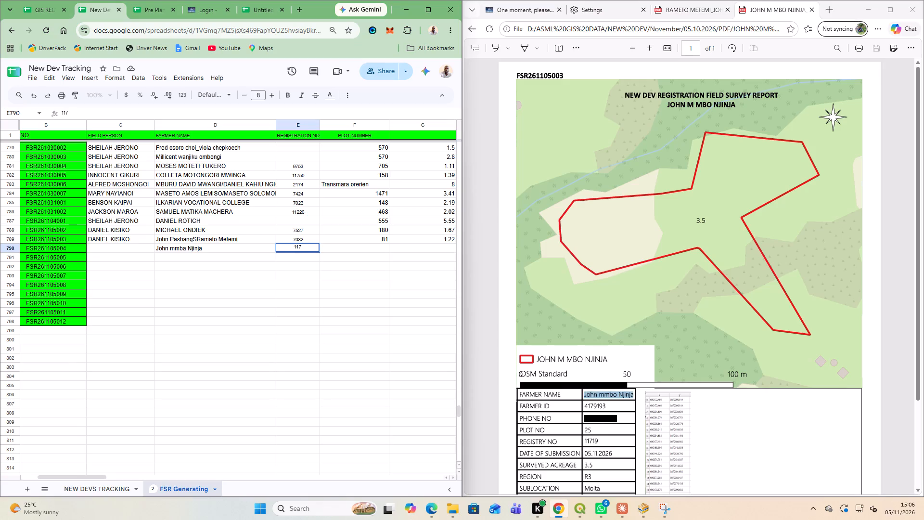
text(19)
click(373, 250)
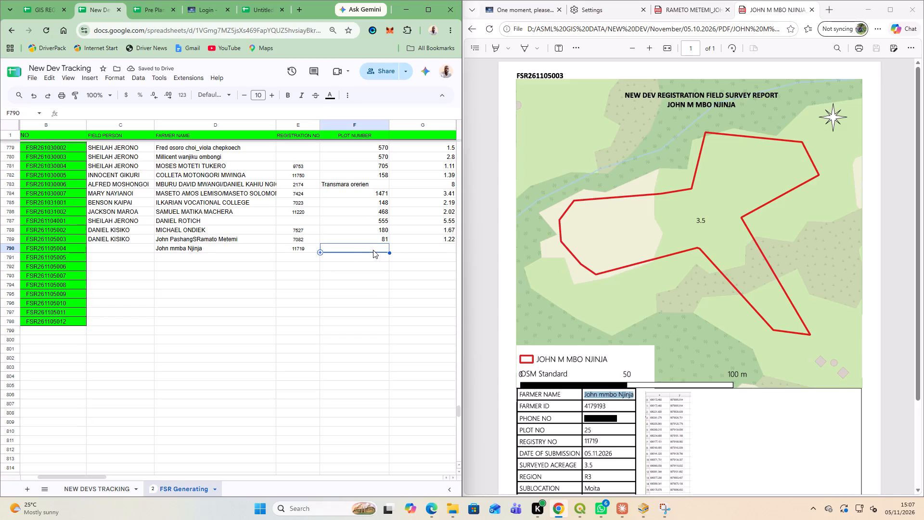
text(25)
click(446, 250)
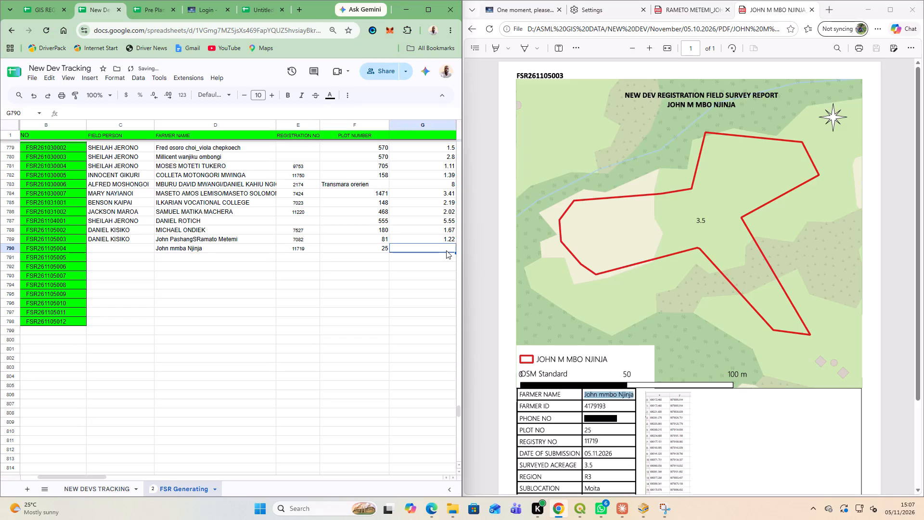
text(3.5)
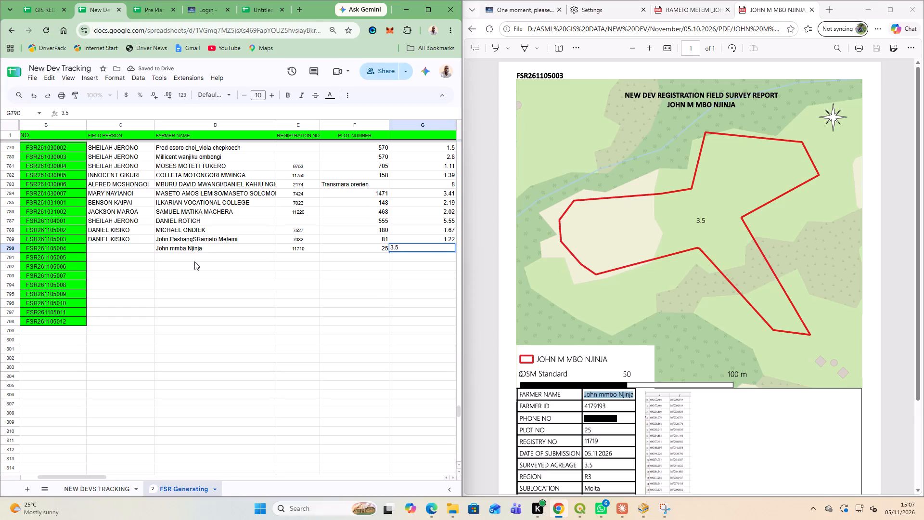
click(194, 258)
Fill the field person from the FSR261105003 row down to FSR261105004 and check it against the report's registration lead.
click(139, 239)
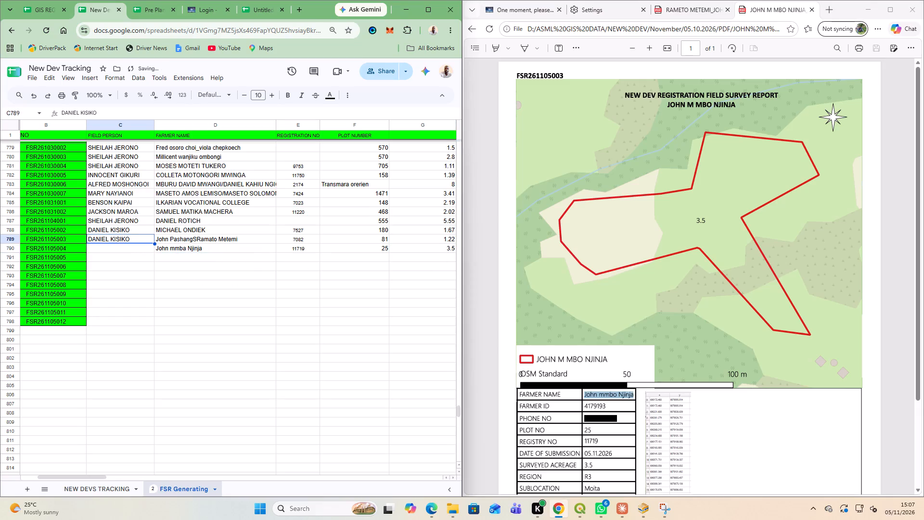
drag(154, 243, 155, 247)
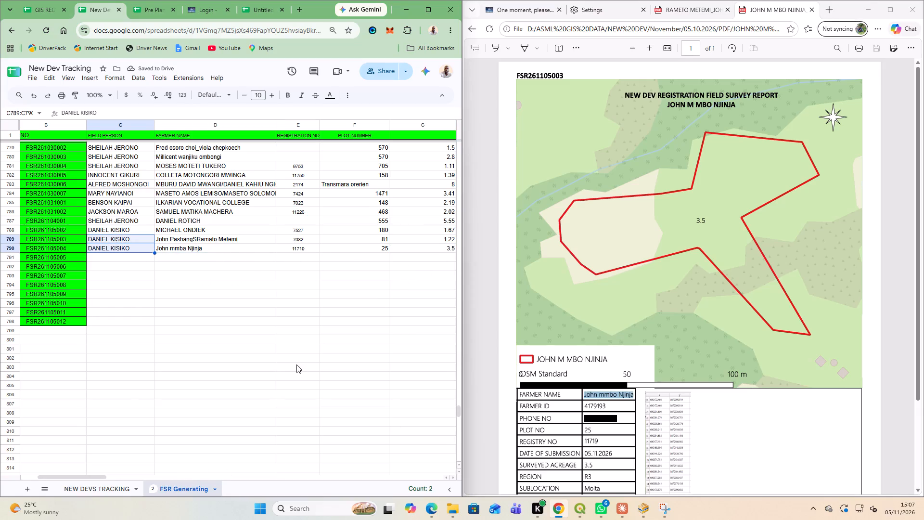
scroll(618, 411, down, 2)
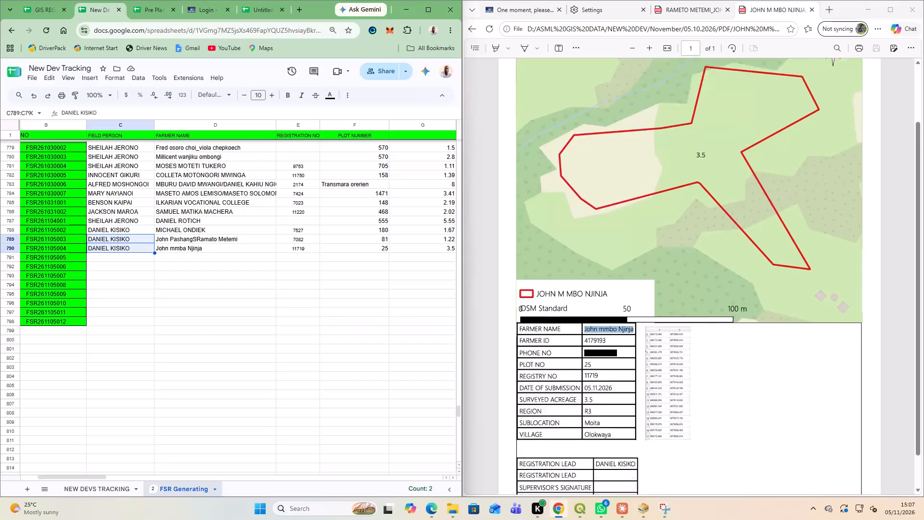
scroll(618, 411, down, 1)
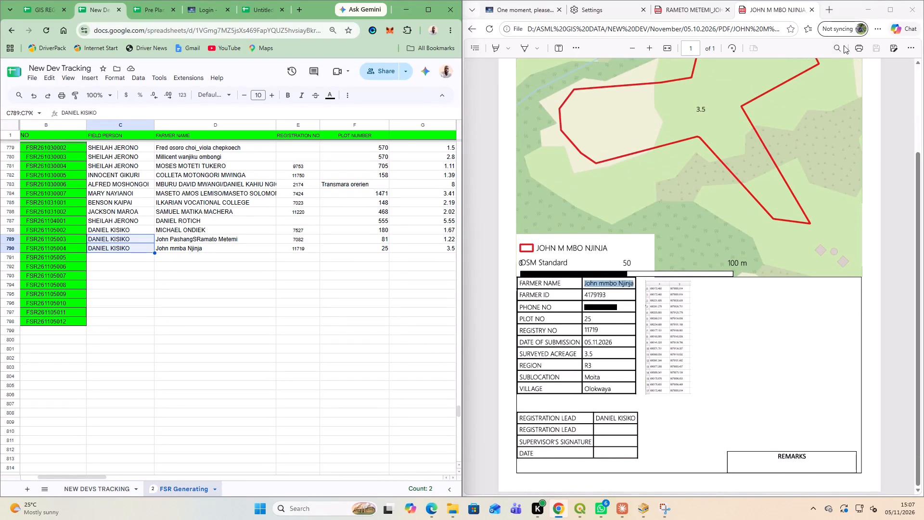
Return to the PDF folder and open the field survey report ending in 11720.
click(868, 9)
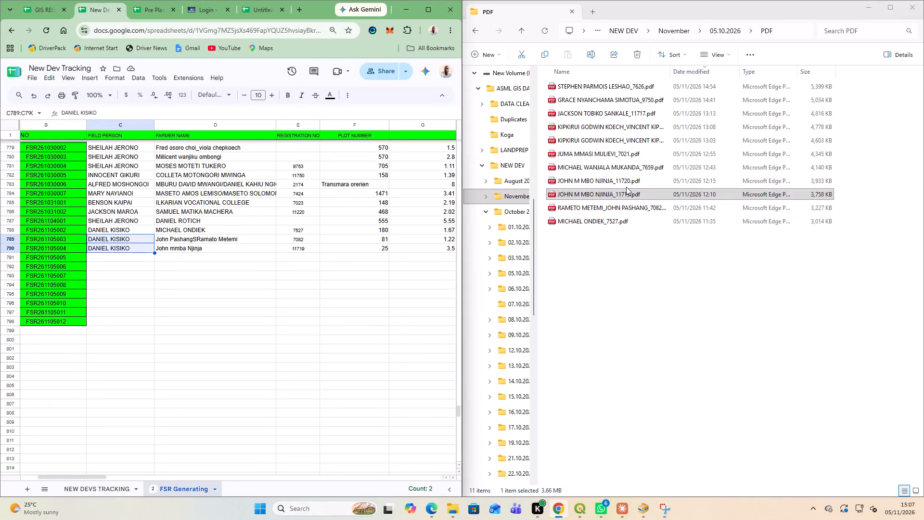
double_click(630, 177)
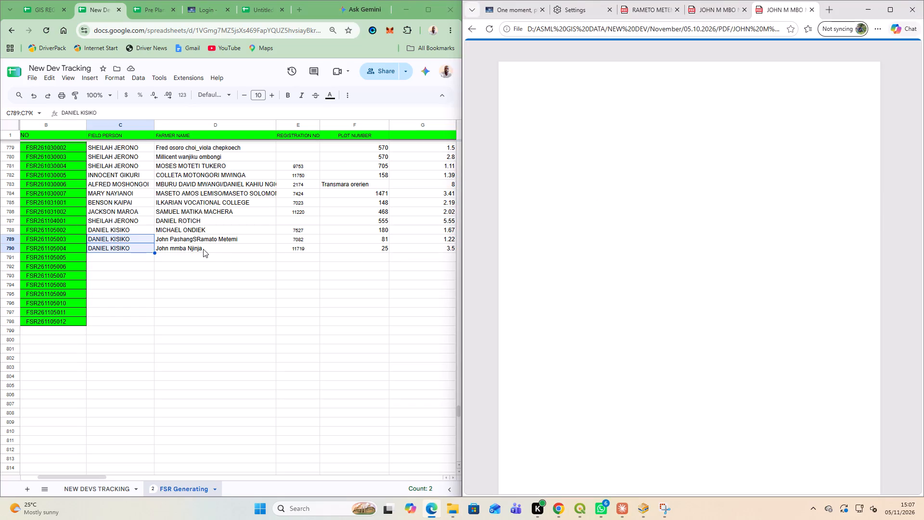
click(202, 249)
drag(275, 252, 275, 255)
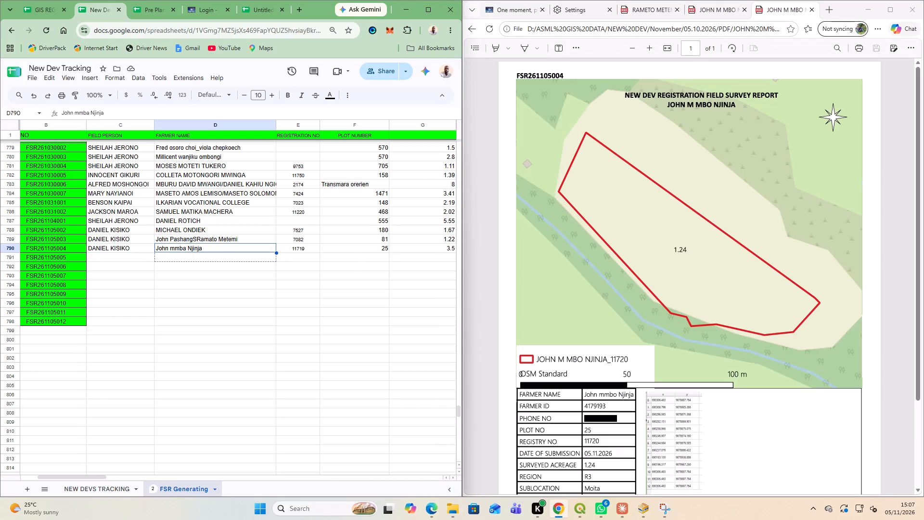
drag(275, 255, 275, 258)
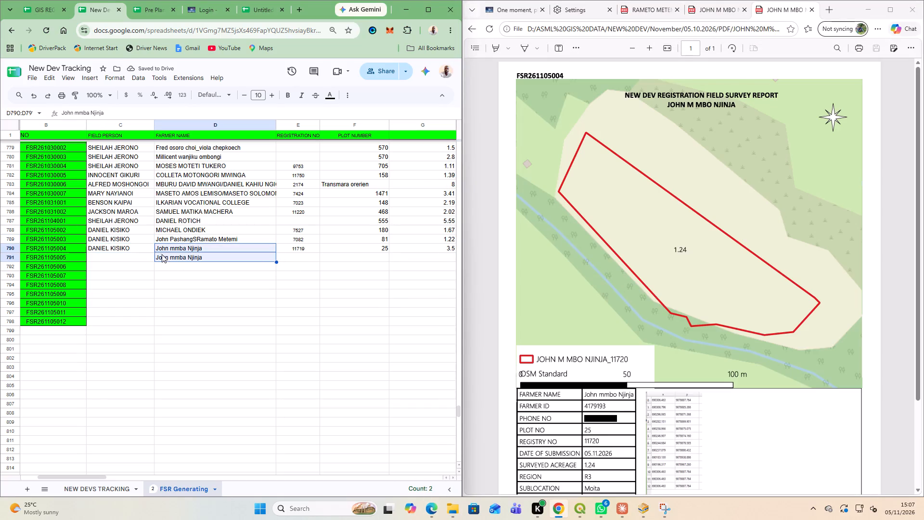
scroll(560, 373, down, 3)
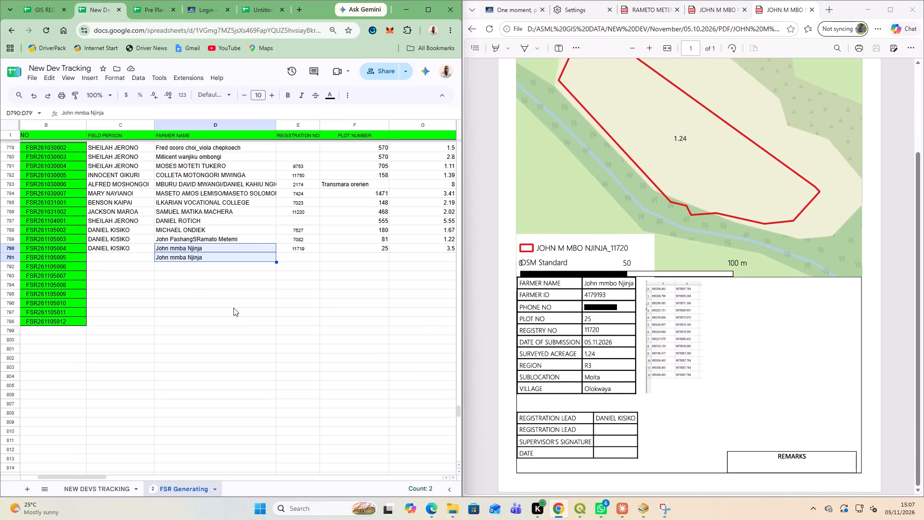
click(146, 248)
drag(154, 252, 155, 257)
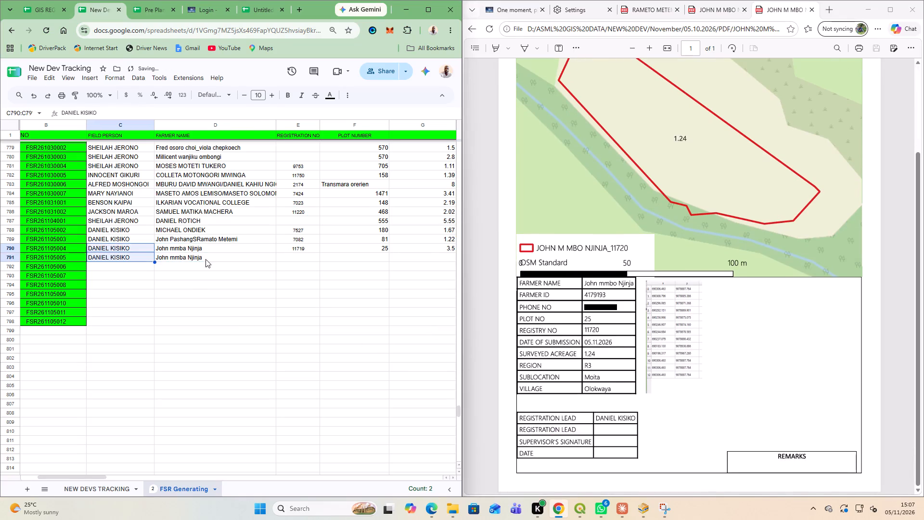
click(304, 251)
click(301, 256)
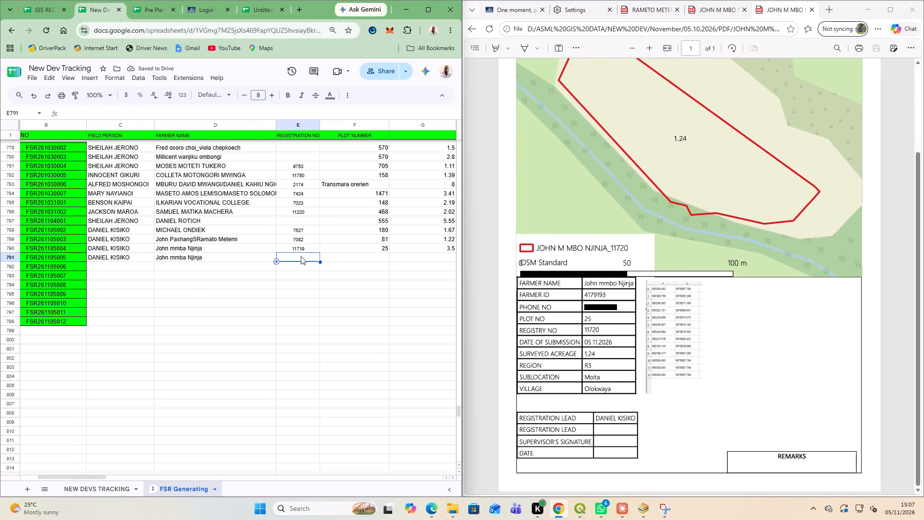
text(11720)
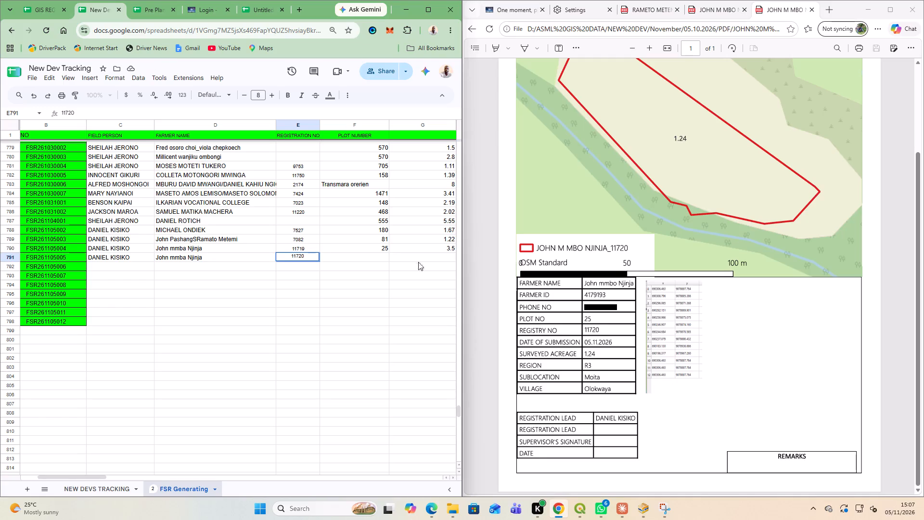
click(386, 255)
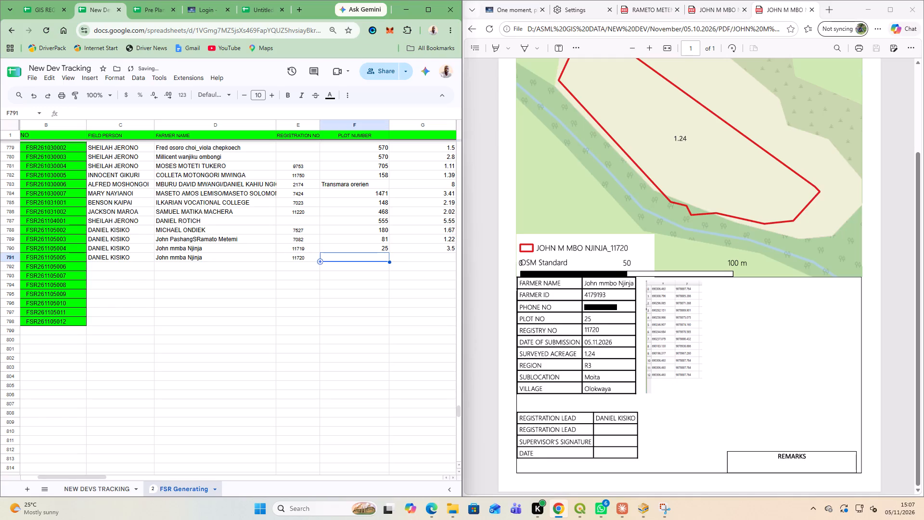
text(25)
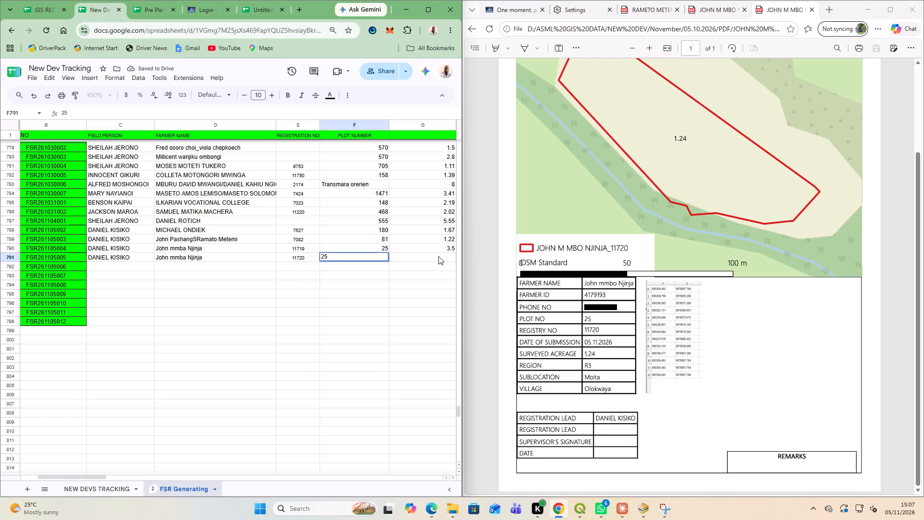
click(437, 255)
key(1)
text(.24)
click(318, 277)
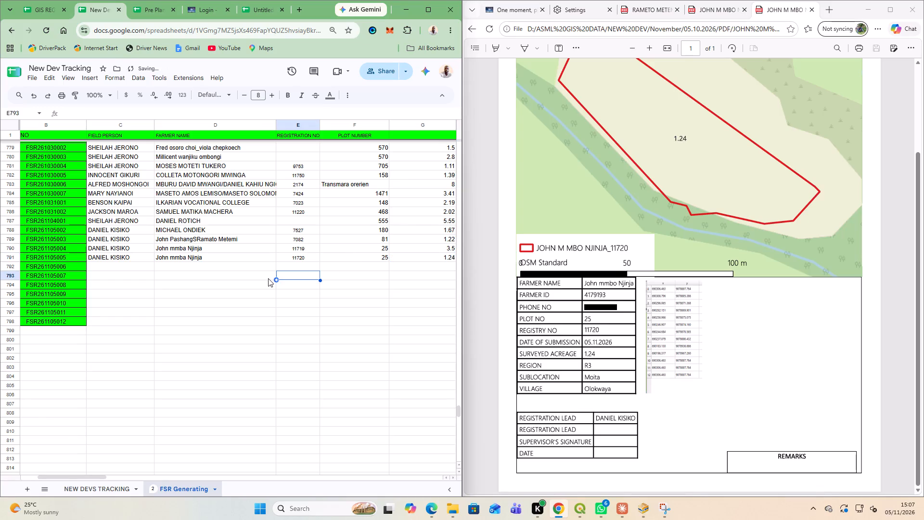
click(143, 263)
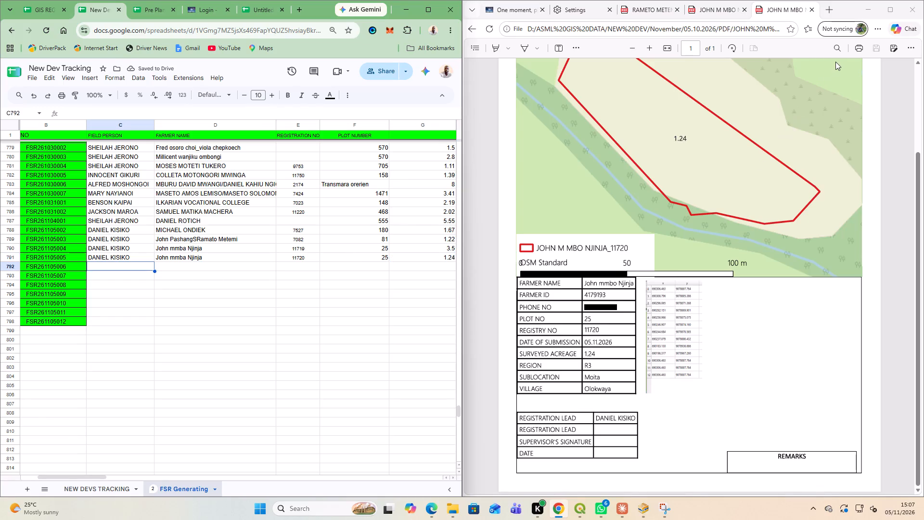
scroll(697, 267, up, 6)
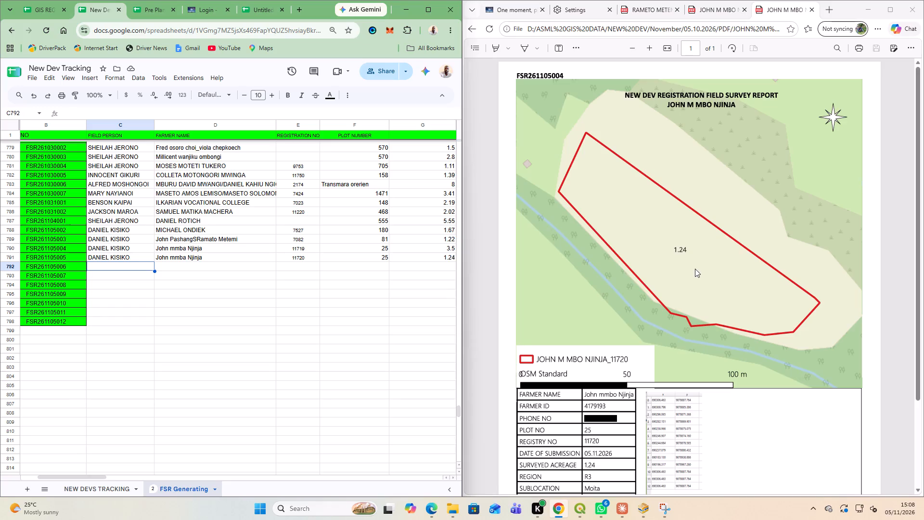
double_click(448, 249)
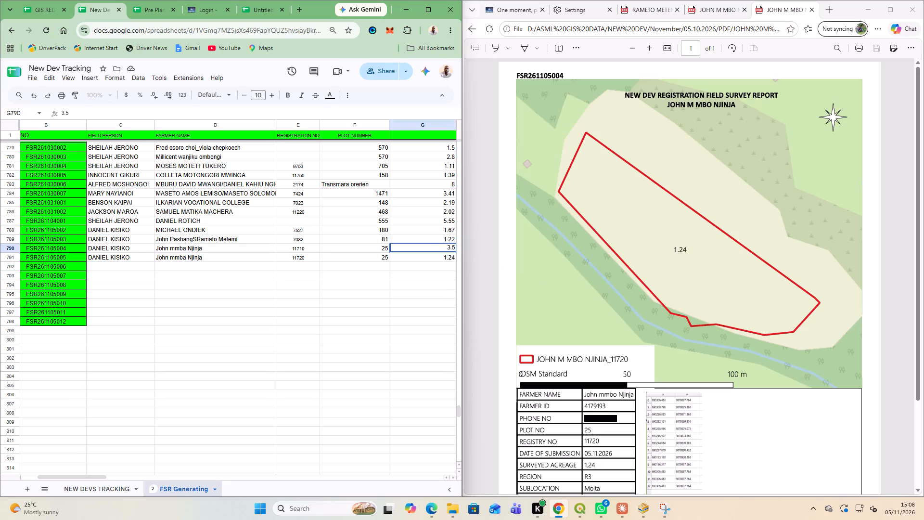
key(BackSpace)
key(BackSpace)
key(BackSpace)
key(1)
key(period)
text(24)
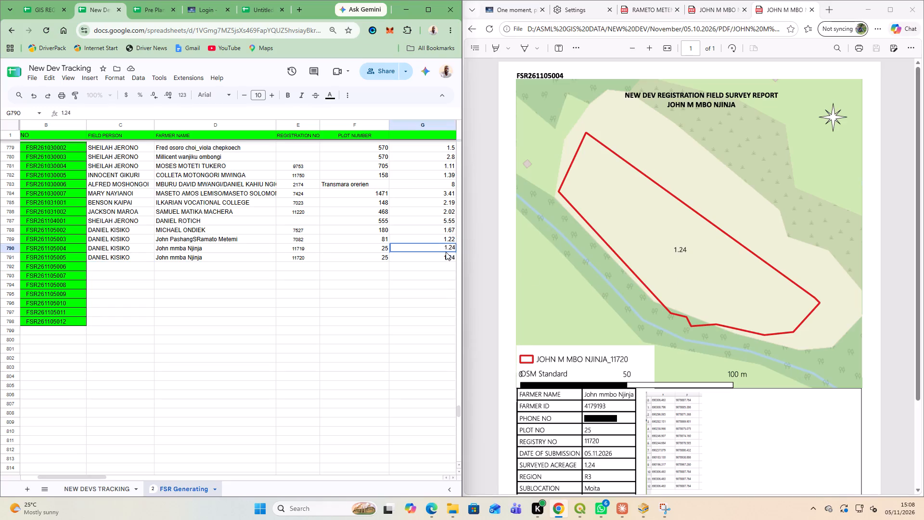
double_click(446, 255)
key(BackSpace)
key(BackSpace)
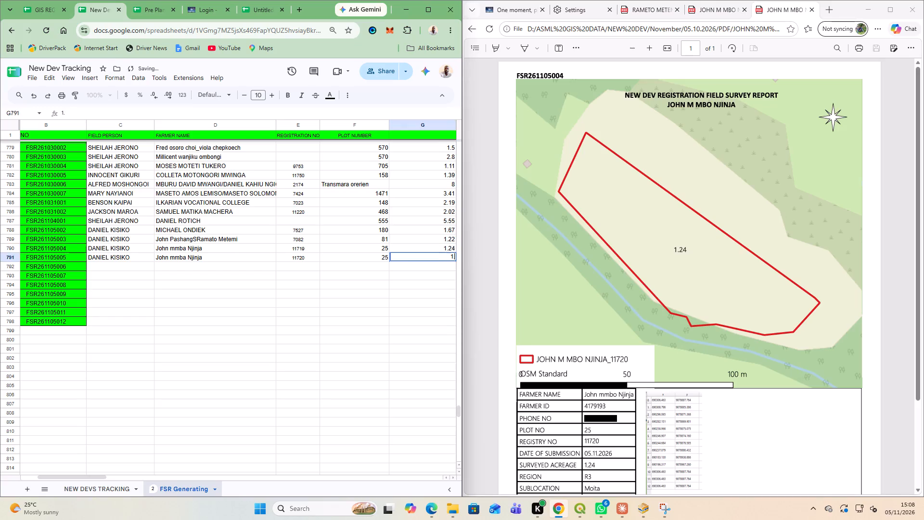
key(BackSpace)
key(BackSpace)
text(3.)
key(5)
click(411, 277)
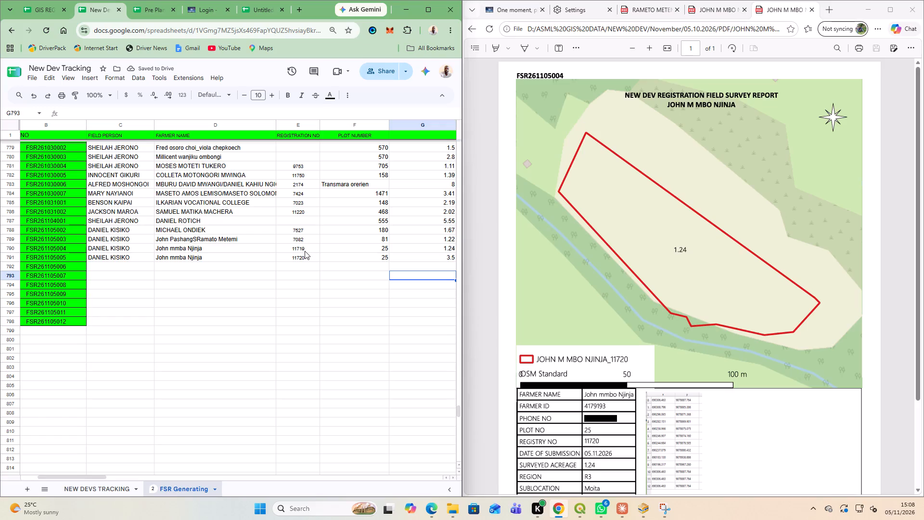
double_click(305, 248)
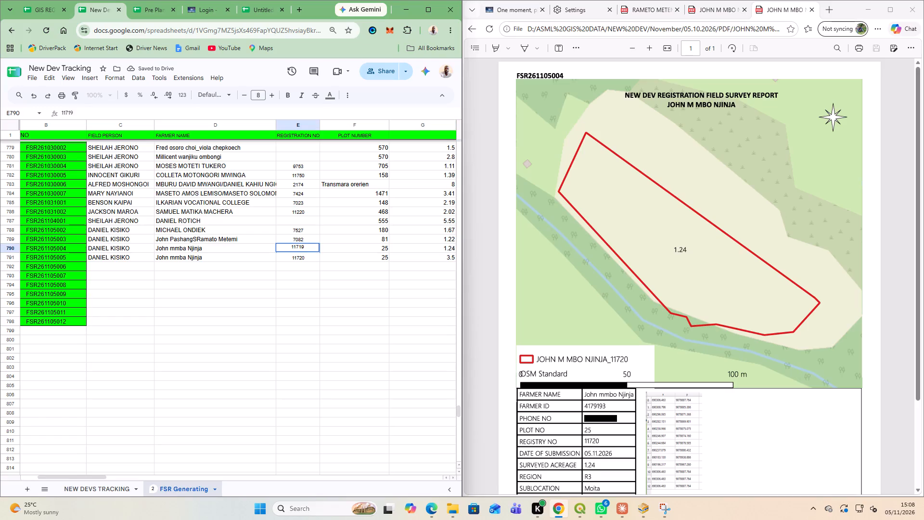
key(BackSpace)
key(BackSpace)
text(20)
triple_click(304, 257)
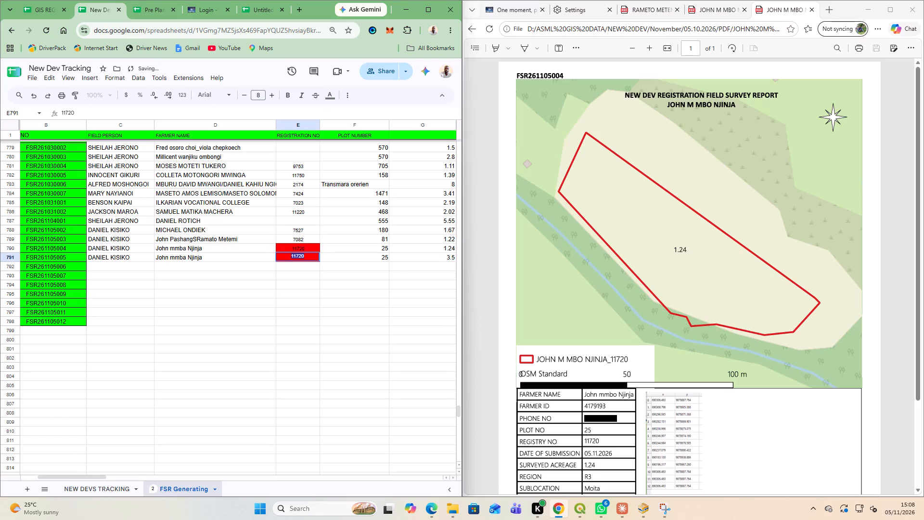
click(304, 257)
key(BackSpace)
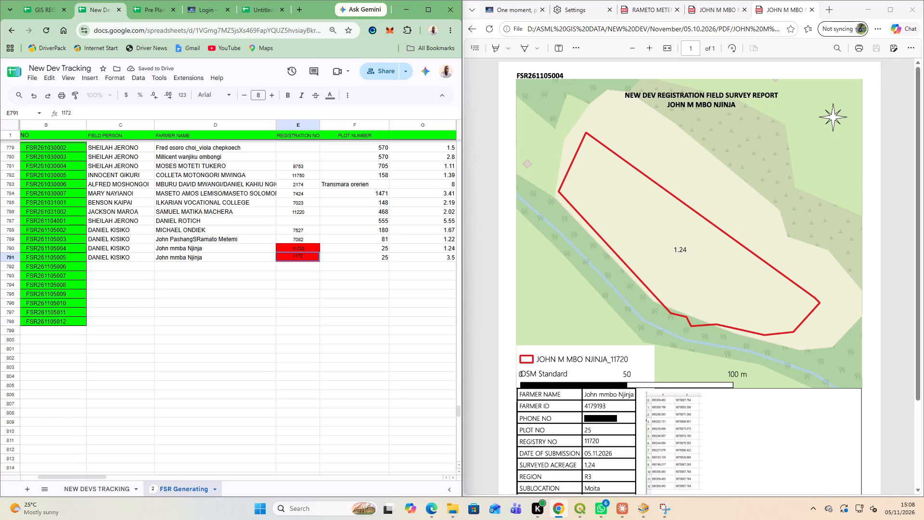
key(BackSpace)
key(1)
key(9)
click(314, 278)
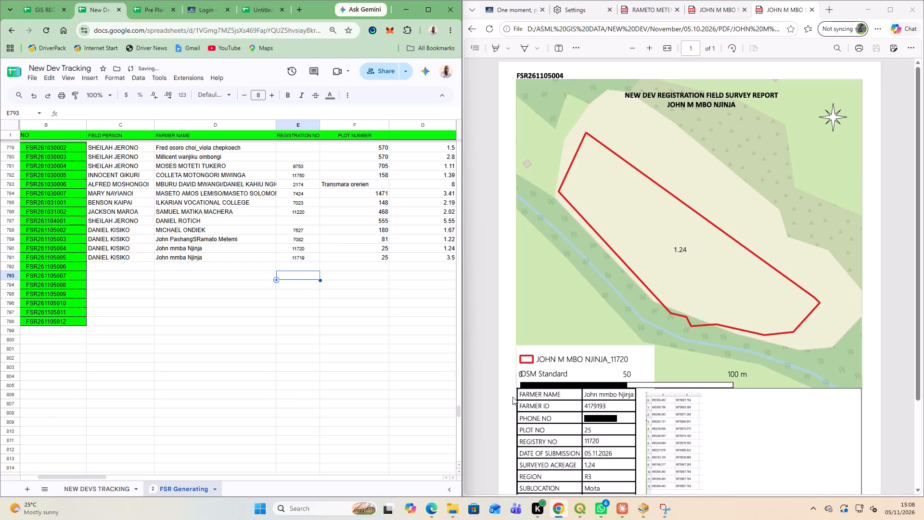
Check the FSR number at the head of the 11719 report, and return to the PDF folder.
click(722, 10)
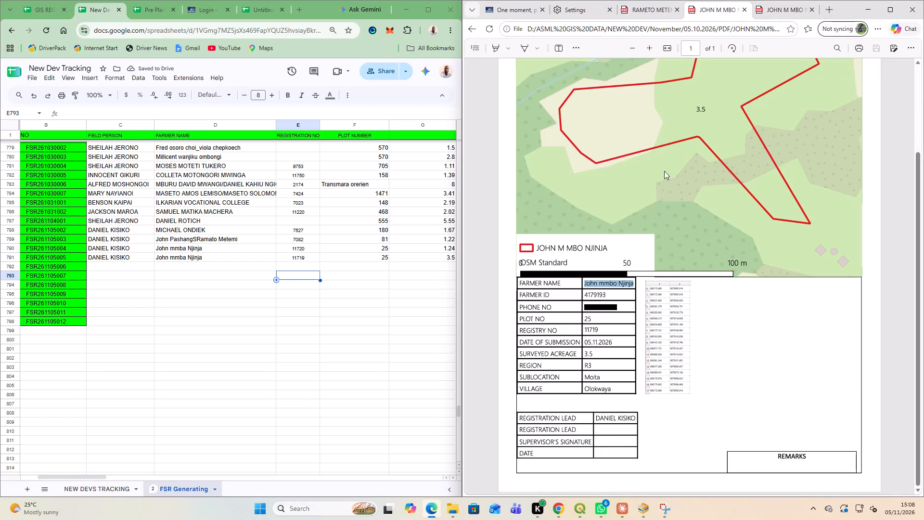
scroll(628, 358, up, 5)
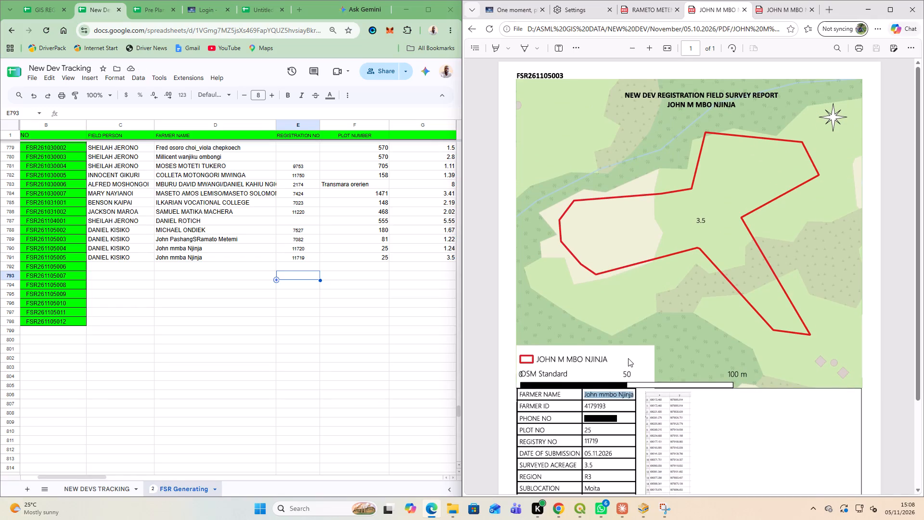
scroll(628, 358, up, 1)
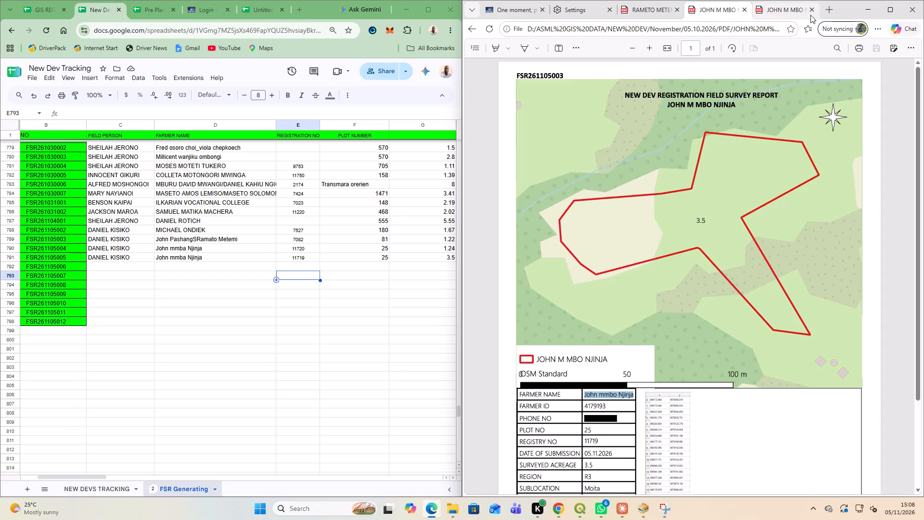
click(862, 8)
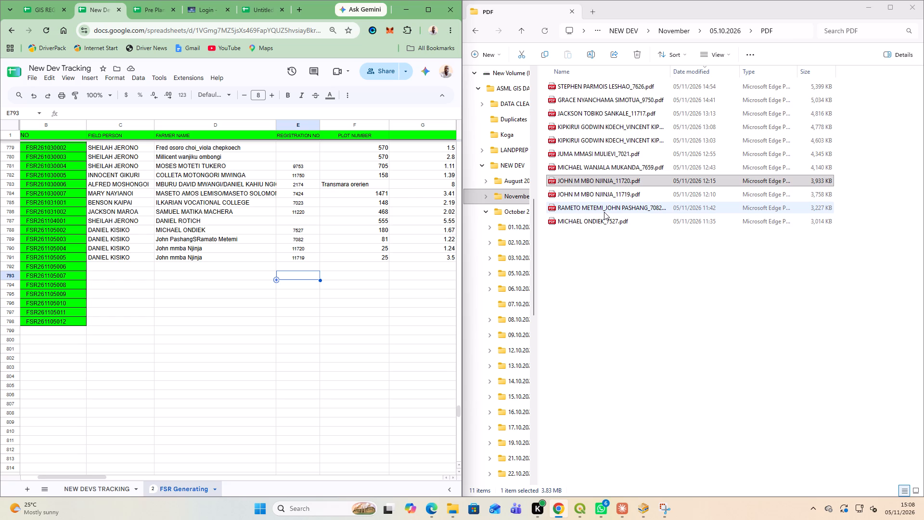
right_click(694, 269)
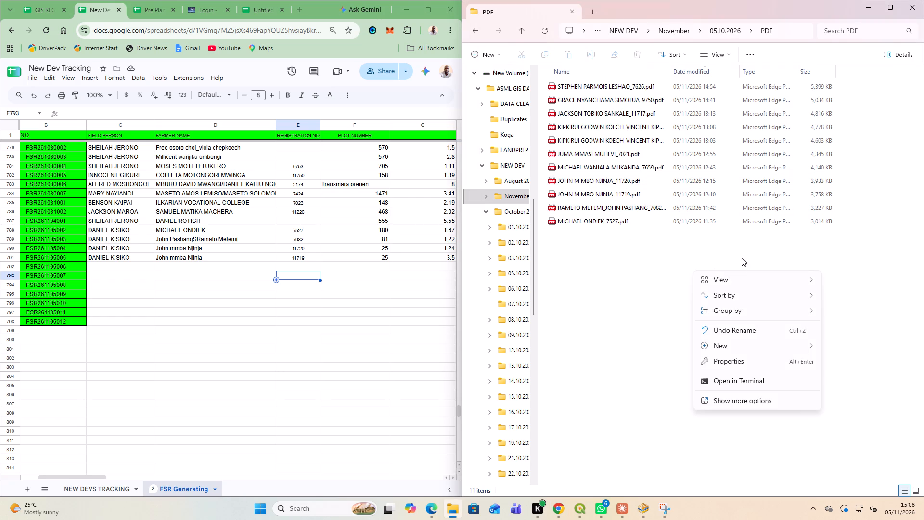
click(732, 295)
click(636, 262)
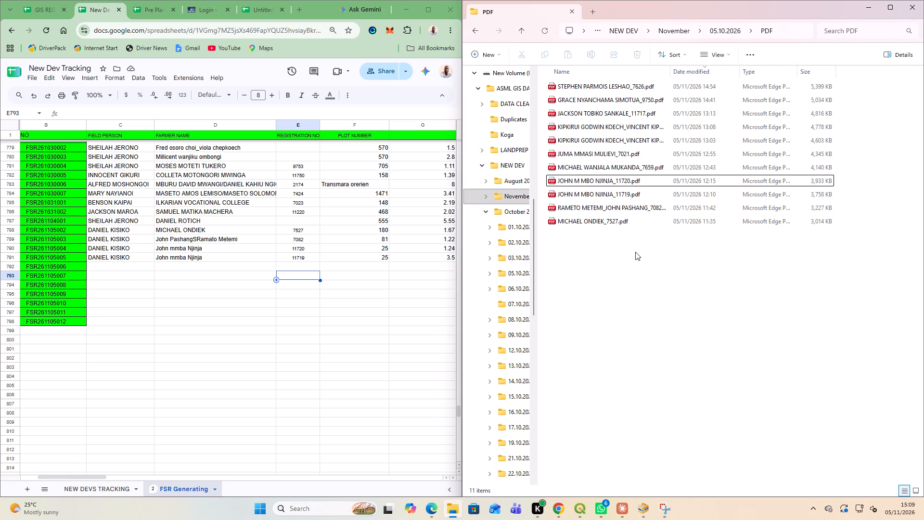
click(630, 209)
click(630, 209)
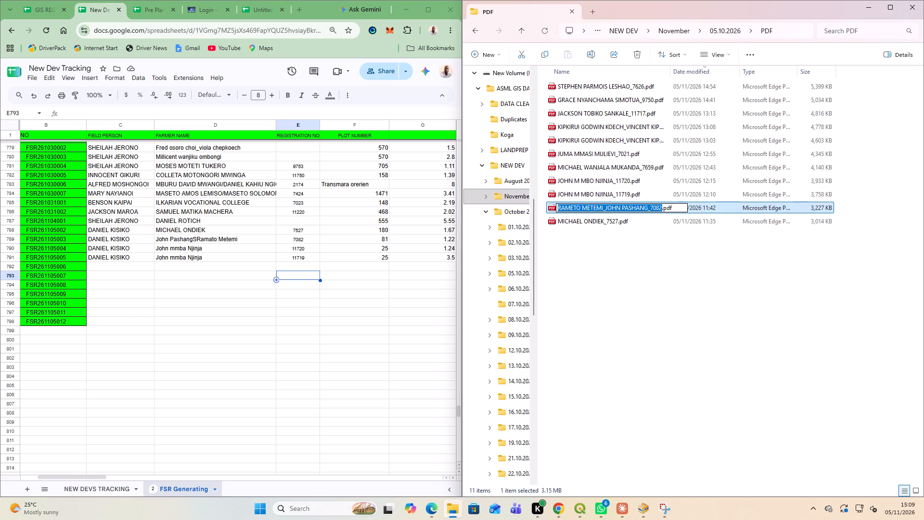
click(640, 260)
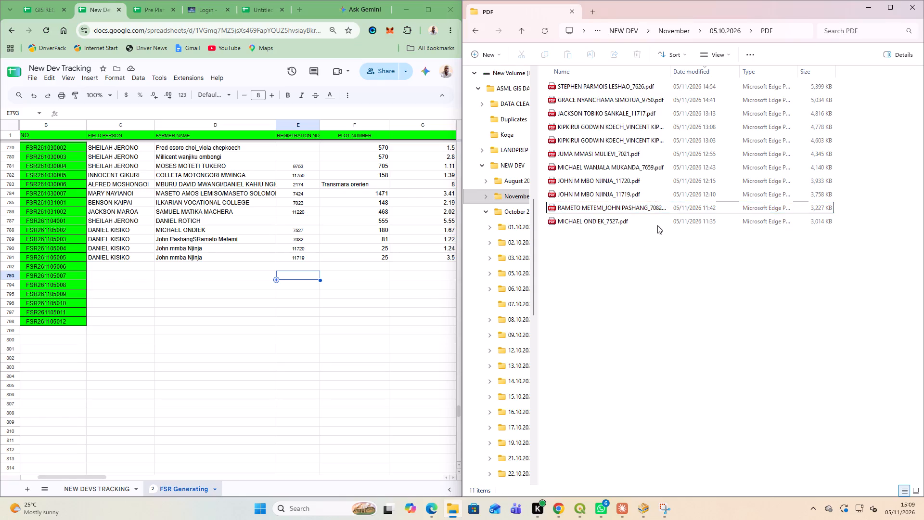
Open the field survey report ending in 7082 and check the FSR number at its head.
double_click(665, 206)
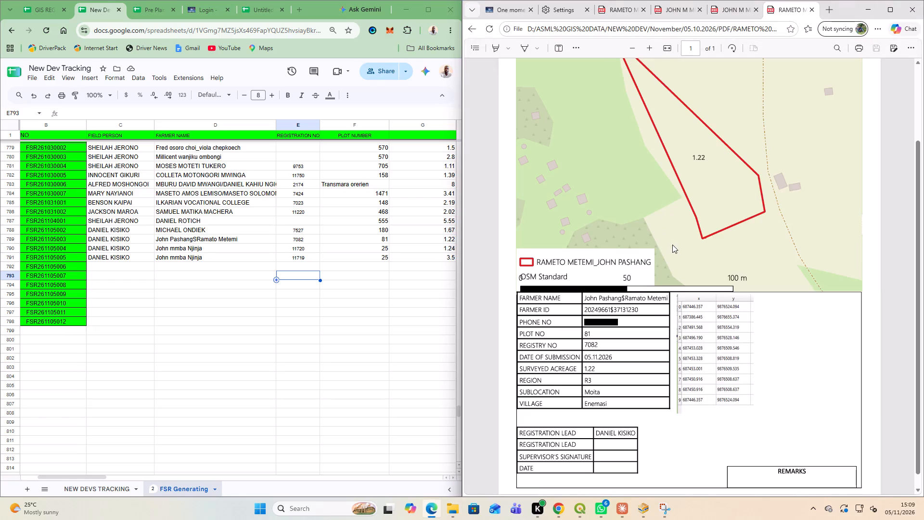
scroll(672, 245, up, 5)
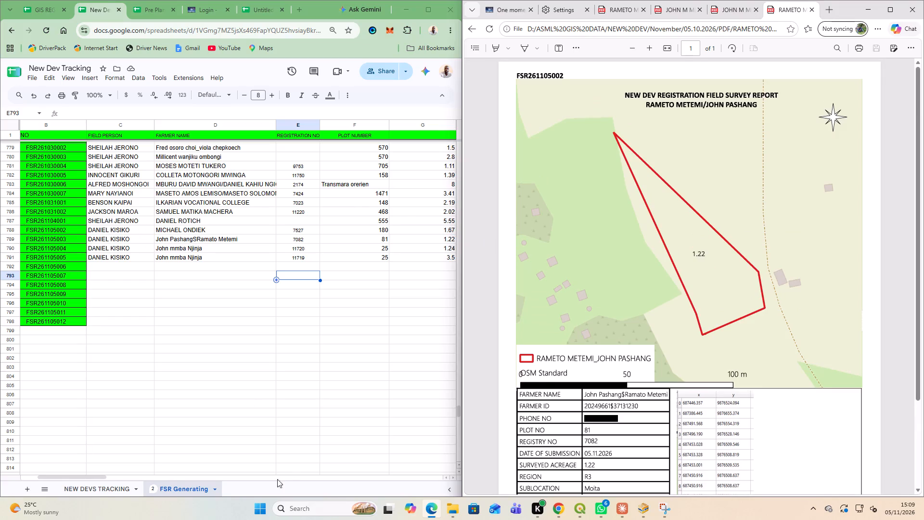
drag(98, 478, 79, 476)
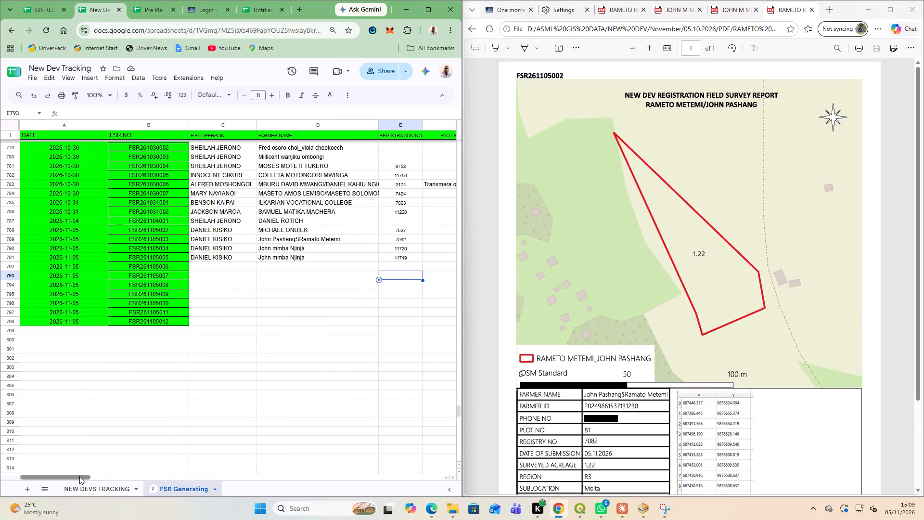
drag(79, 476, 80, 476)
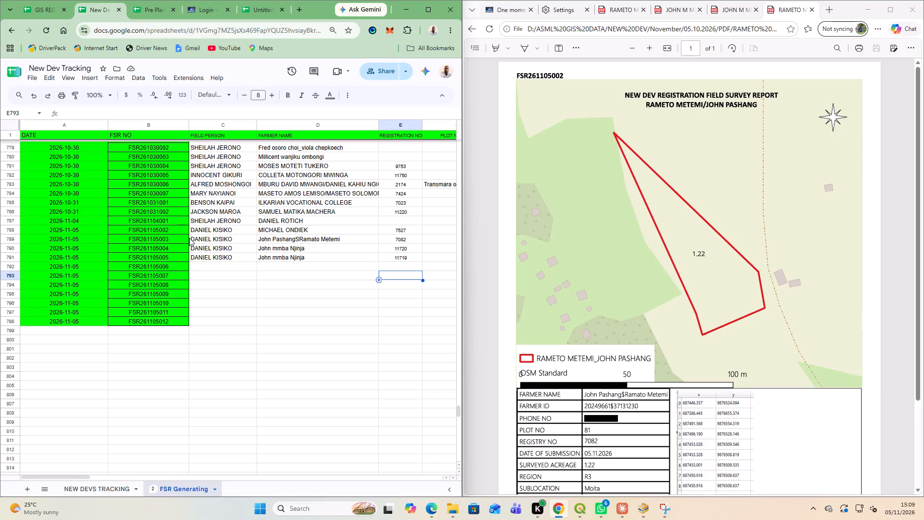
click(211, 221)
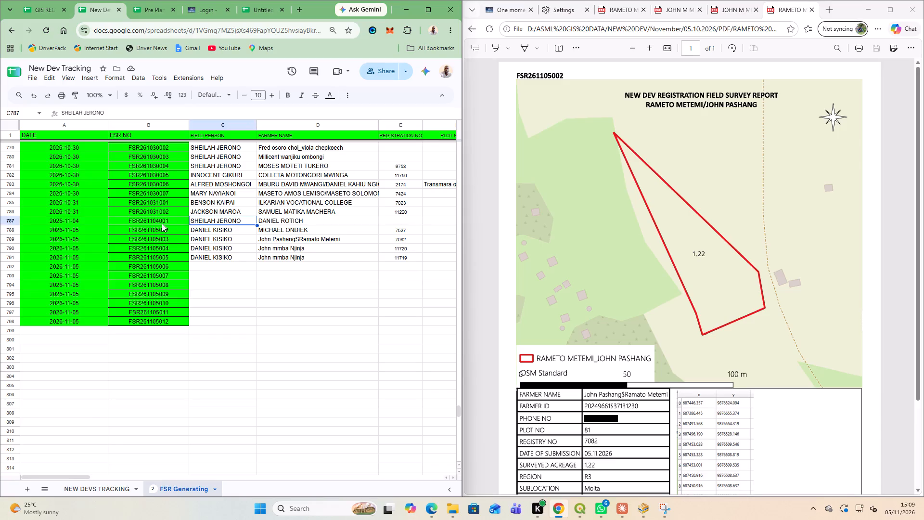
double_click(171, 229)
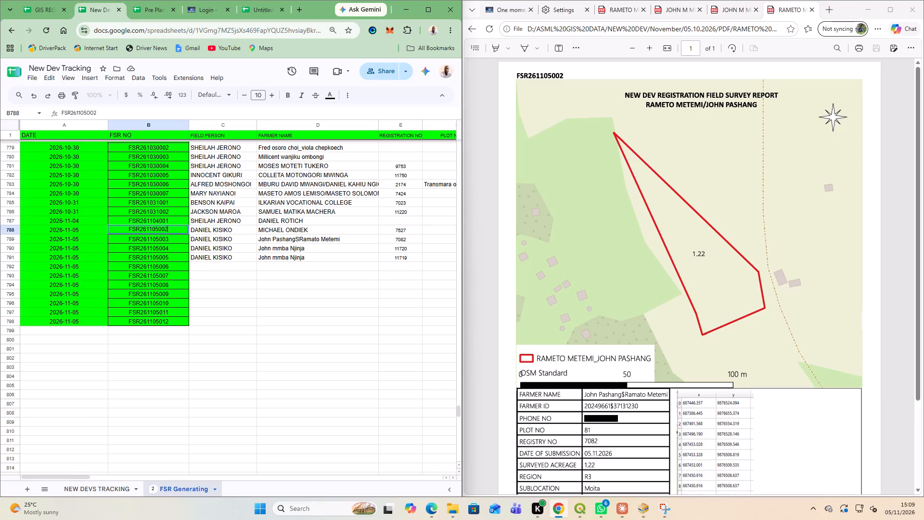
key(BackSpace)
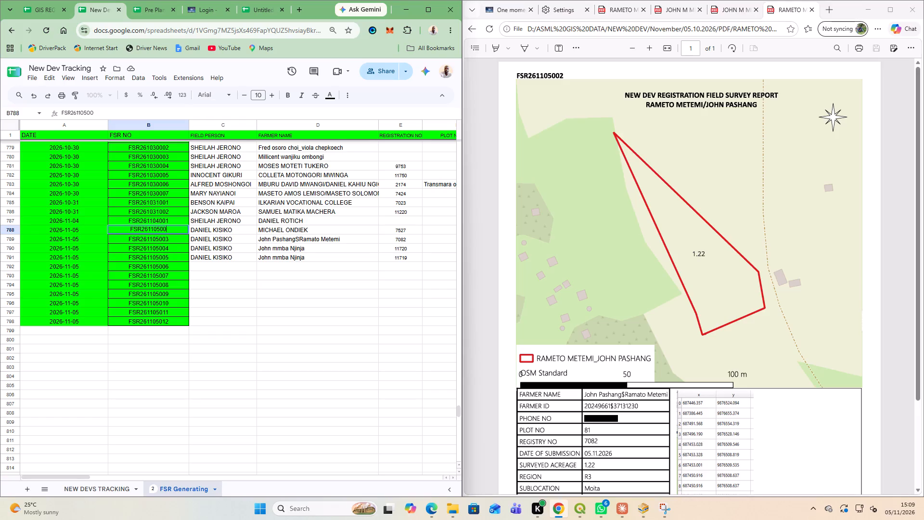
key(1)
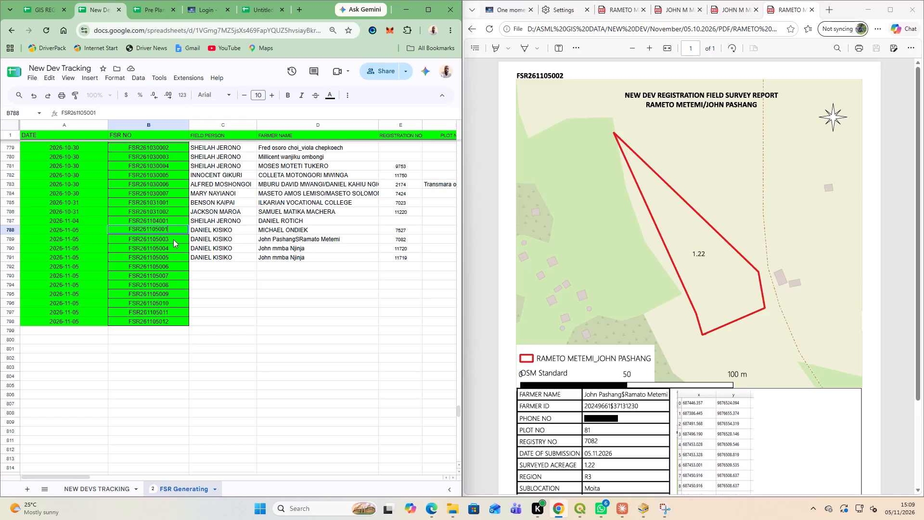
double_click(173, 239)
key(BackSpace)
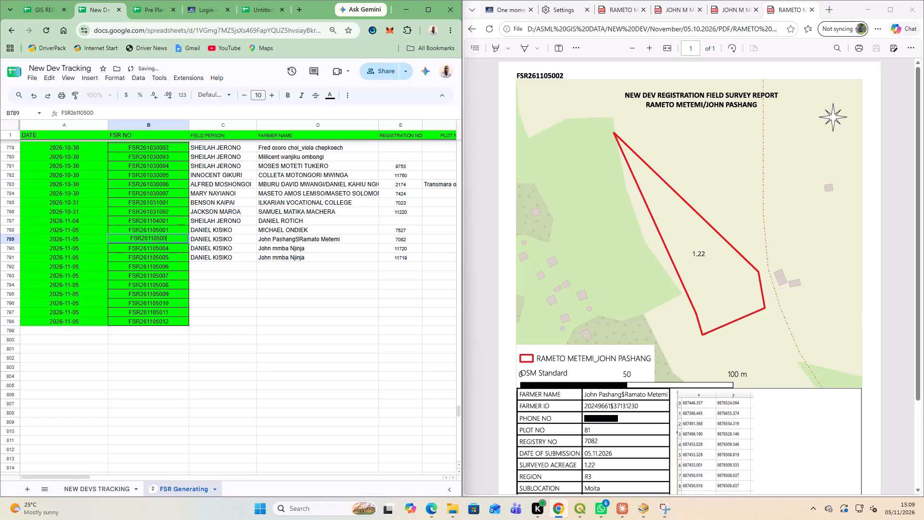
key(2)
triple_click(170, 247)
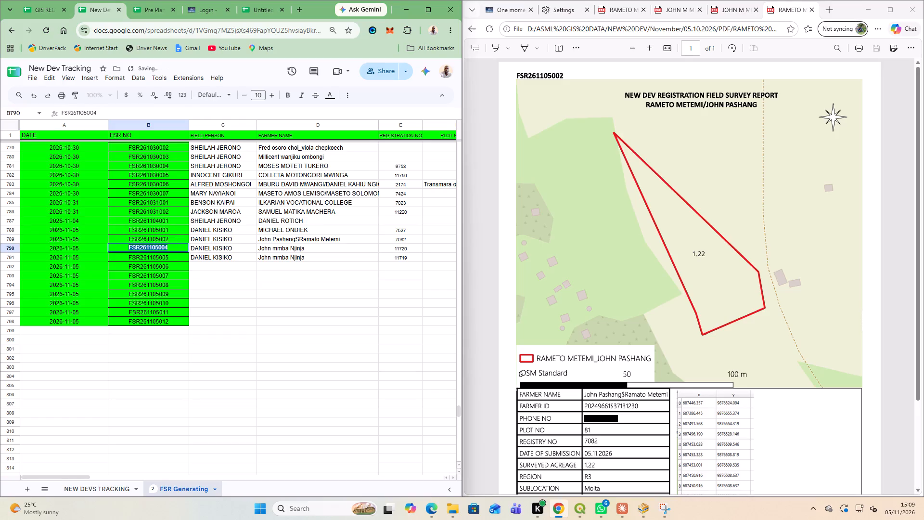
double_click(170, 247)
click(152, 247)
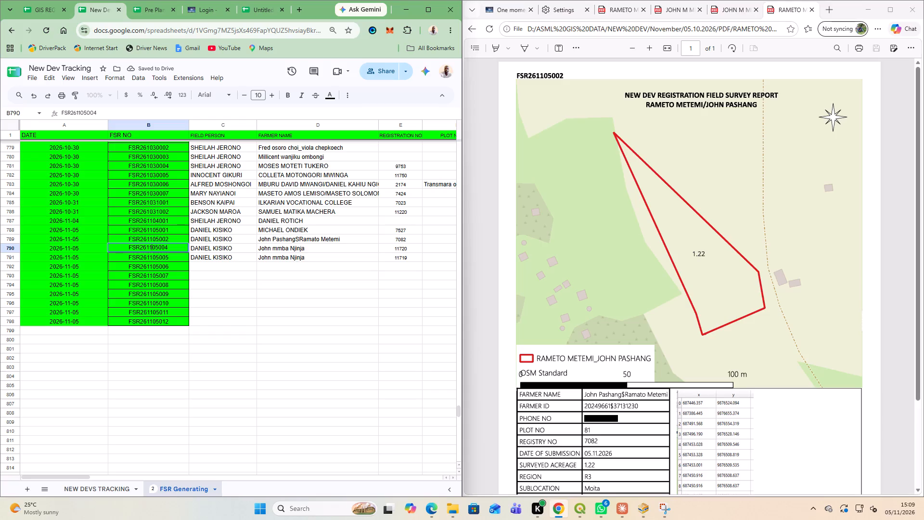
click(174, 248)
key(BackSpace)
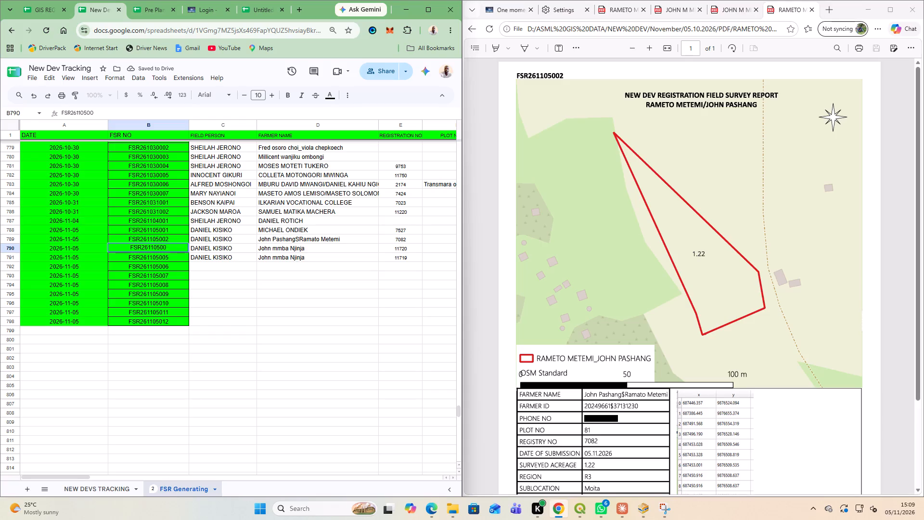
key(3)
double_click(172, 255)
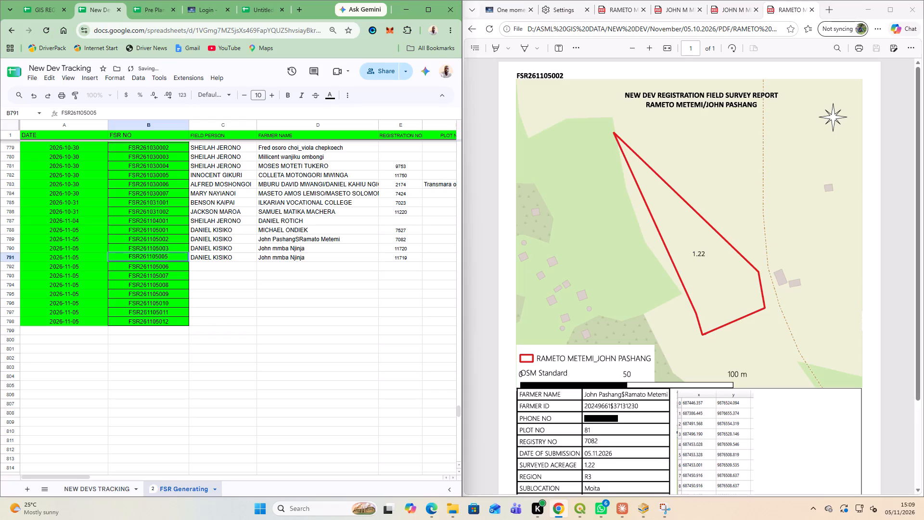
key(BackSpace)
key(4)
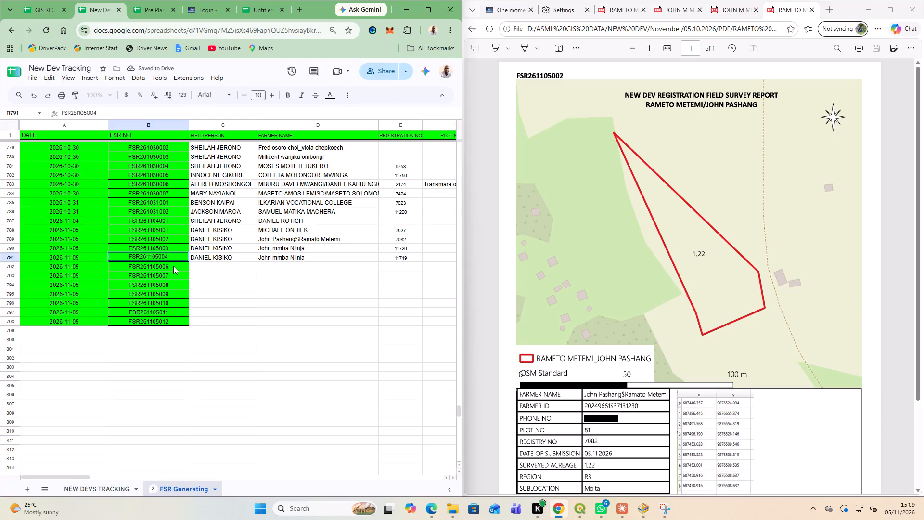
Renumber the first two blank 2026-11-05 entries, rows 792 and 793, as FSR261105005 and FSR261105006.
triple_click(173, 266)
click(173, 266)
click(161, 266)
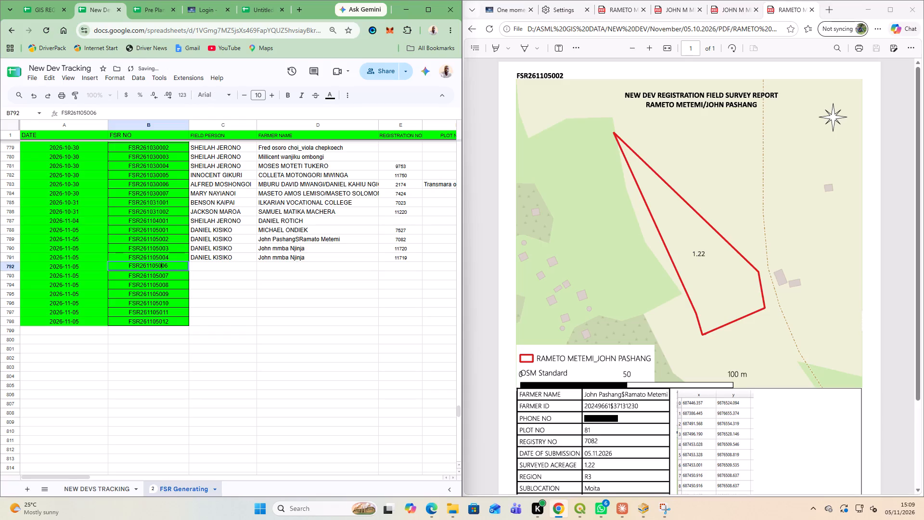
click(170, 265)
key(BackSpace)
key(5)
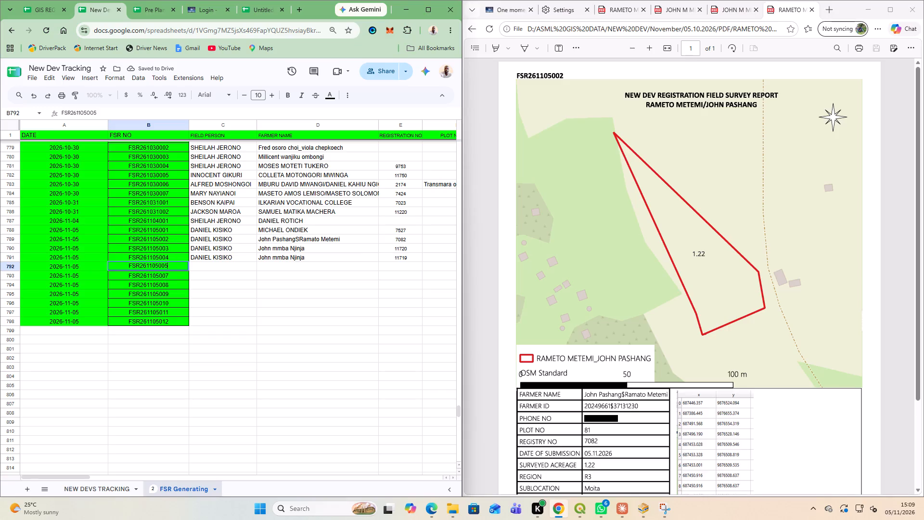
triple_click(173, 274)
click(173, 274)
click(168, 274)
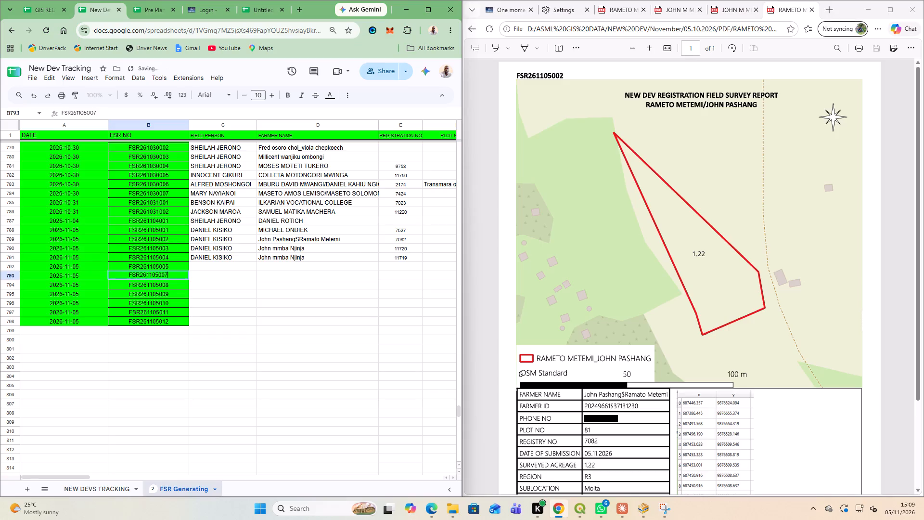
key(BackSpace)
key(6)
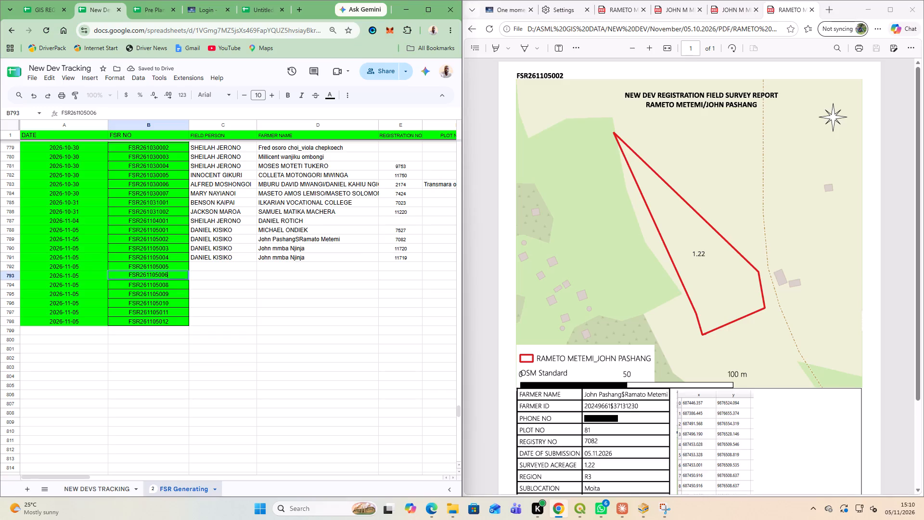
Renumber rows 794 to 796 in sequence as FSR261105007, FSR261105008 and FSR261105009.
double_click(170, 282)
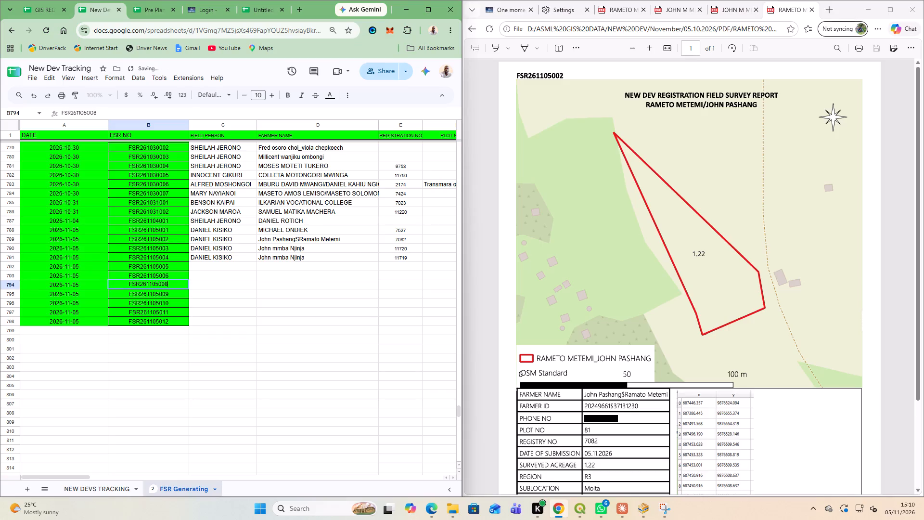
key(BackSpace)
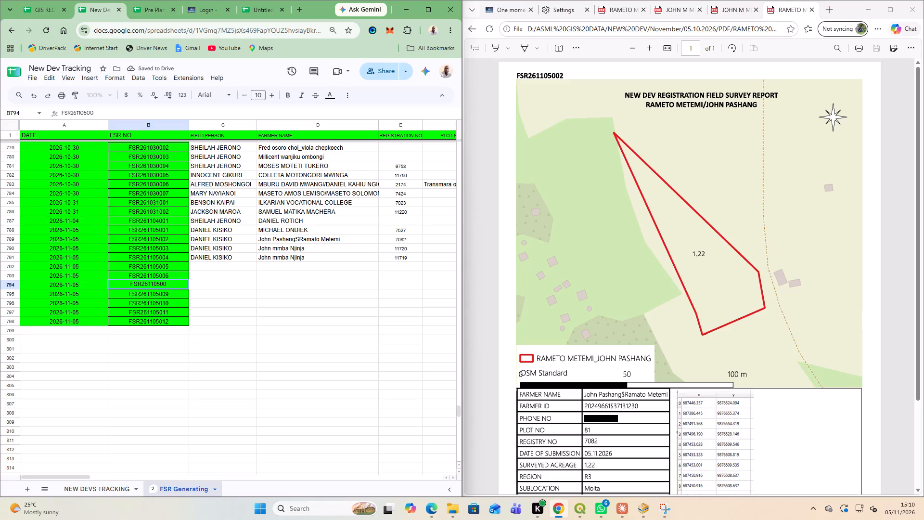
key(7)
double_click(170, 293)
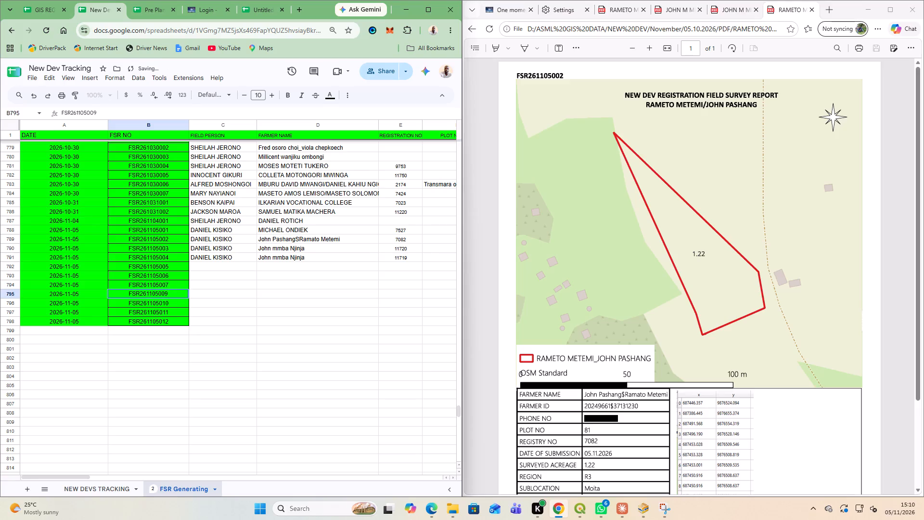
key(BackSpace)
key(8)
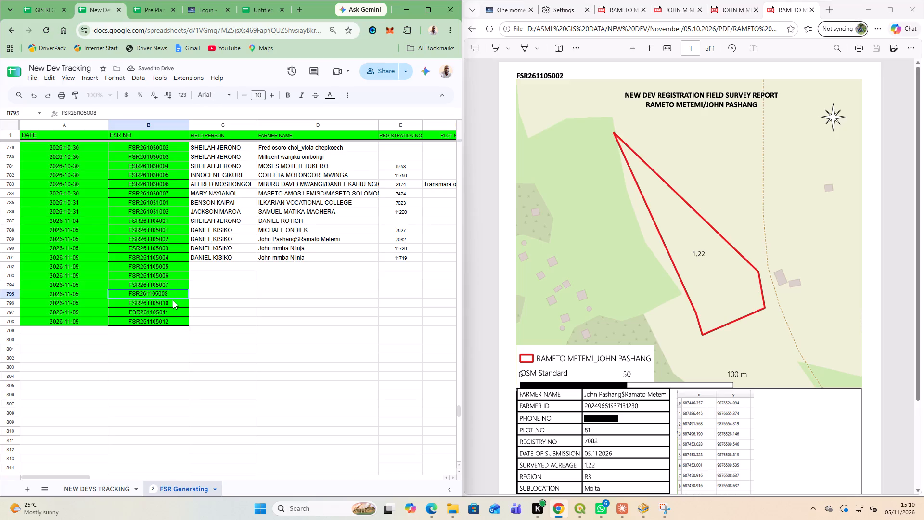
double_click(173, 301)
key(BackSpace)
key(BackSpace)
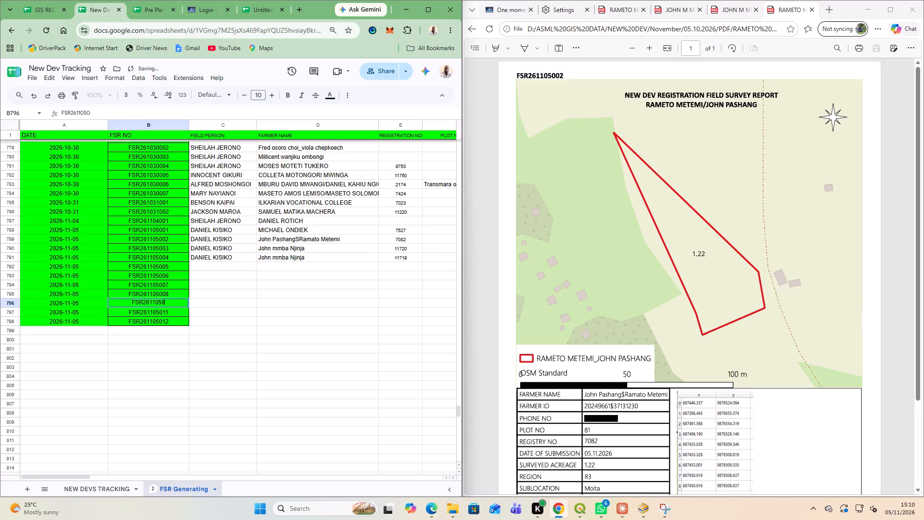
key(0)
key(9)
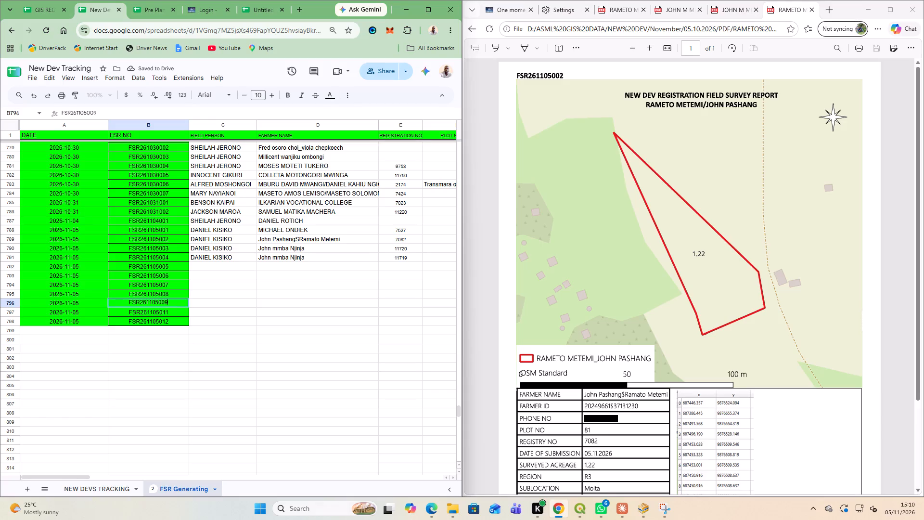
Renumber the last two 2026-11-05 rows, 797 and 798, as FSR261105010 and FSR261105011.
double_click(175, 308)
double_click(175, 310)
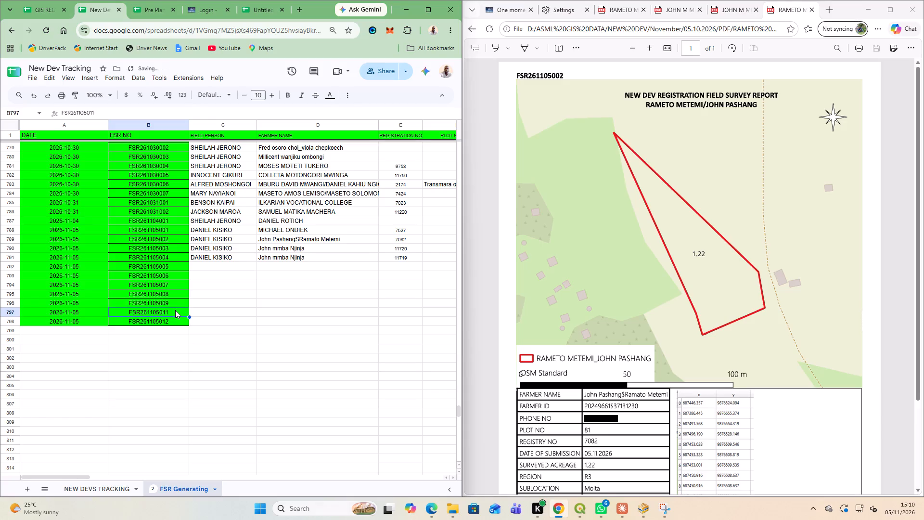
key(BackSpace)
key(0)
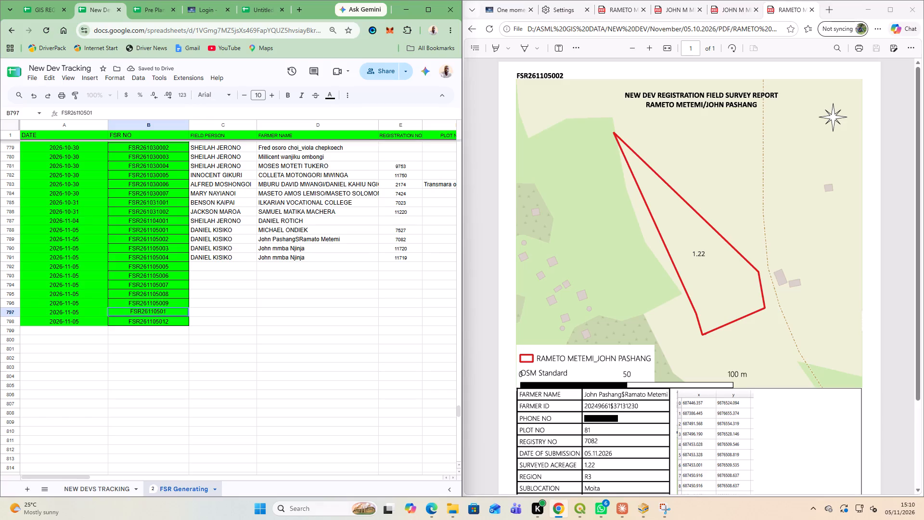
double_click(177, 320)
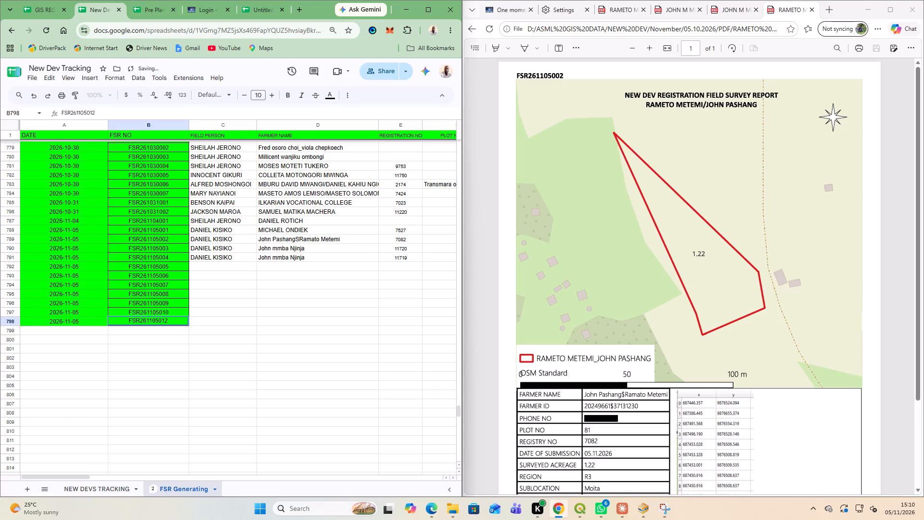
key(BackSpace)
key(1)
click(181, 333)
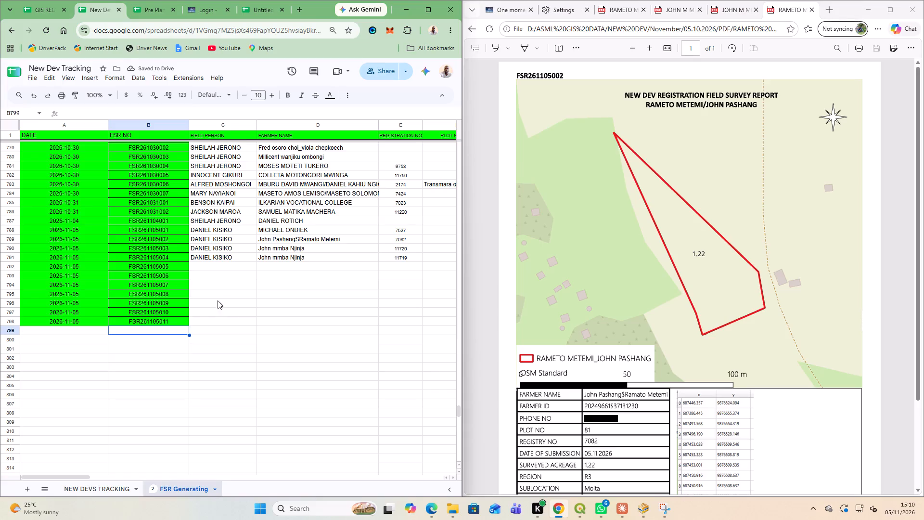
Extend the list by one entry in row 799, dated 2026-11-05 and numbered FSR261105012.
click(91, 323)
click(107, 325)
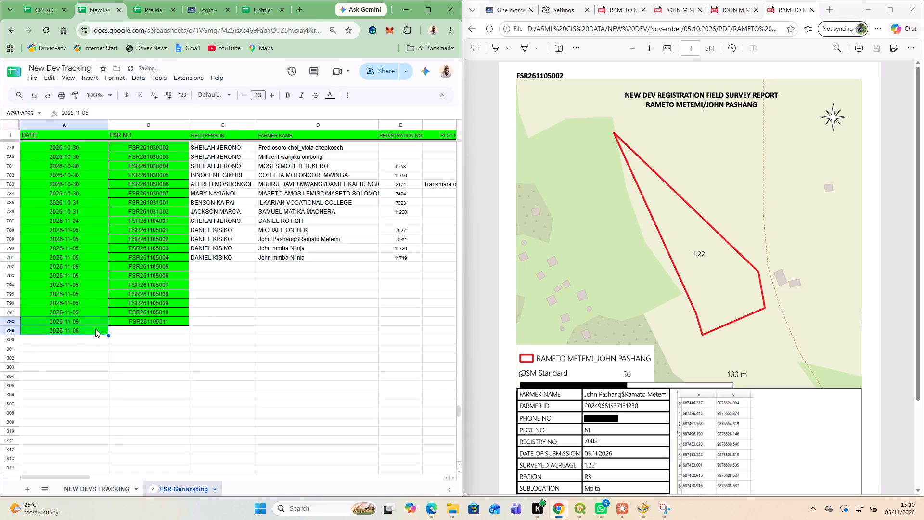
double_click(95, 329)
click(30, 443)
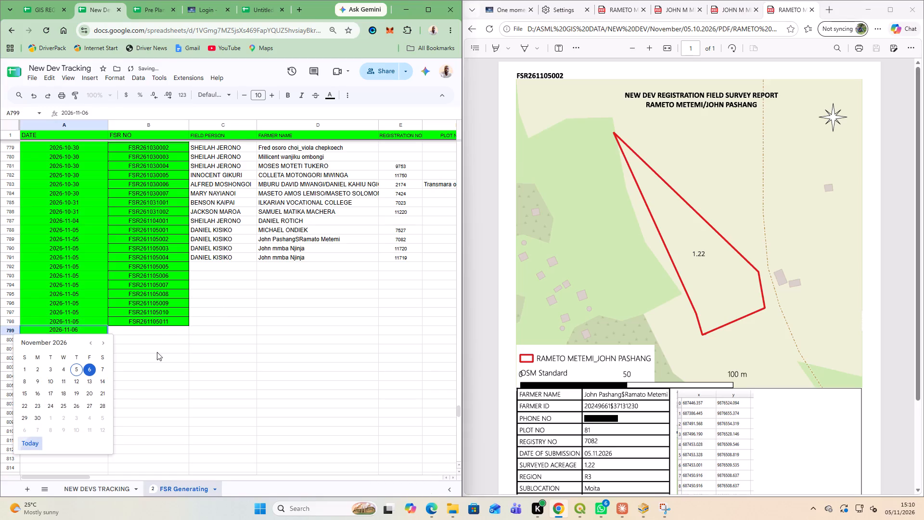
click(178, 322)
drag(189, 325, 190, 330)
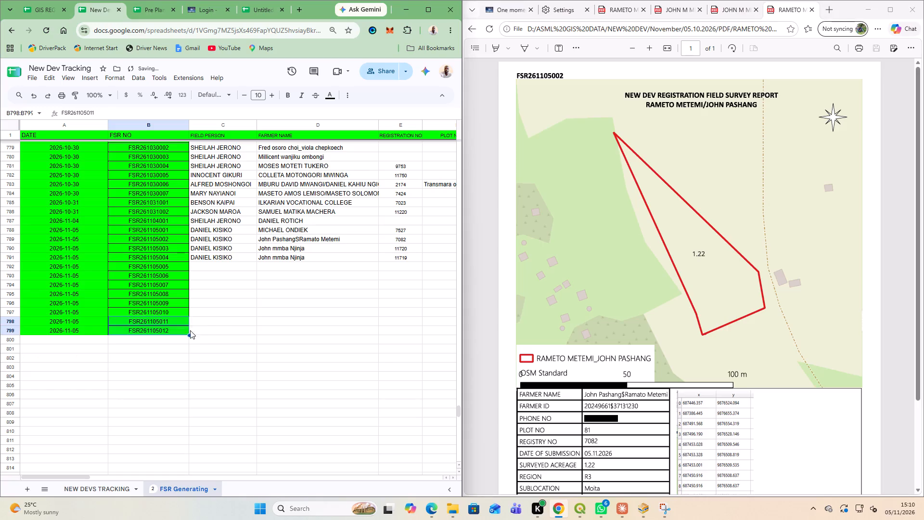
click(210, 324)
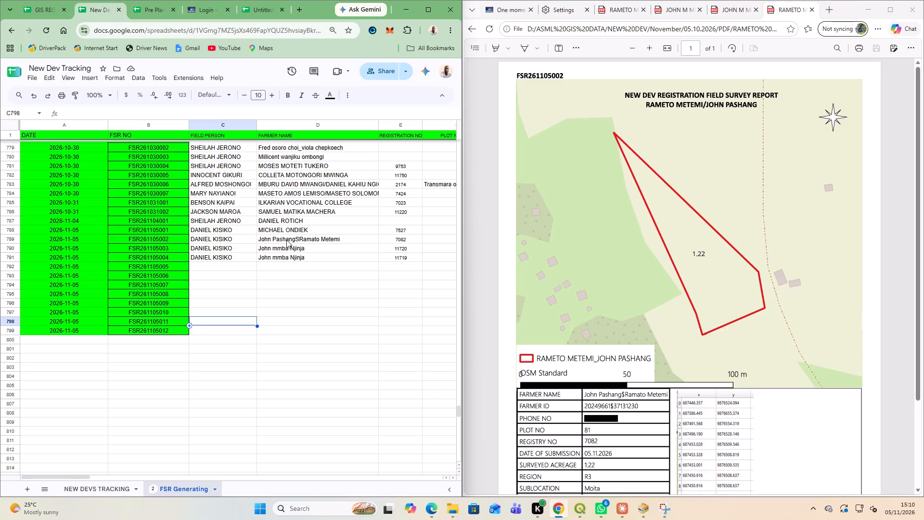
Return to the PDF folder and open the field survey report ending in 11719 to check its details.
click(865, 17)
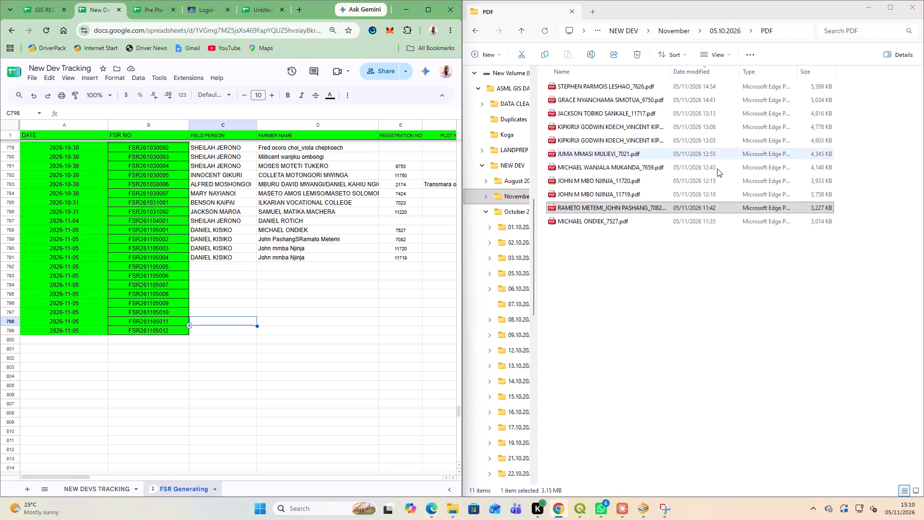
double_click(631, 197)
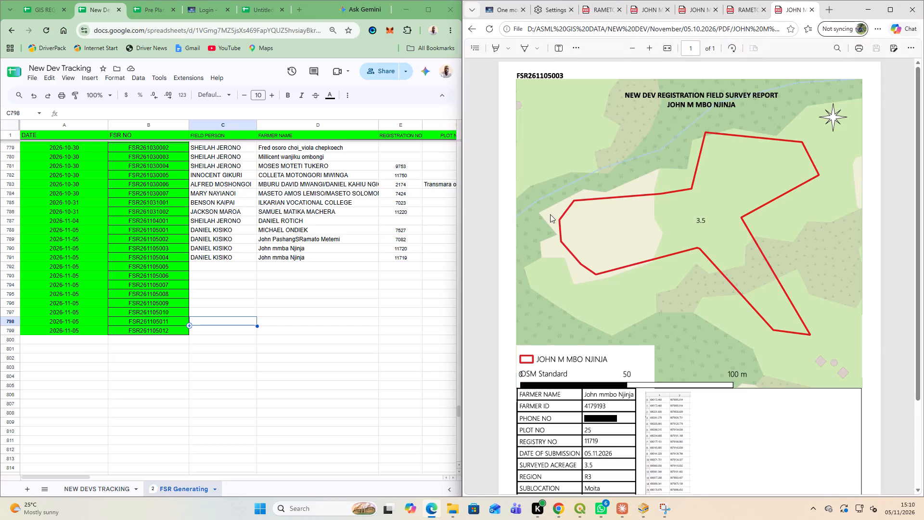
double_click(404, 251)
key(BackSpace)
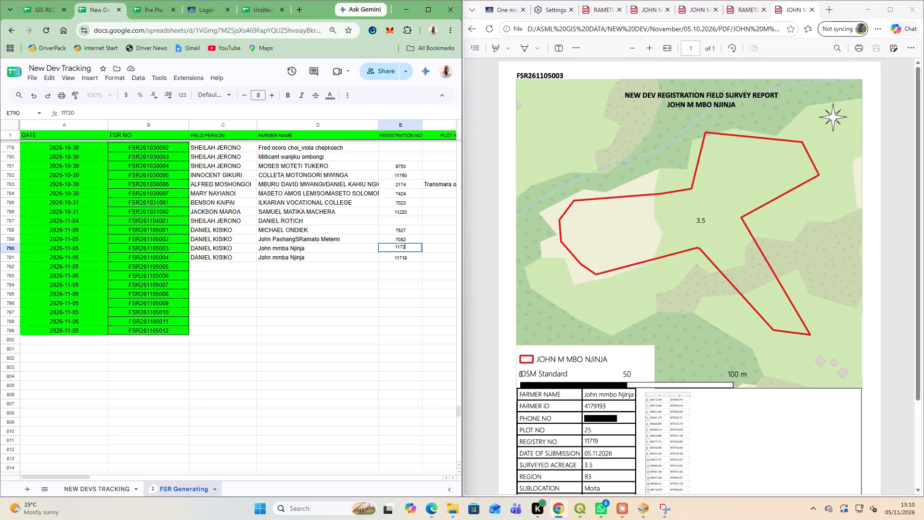
key(BackSpace)
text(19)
triple_click(409, 258)
click(409, 258)
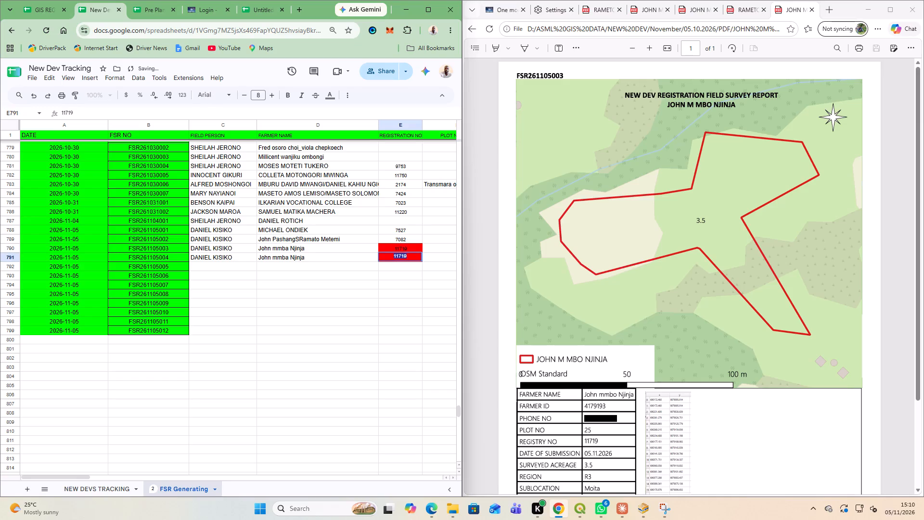
click(405, 264)
double_click(409, 256)
key(BackSpace)
key(BackSpace)
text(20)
click(412, 283)
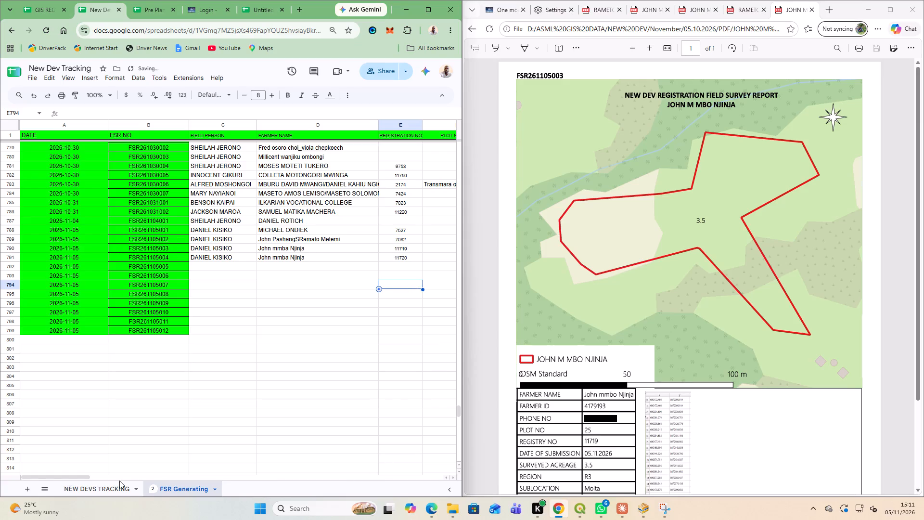
Set the acreage of the row with registration number 11719 to 3.5.
drag(84, 476, 115, 479)
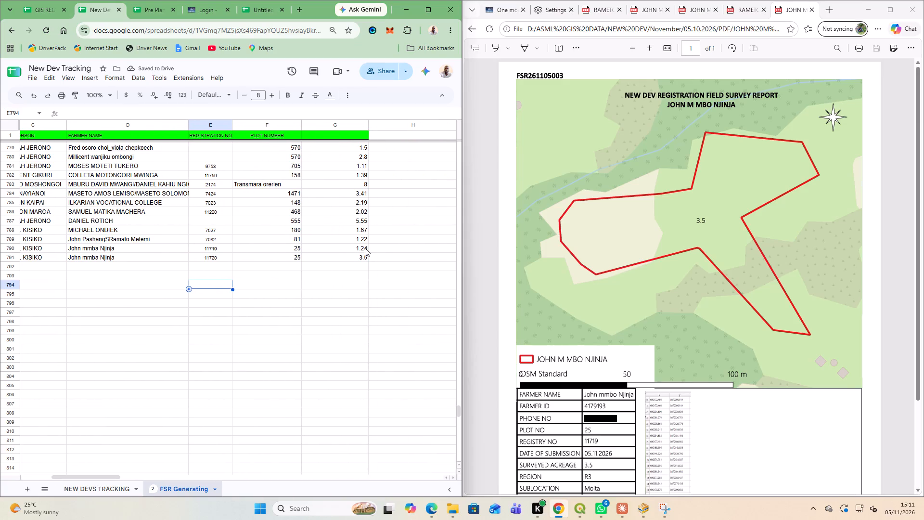
click(365, 248)
click(365, 248)
double_click(365, 248)
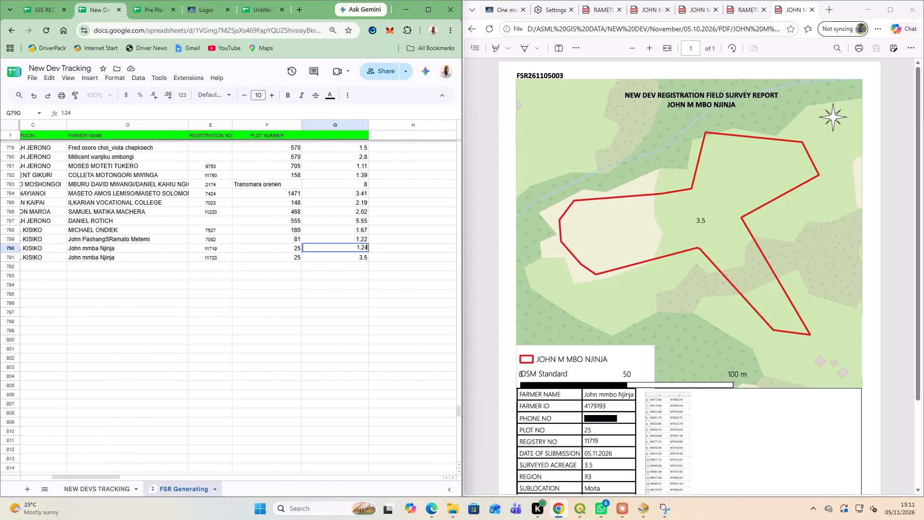
key(BackSpace)
key(BackSpace)
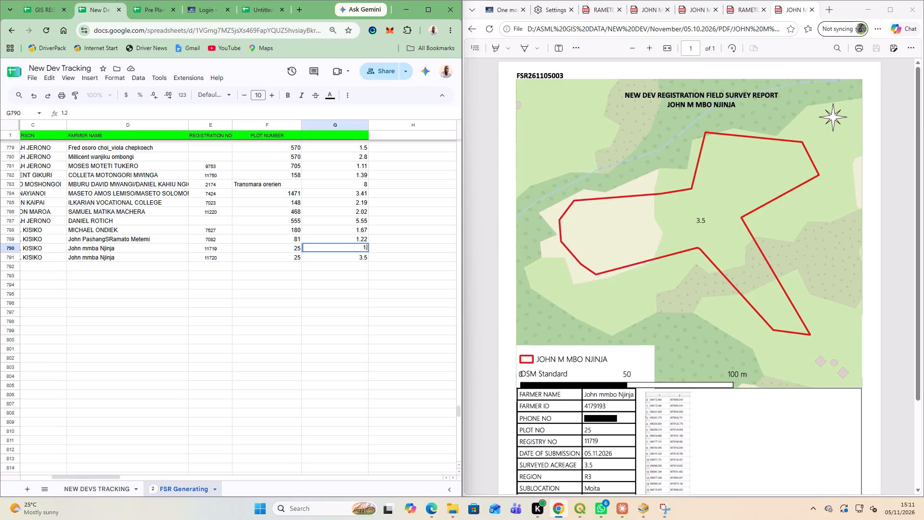
key(BackSpace)
key(BackSpace)
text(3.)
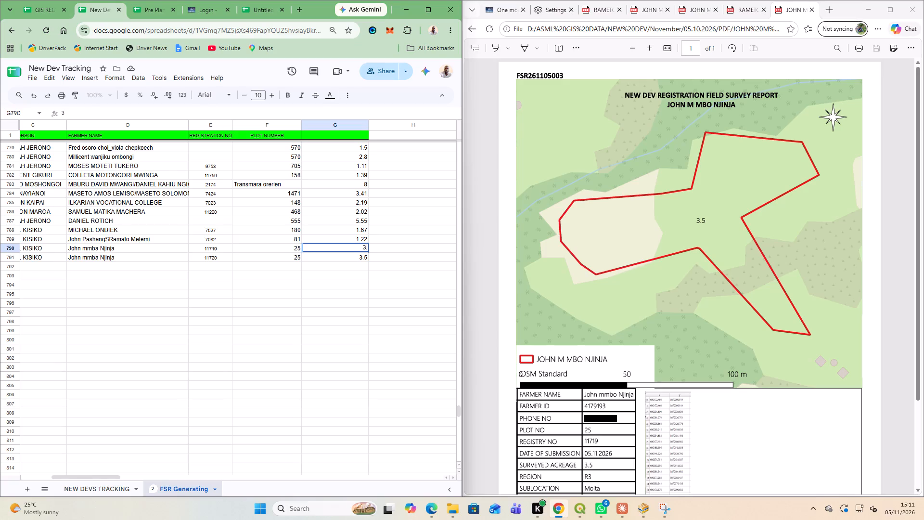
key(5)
double_click(363, 258)
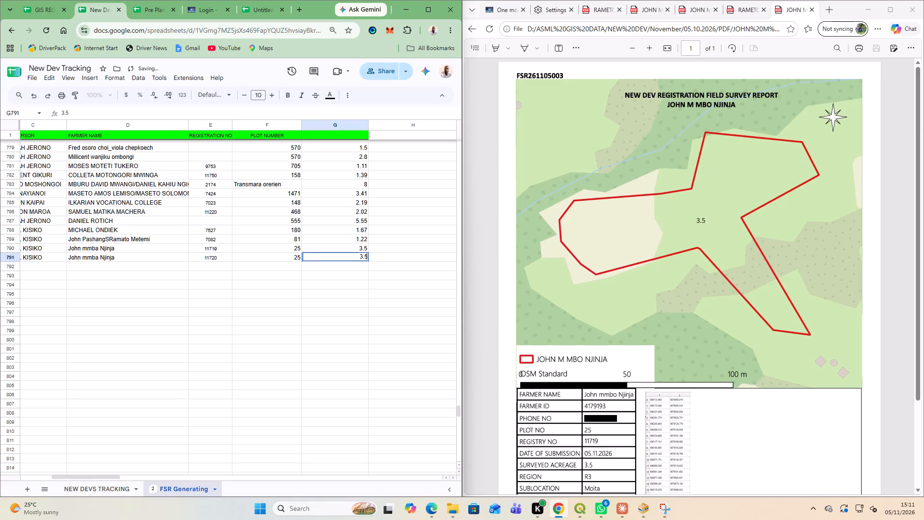
key(BackSpace)
key(BackSpace)
key(BackSpace)
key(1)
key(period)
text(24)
click(350, 282)
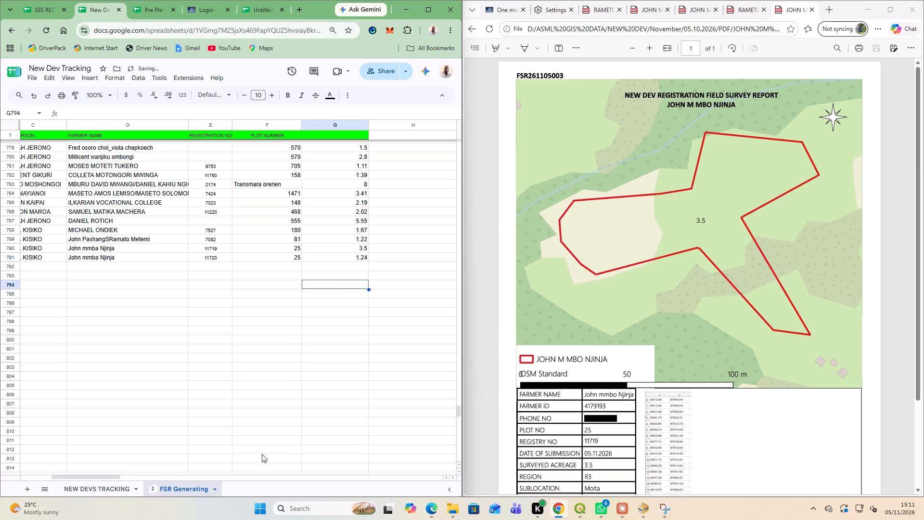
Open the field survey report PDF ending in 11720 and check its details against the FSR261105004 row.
drag(110, 477, 102, 478)
click(137, 379)
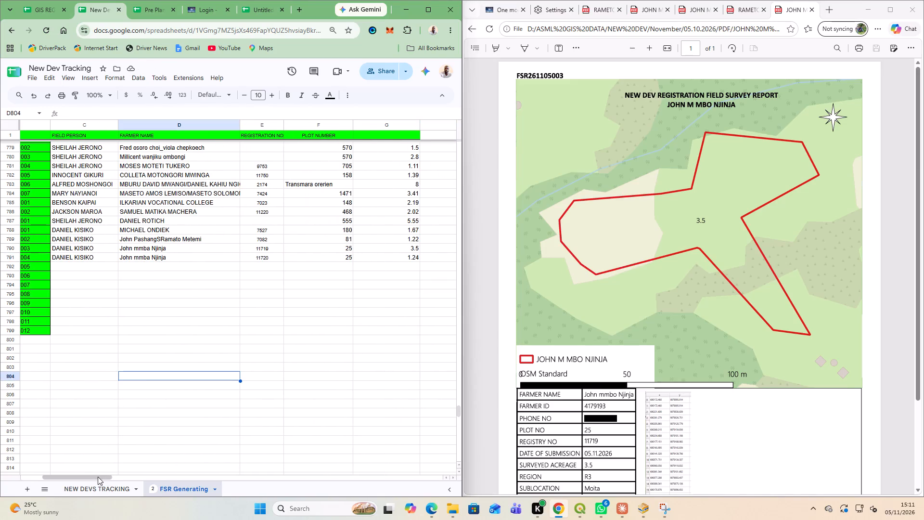
click(98, 477)
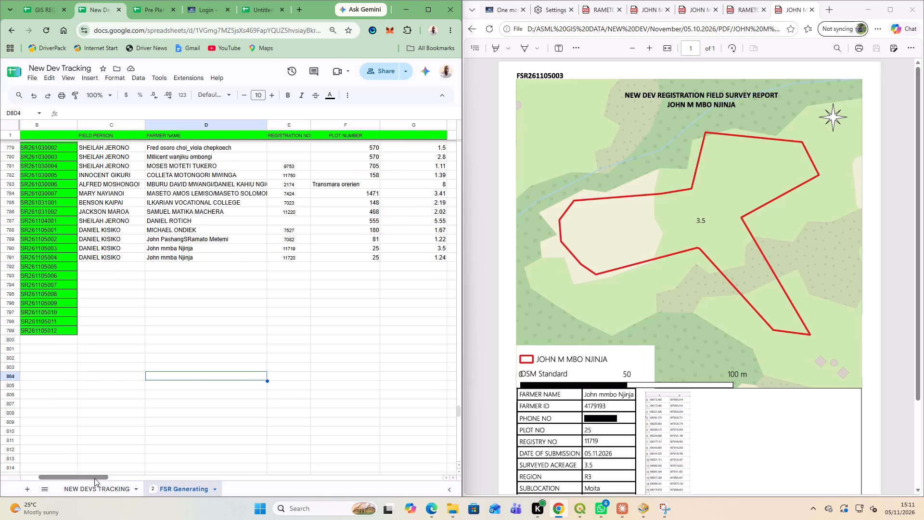
click(181, 313)
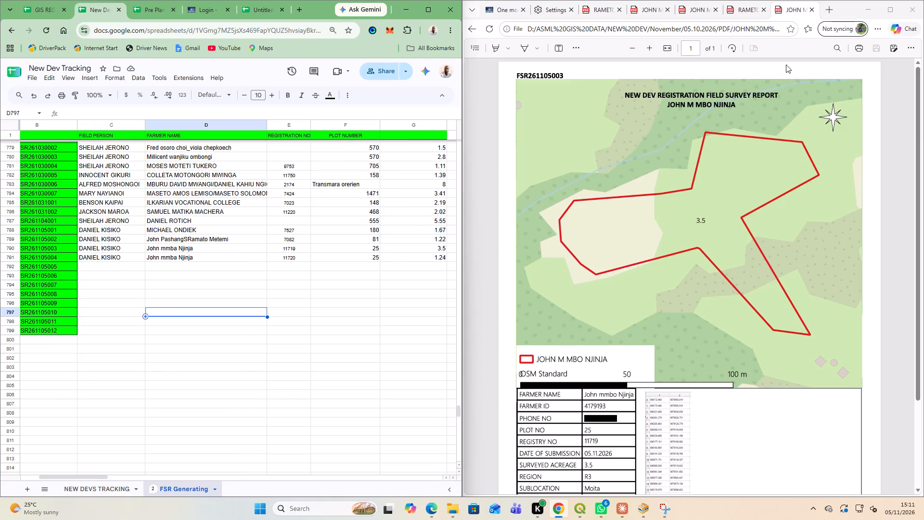
click(866, 7)
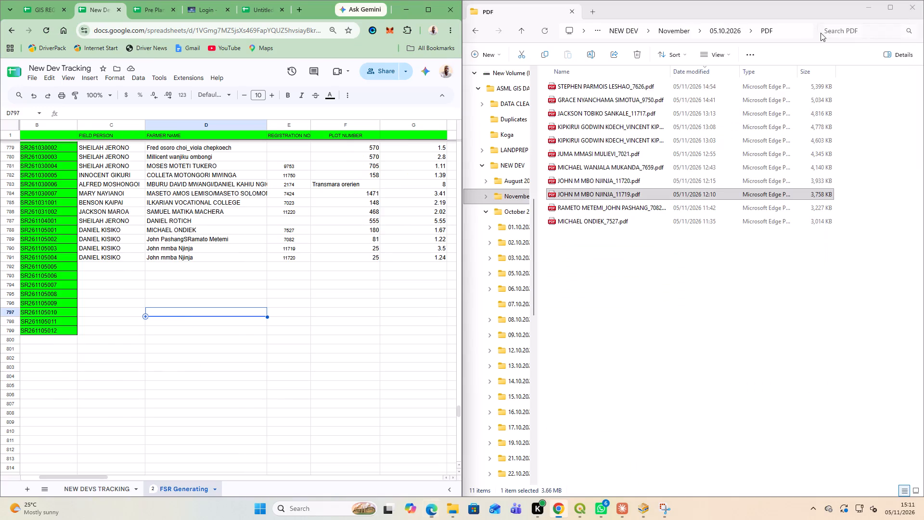
double_click(607, 180)
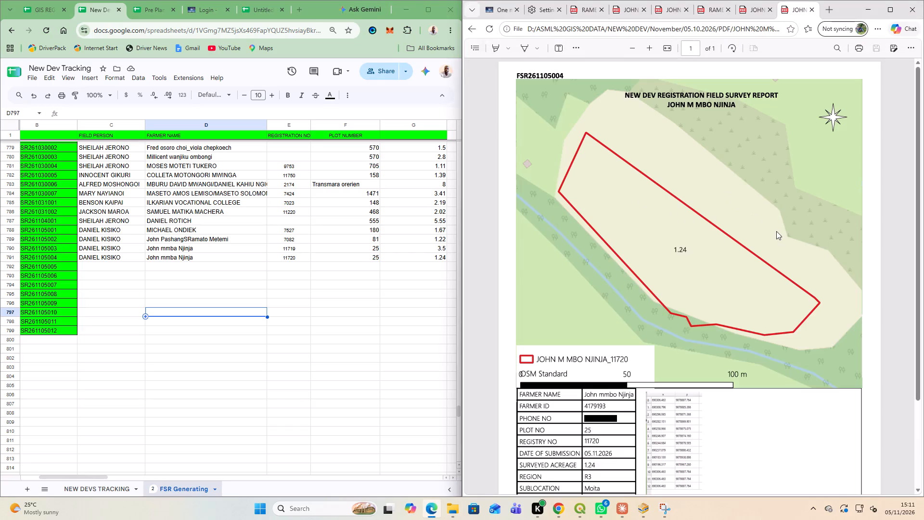
scroll(776, 231, down, 2)
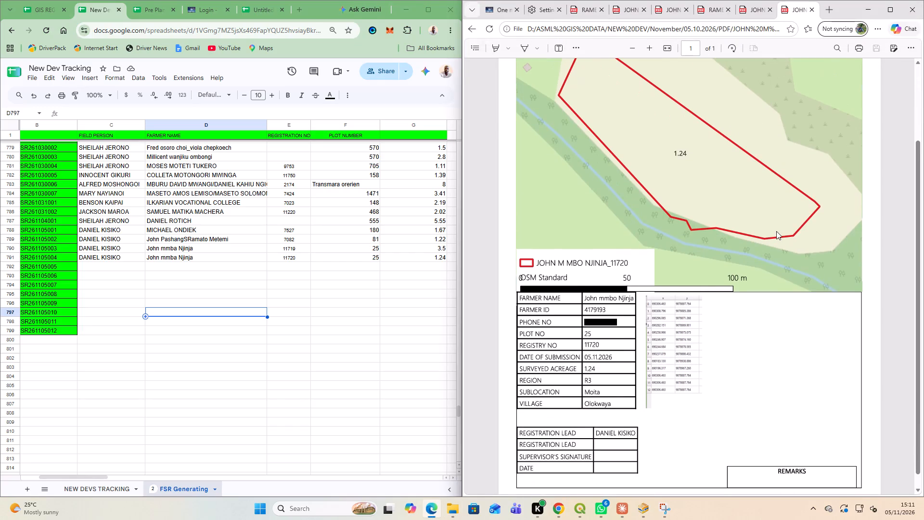
scroll(776, 231, up, 3)
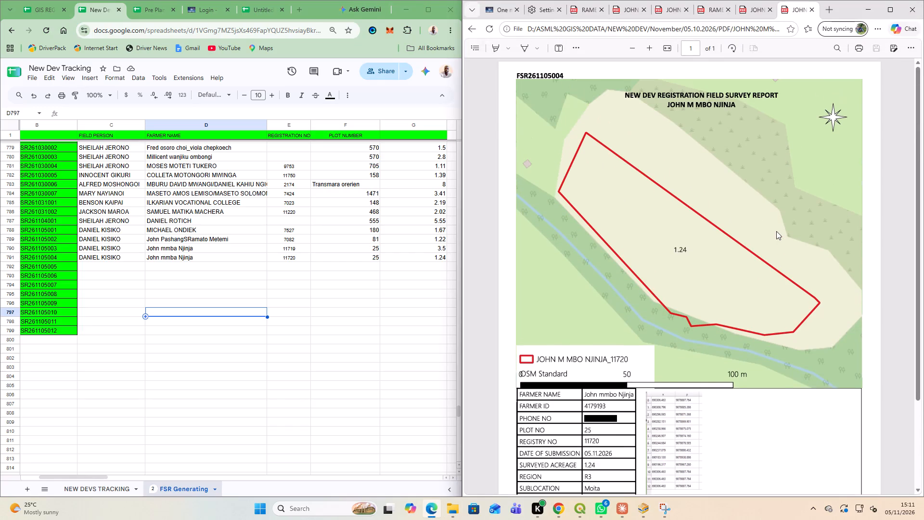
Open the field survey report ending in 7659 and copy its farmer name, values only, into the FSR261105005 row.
click(872, 14)
double_click(639, 167)
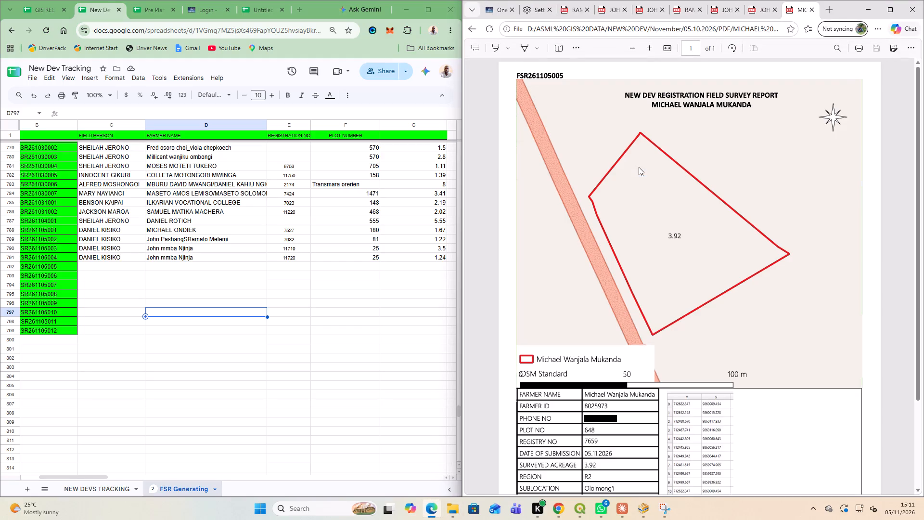
scroll(639, 167, down, 1)
scroll(639, 167, up, 1)
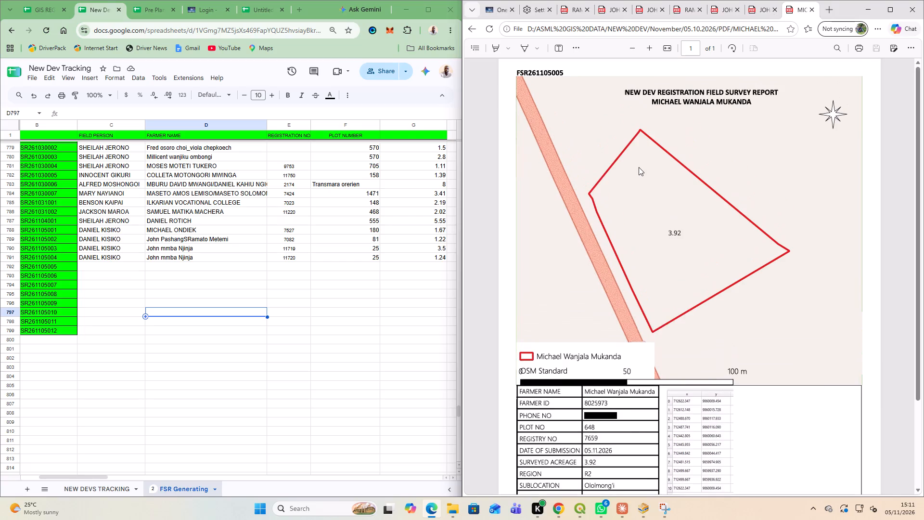
scroll(639, 167, down, 2)
triple_click(622, 298)
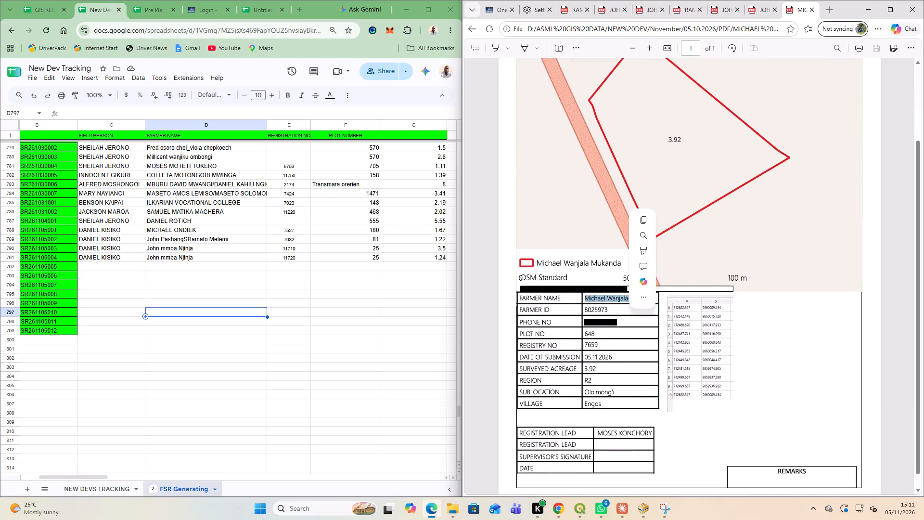
click(643, 223)
click(185, 266)
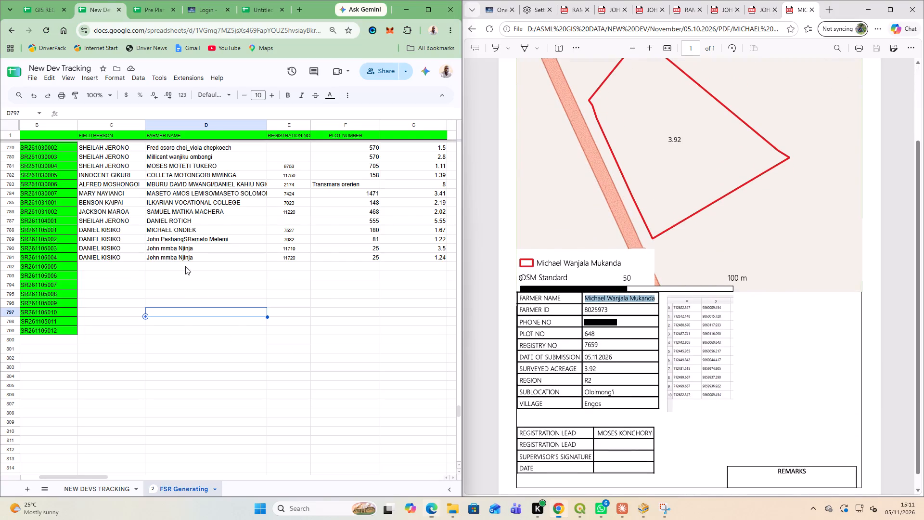
right_click(185, 266)
click(268, 189)
click(351, 189)
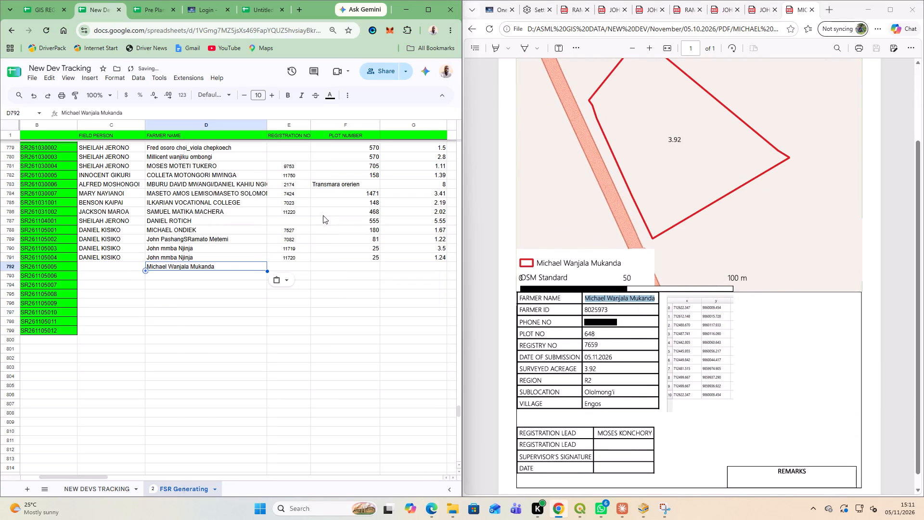
Enter the report's registration lead as the field person for FSR261105005.
click(120, 266)
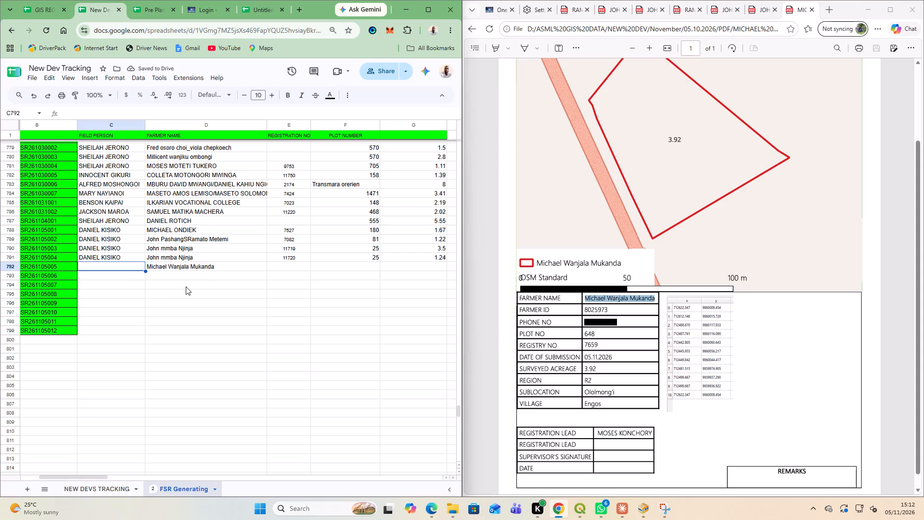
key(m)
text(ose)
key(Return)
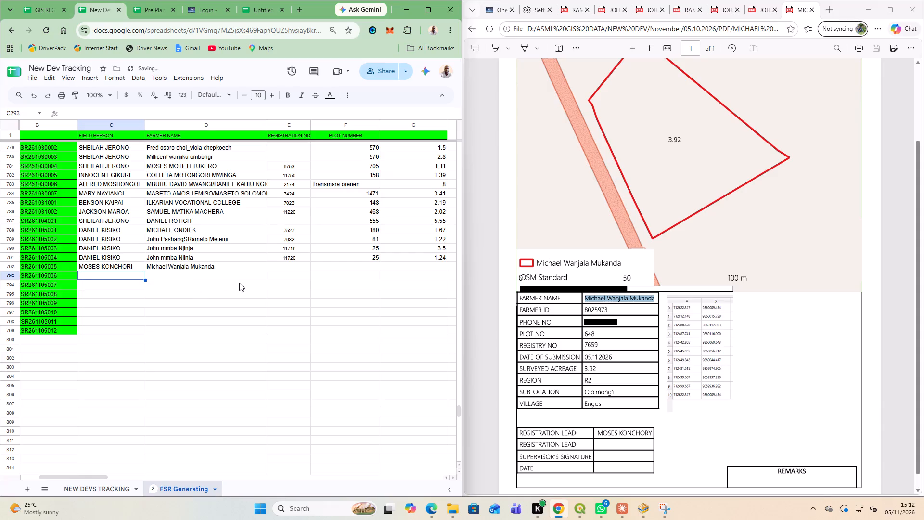
click(297, 263)
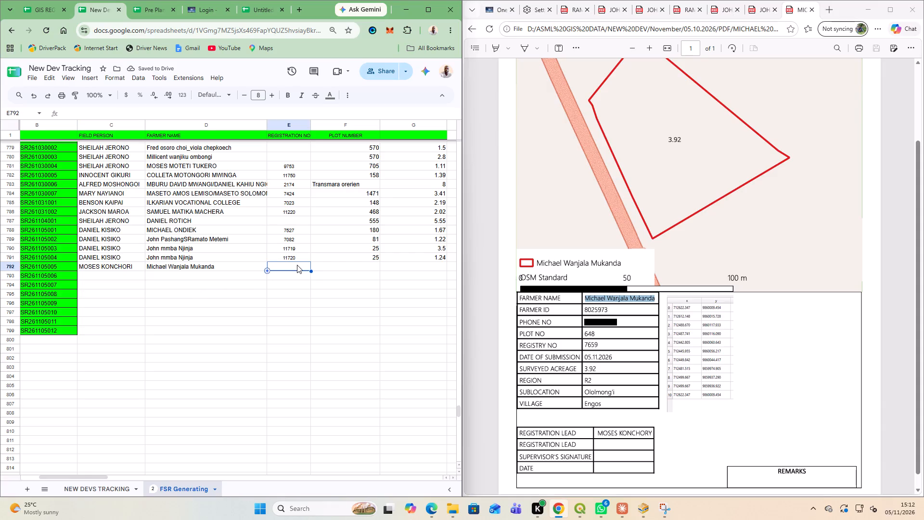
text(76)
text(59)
click(345, 264)
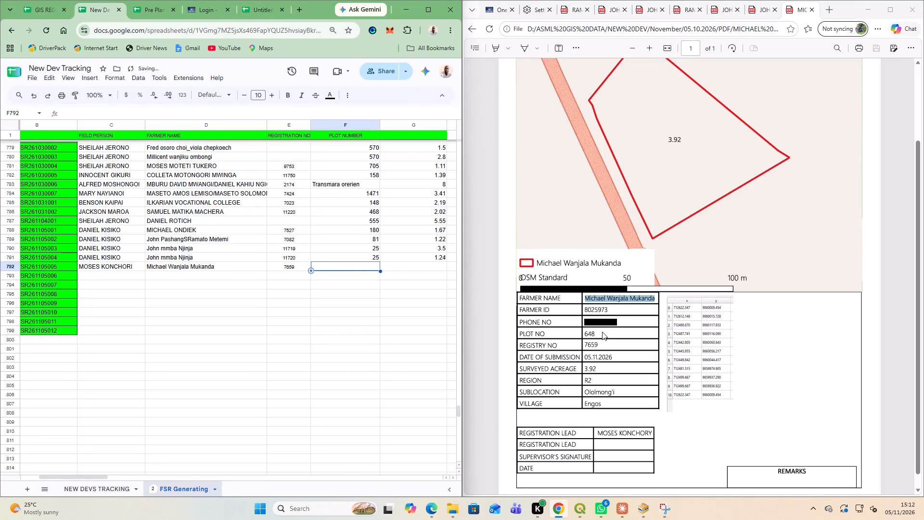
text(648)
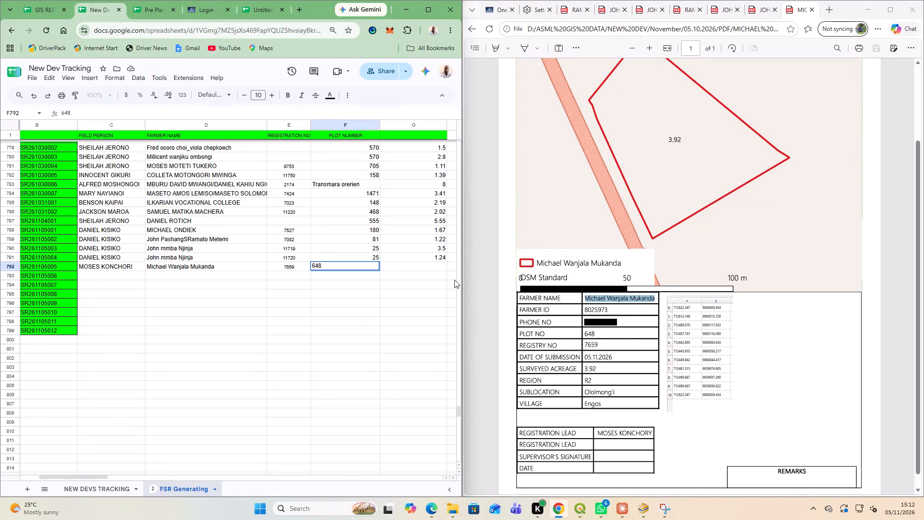
click(434, 267)
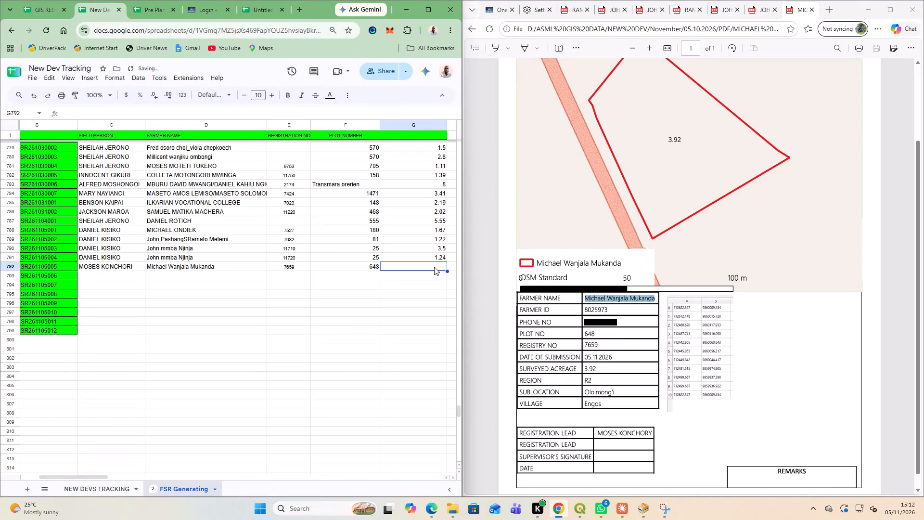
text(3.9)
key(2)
click(415, 295)
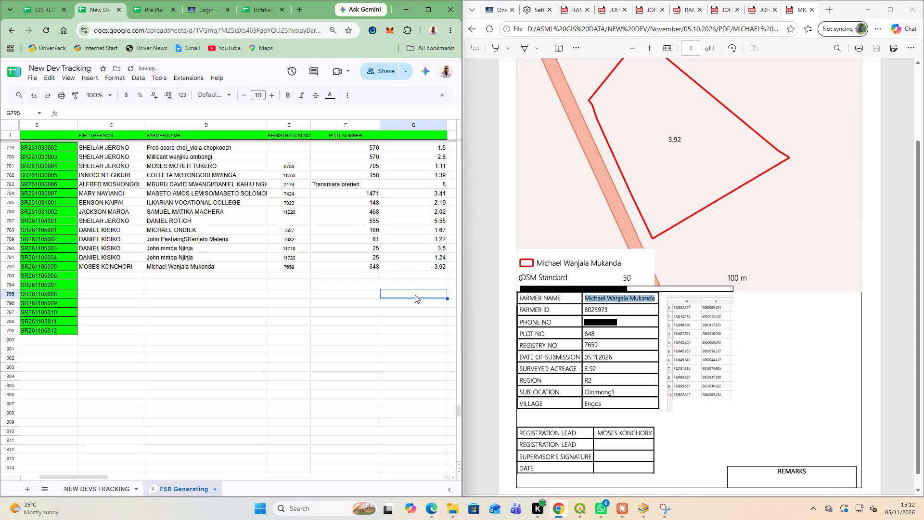
click(859, 7)
double_click(612, 154)
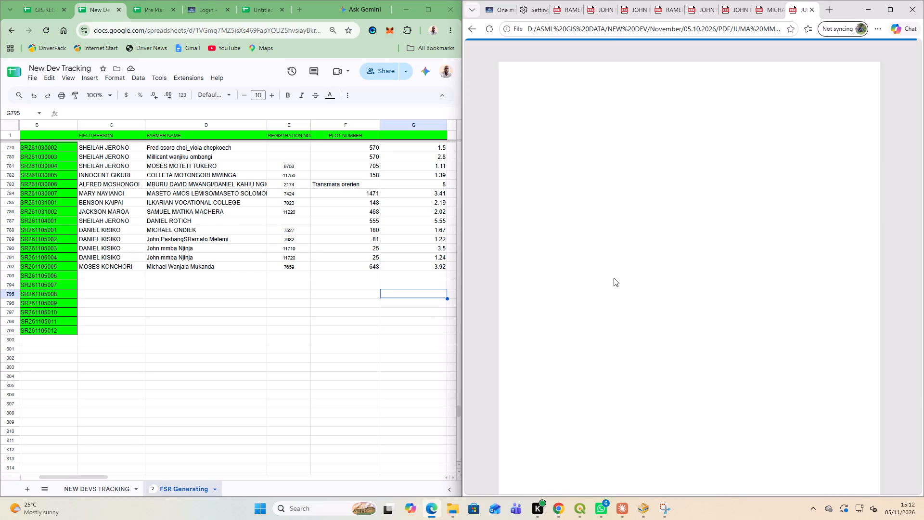
scroll(615, 402, down, 2)
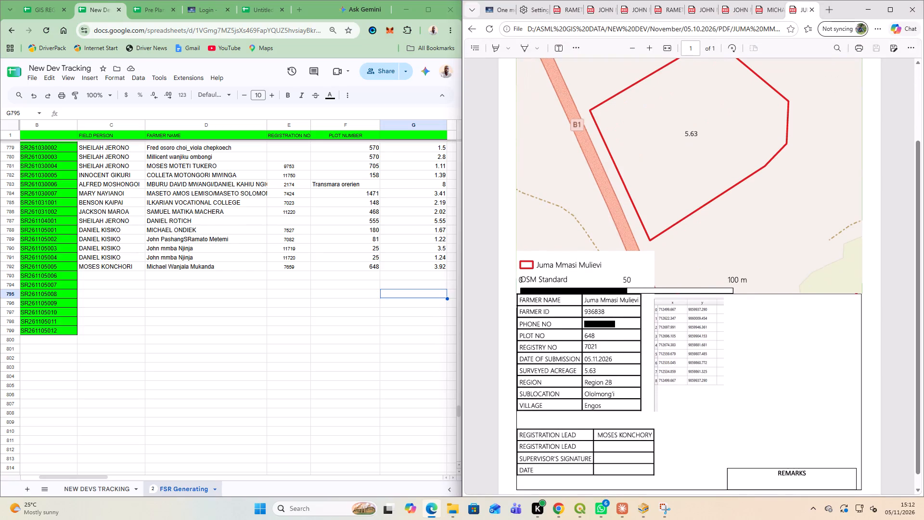
double_click(607, 296)
triple_click(607, 296)
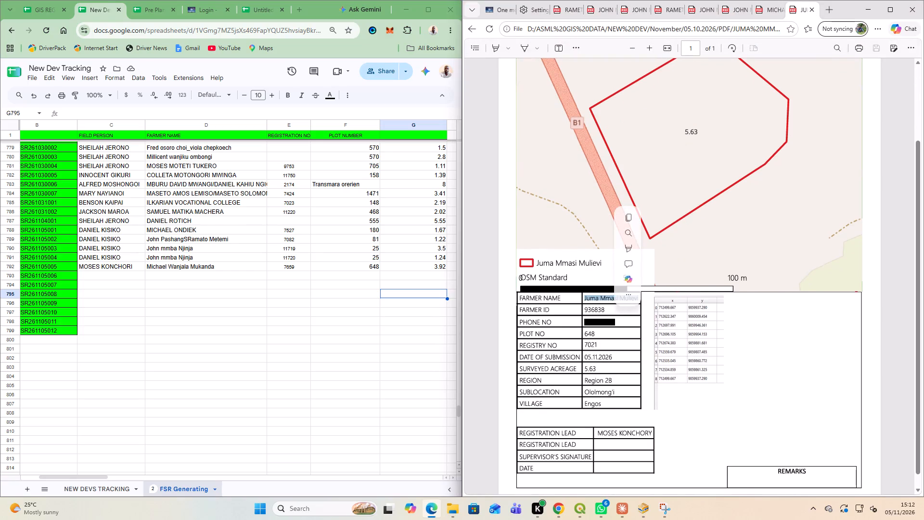
click(631, 218)
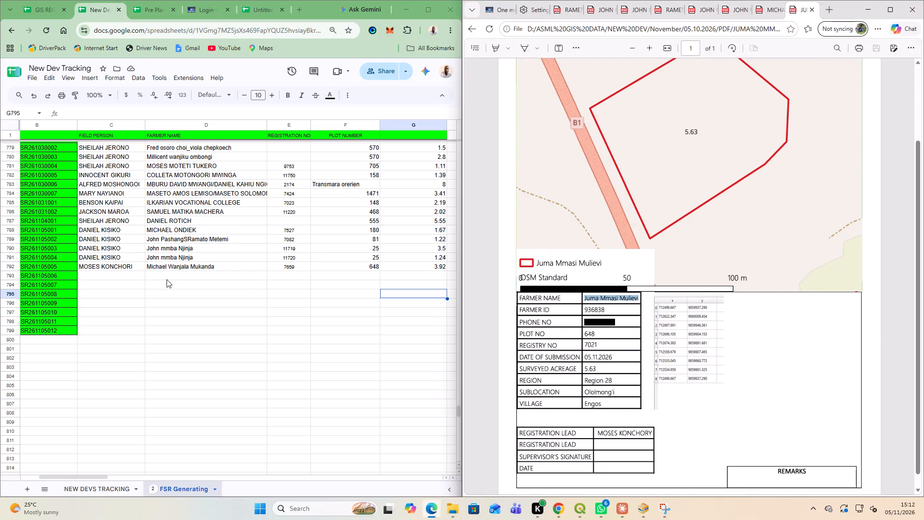
click(167, 274)
right_click(167, 274)
click(259, 183)
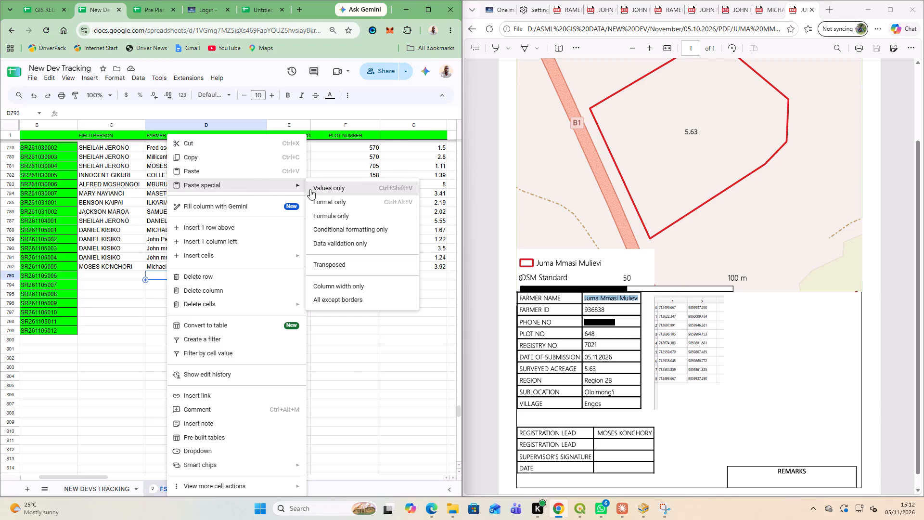
click(322, 186)
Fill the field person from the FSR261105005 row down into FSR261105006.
click(100, 273)
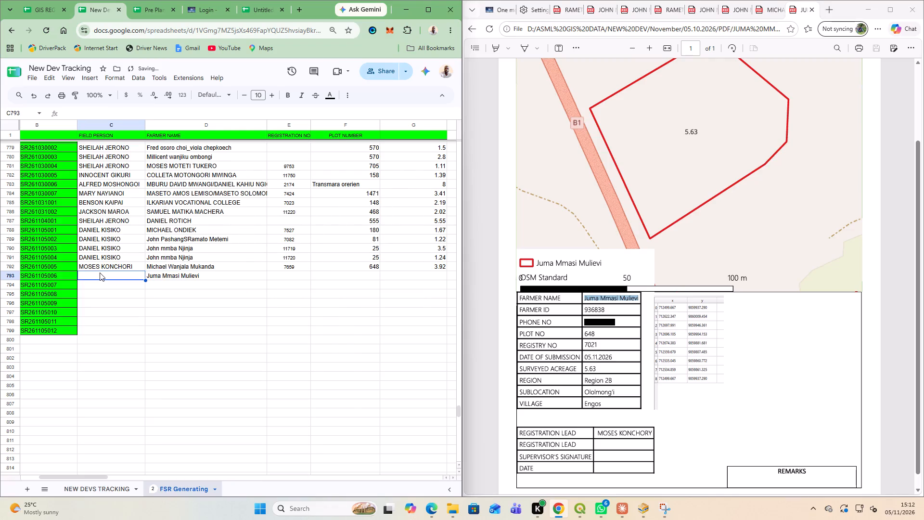
click(115, 269)
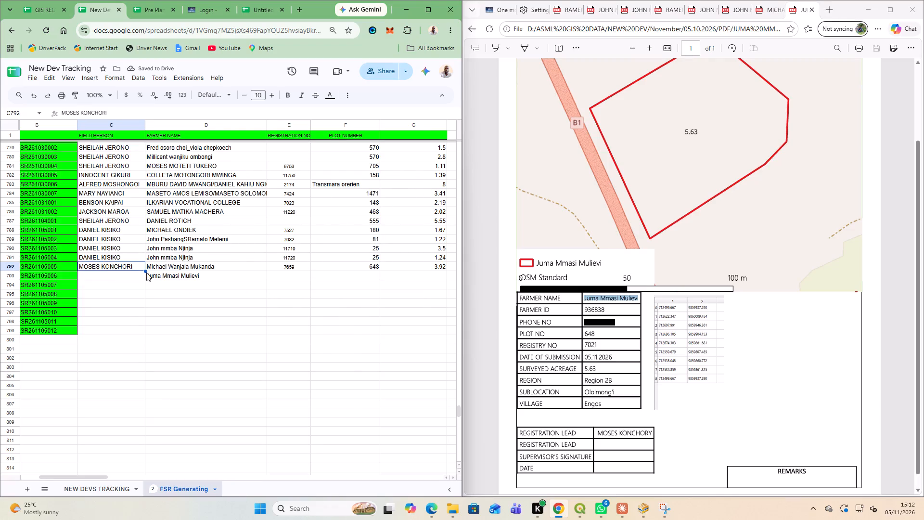
click(146, 271)
click(278, 273)
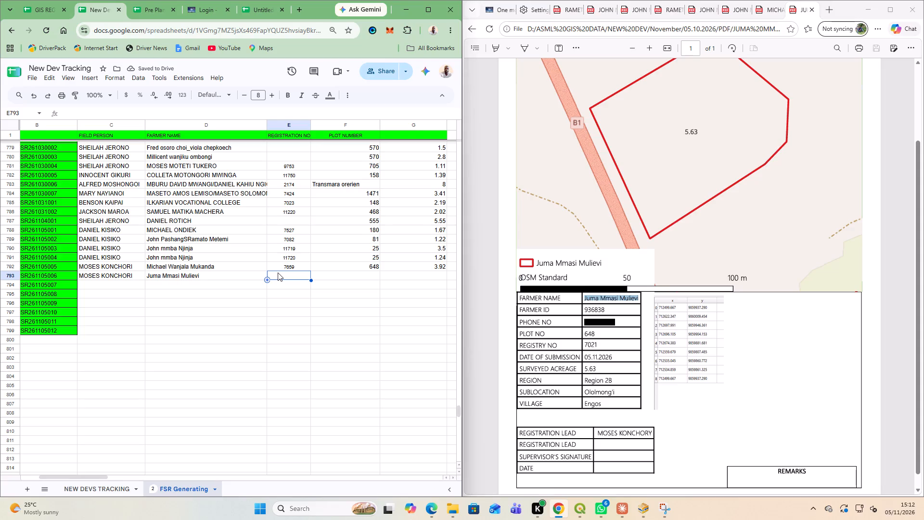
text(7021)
click(375, 274)
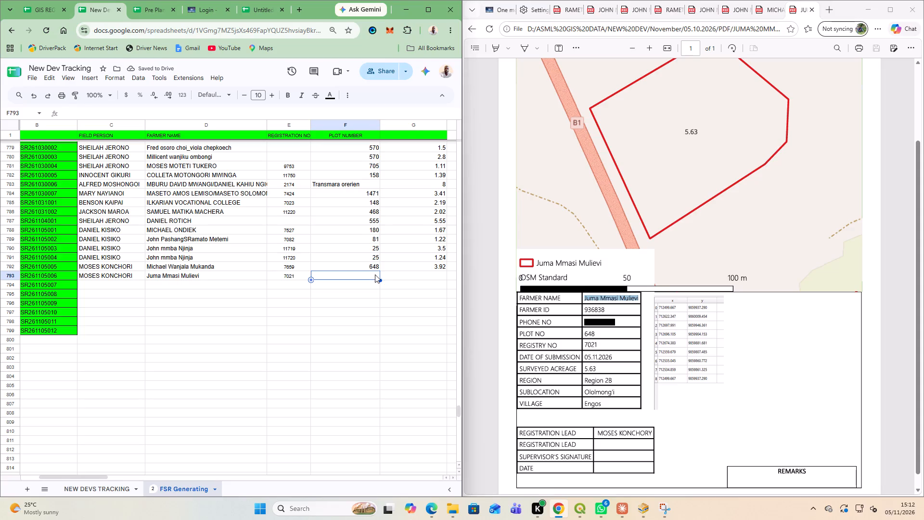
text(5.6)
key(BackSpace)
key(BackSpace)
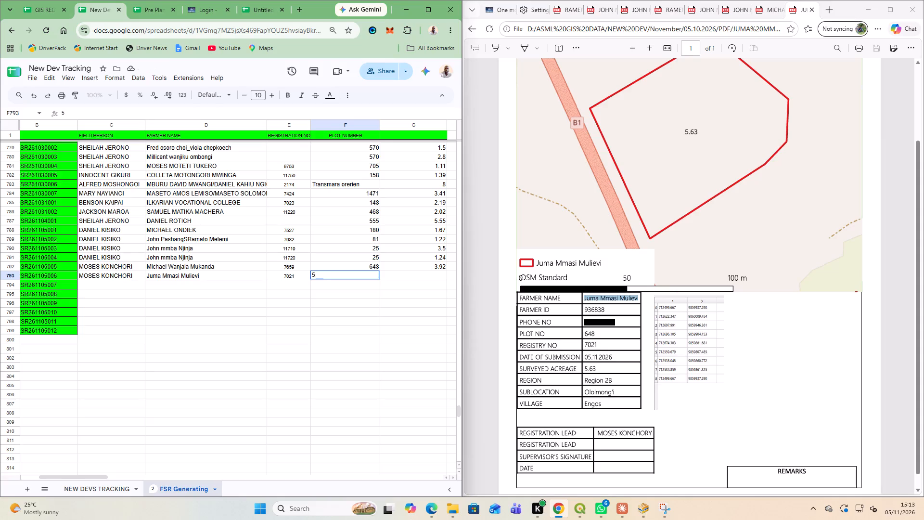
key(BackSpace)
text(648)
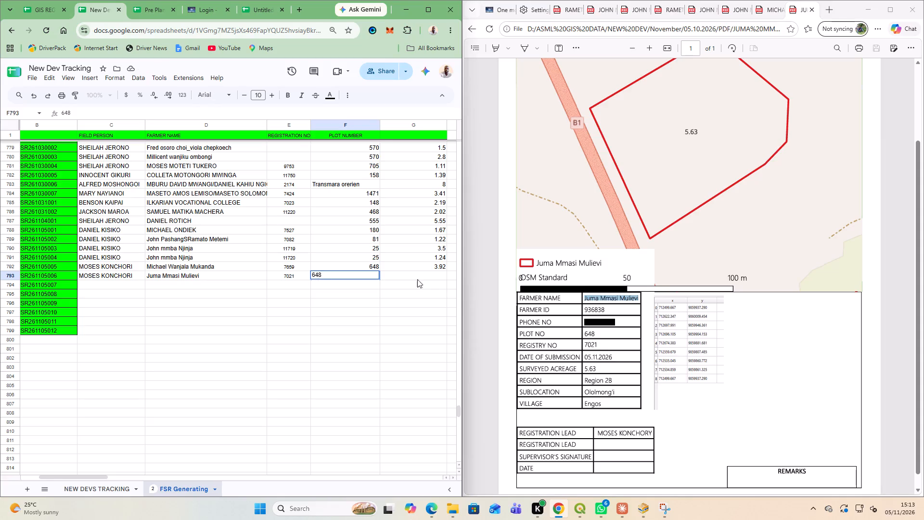
click(435, 275)
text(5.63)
click(425, 298)
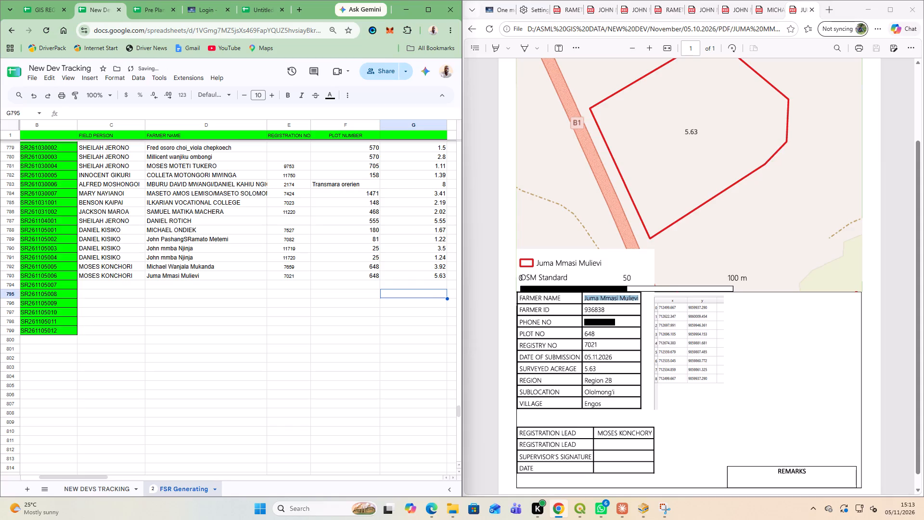
click(869, 11)
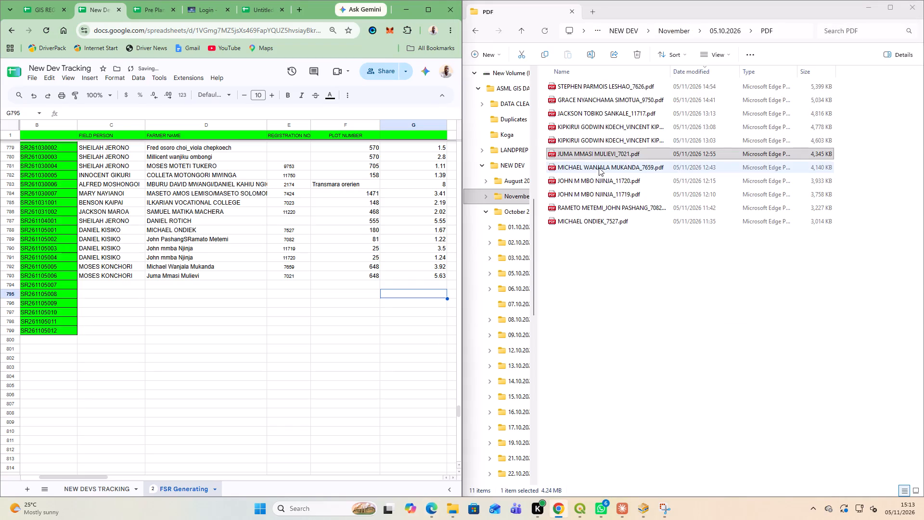
double_click(615, 142)
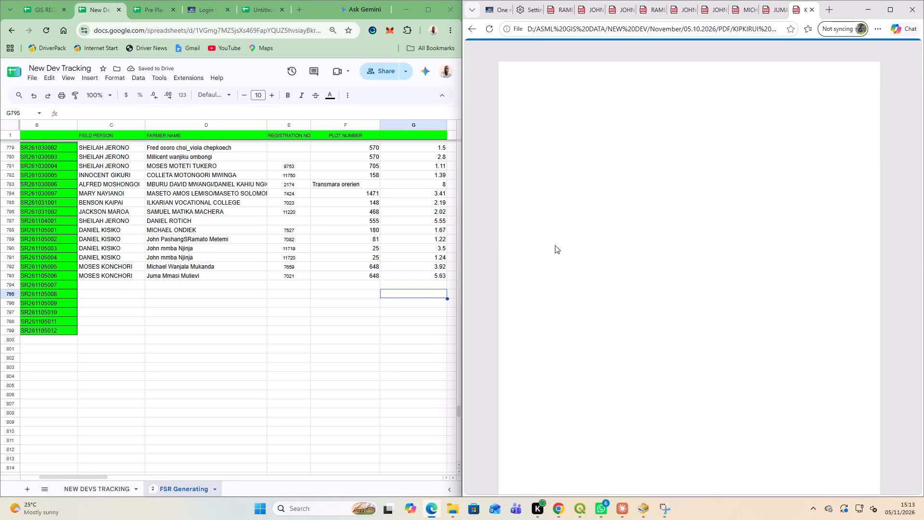
scroll(642, 296, down, 2)
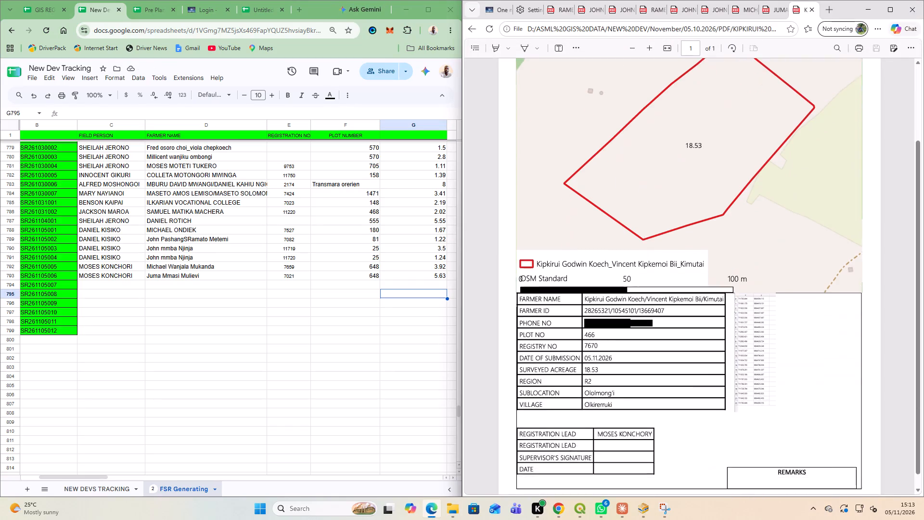
triple_click(650, 299)
click(672, 220)
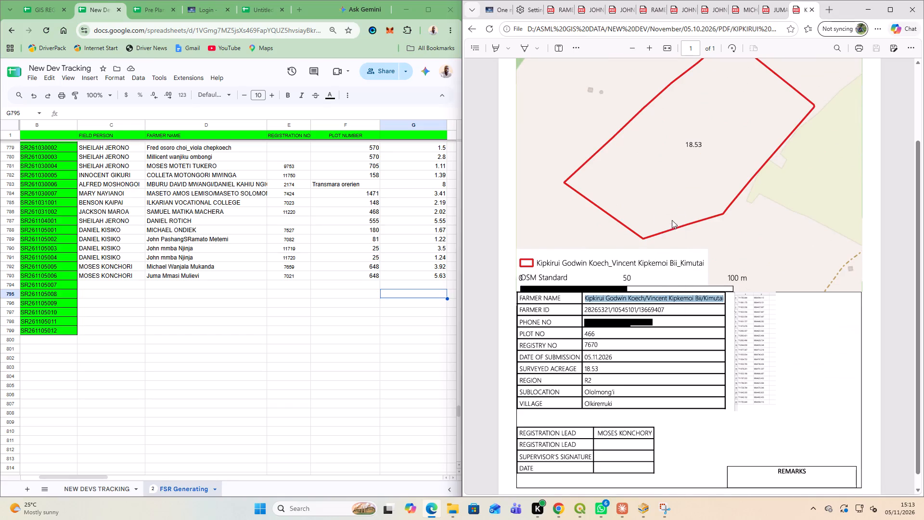
click(197, 285)
right_click(197, 285)
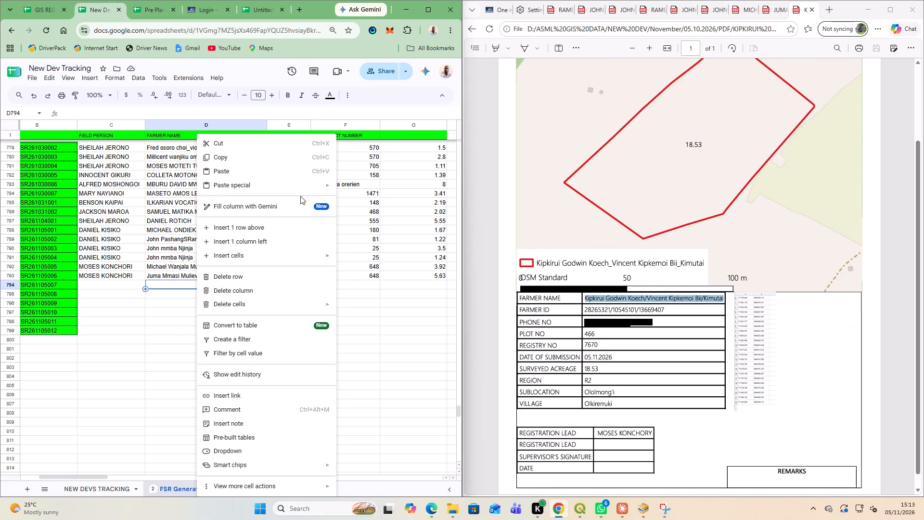
click(304, 187)
click(373, 188)
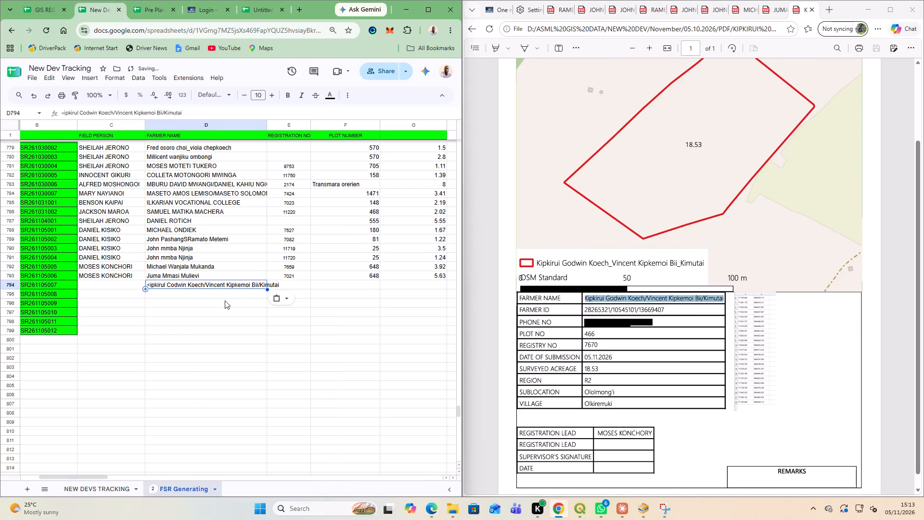
click(225, 300)
click(160, 282)
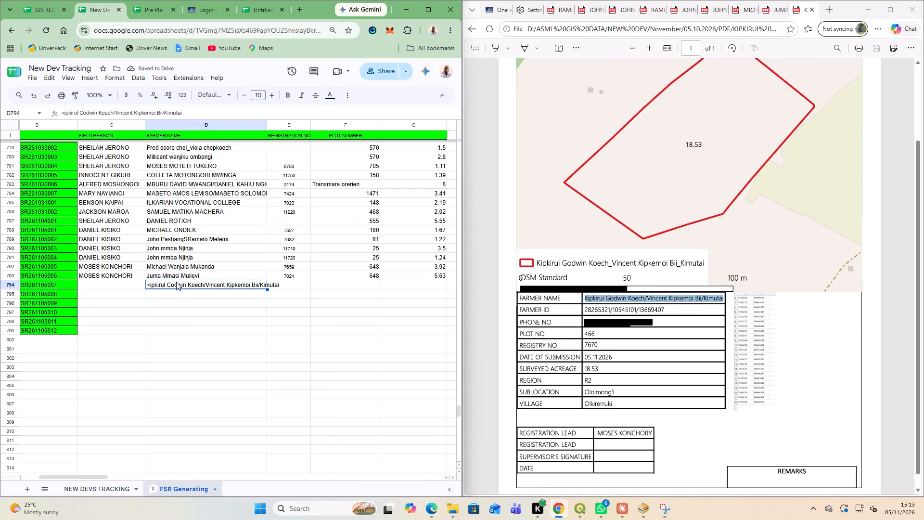
double_click(183, 285)
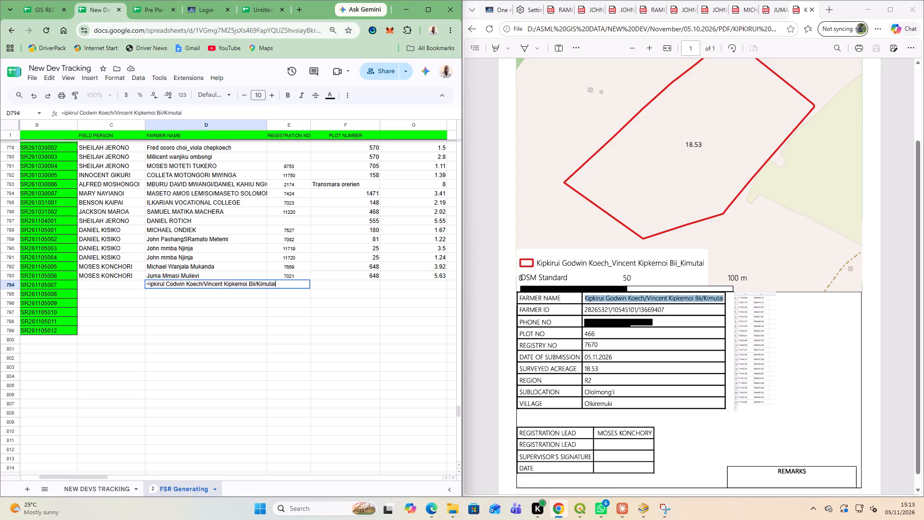
key(Left)
key(Left)
key(Left)
key(Left)
key(Left)
key(Left)
key(Left)
key(Left)
key(Left)
key(Left)
key(Left)
key(Left)
key(Left)
key(Left)
key(Left)
key(Left)
key(Left)
key(Left)
key(Left)
key(Left)
key(Left)
key(Left)
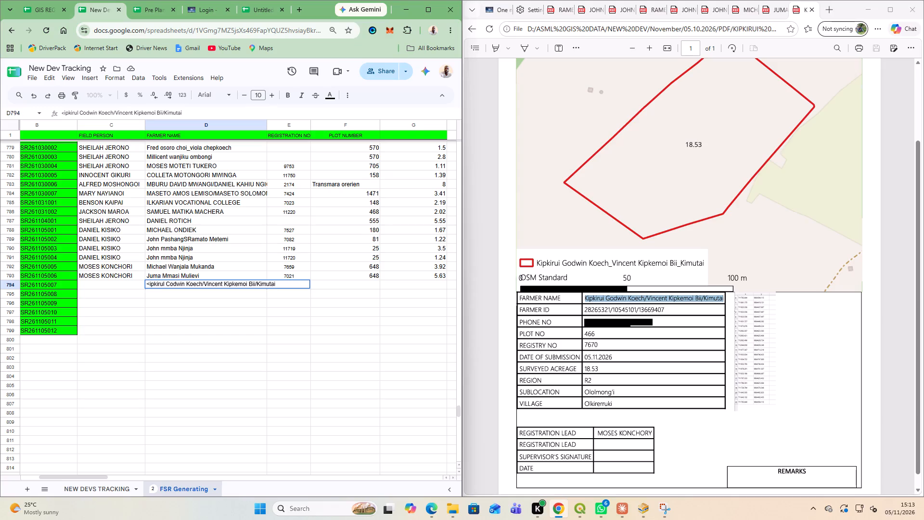
click(150, 284)
key(BackSpace)
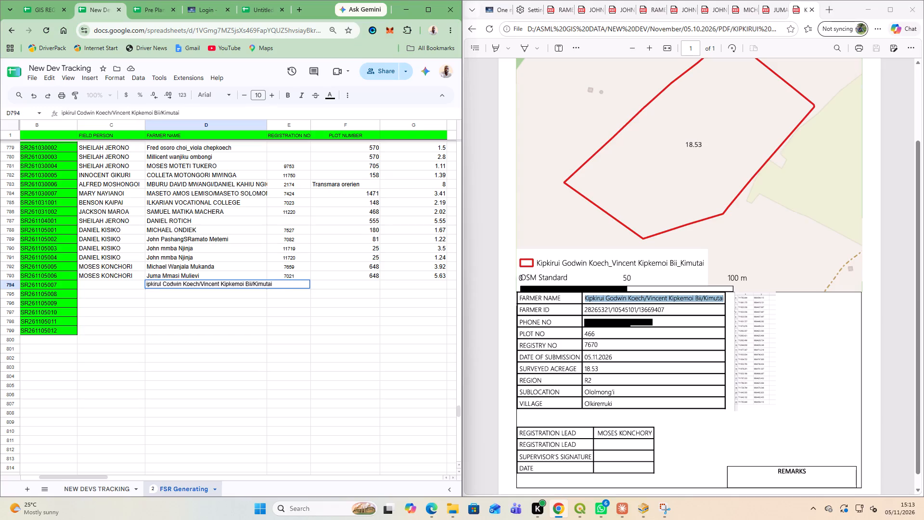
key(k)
click(171, 306)
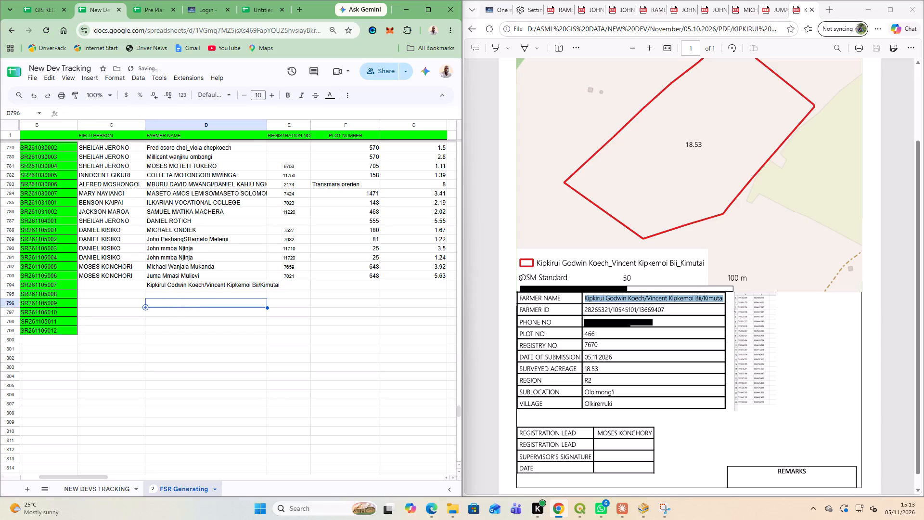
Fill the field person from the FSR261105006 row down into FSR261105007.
click(132, 276)
drag(144, 279, 145, 286)
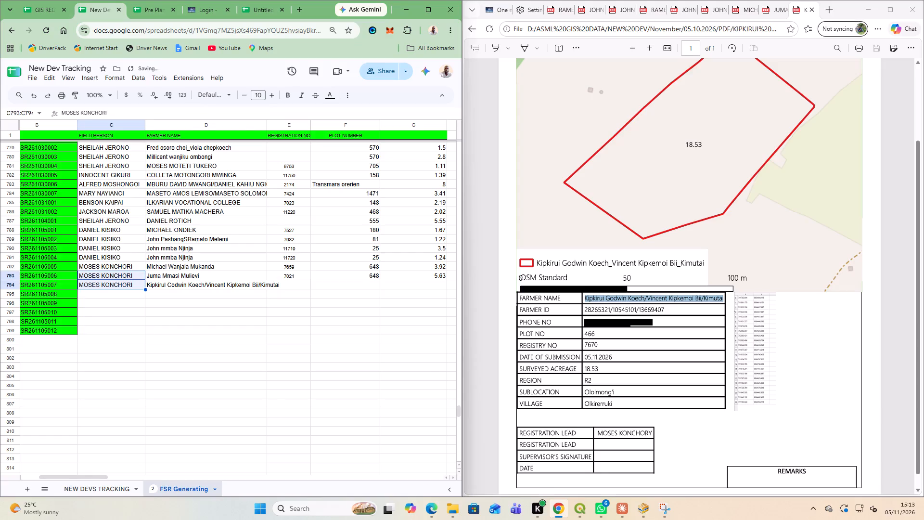
click(294, 280)
double_click(294, 285)
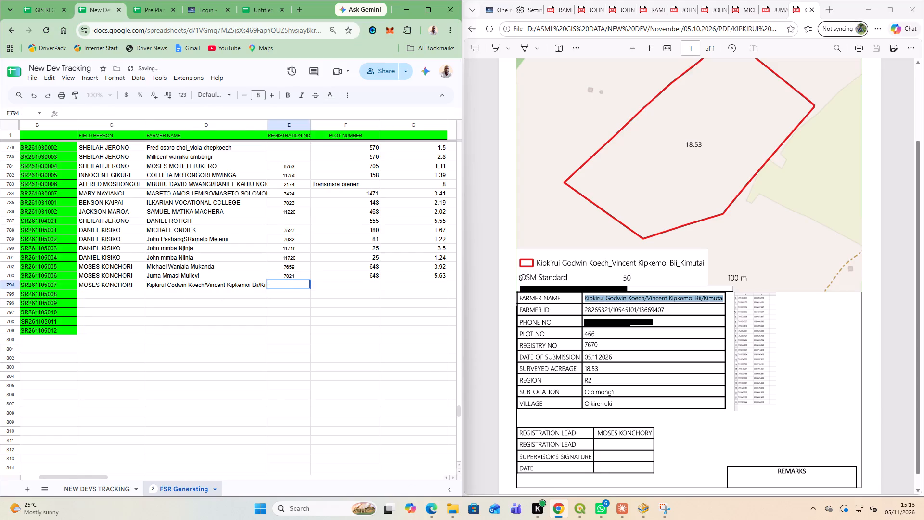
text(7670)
click(384, 313)
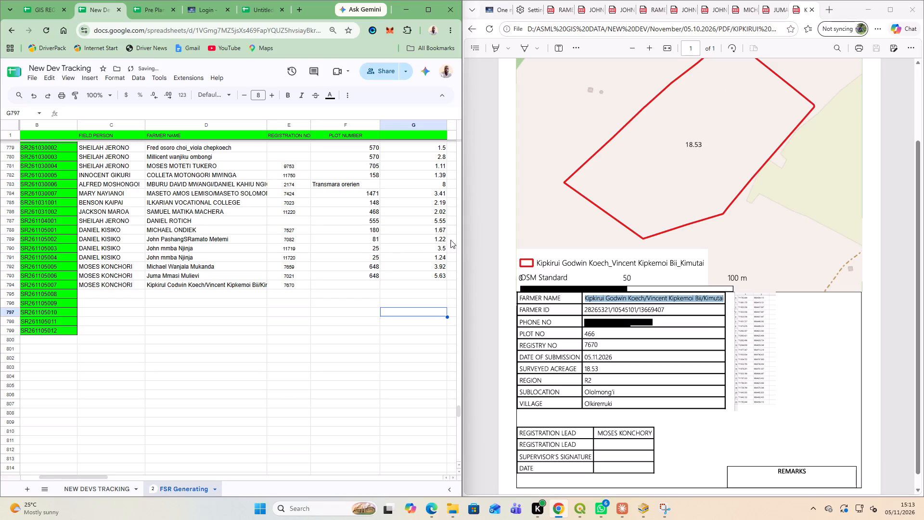
click(355, 290)
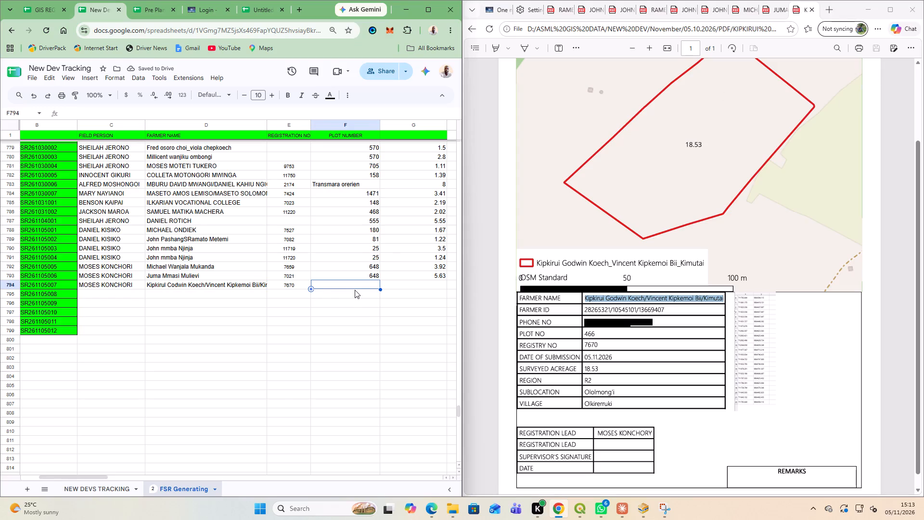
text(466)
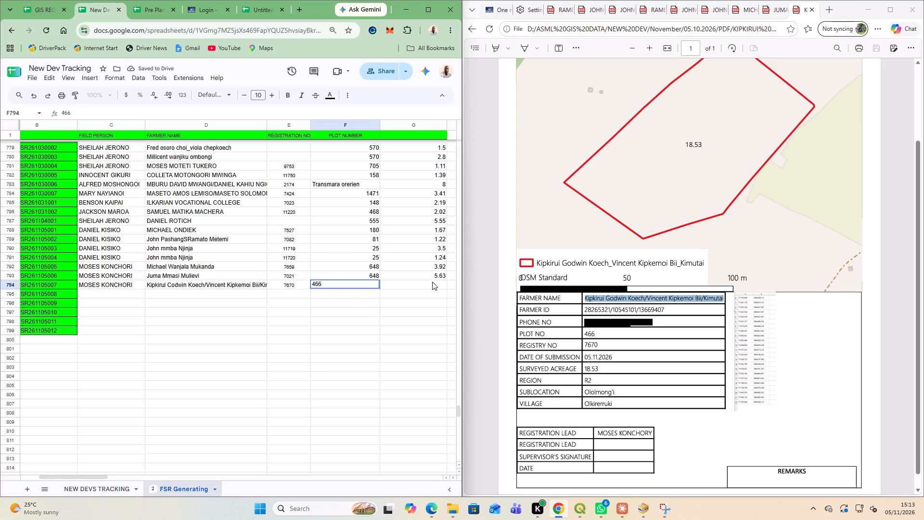
click(432, 284)
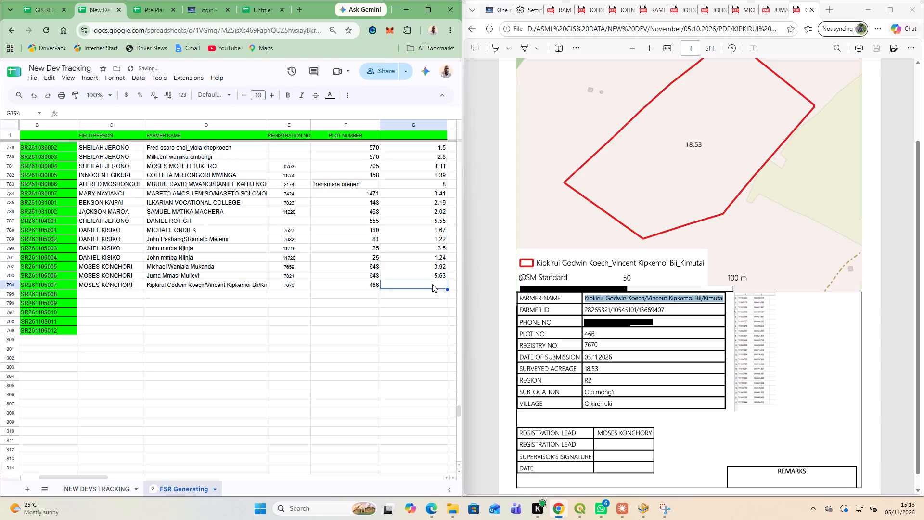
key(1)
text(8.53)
click(446, 314)
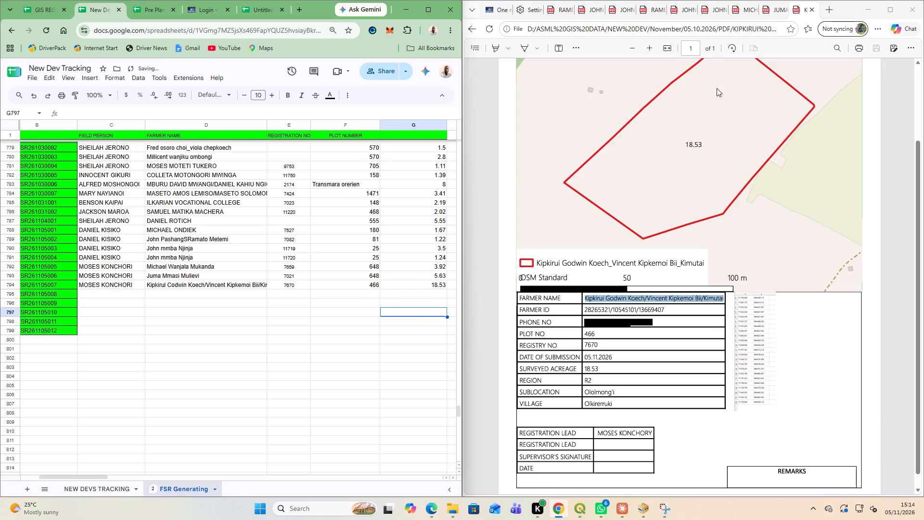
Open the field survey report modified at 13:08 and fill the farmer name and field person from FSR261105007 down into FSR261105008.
click(872, 11)
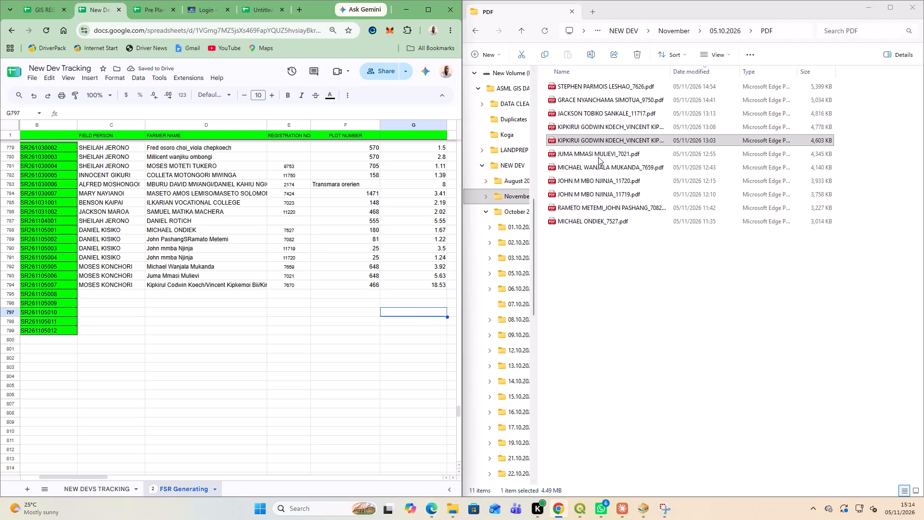
double_click(598, 123)
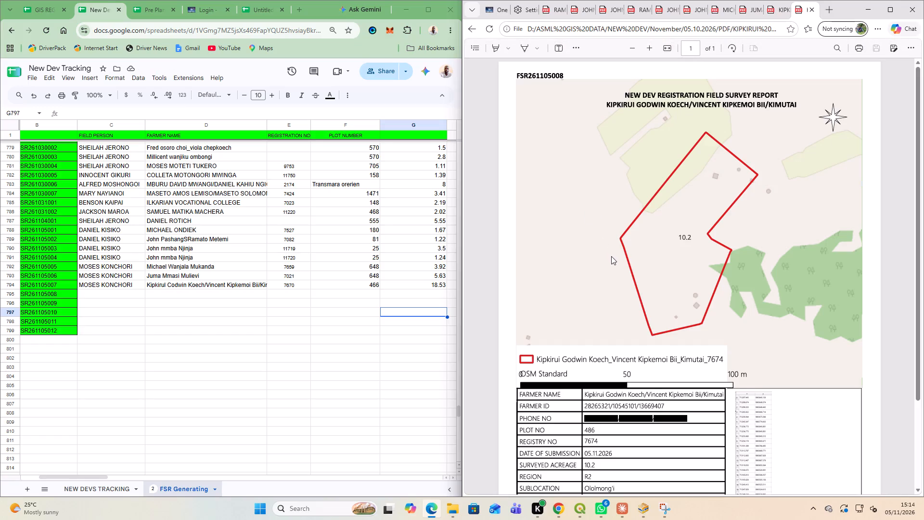
scroll(611, 256, down, 2)
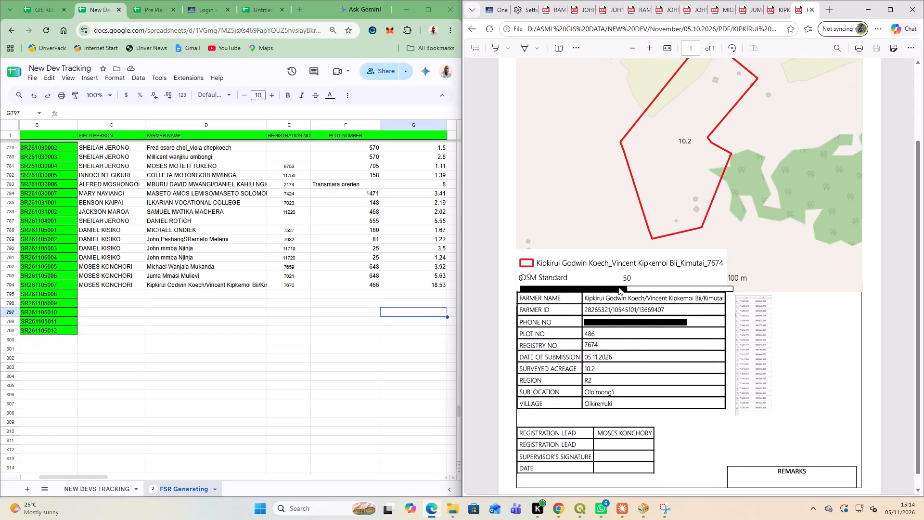
click(253, 286)
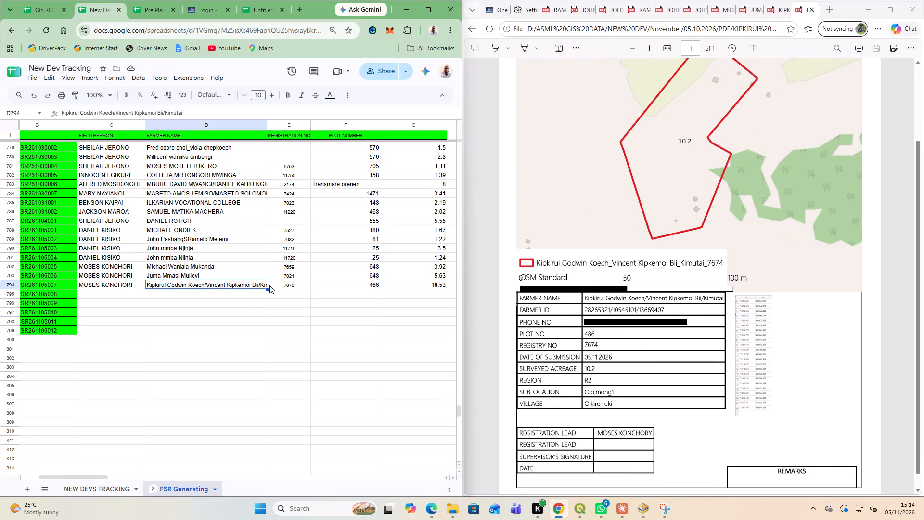
drag(267, 289, 268, 296)
click(136, 283)
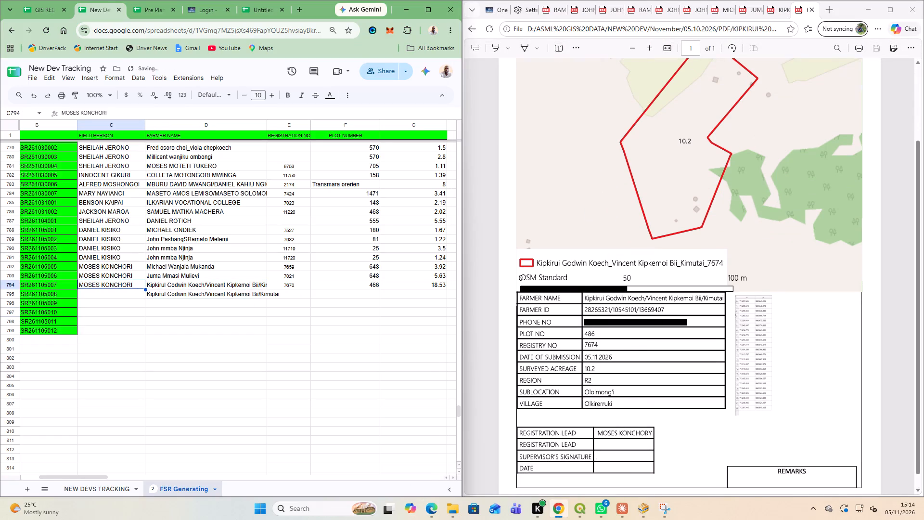
drag(144, 288, 147, 295)
double_click(292, 291)
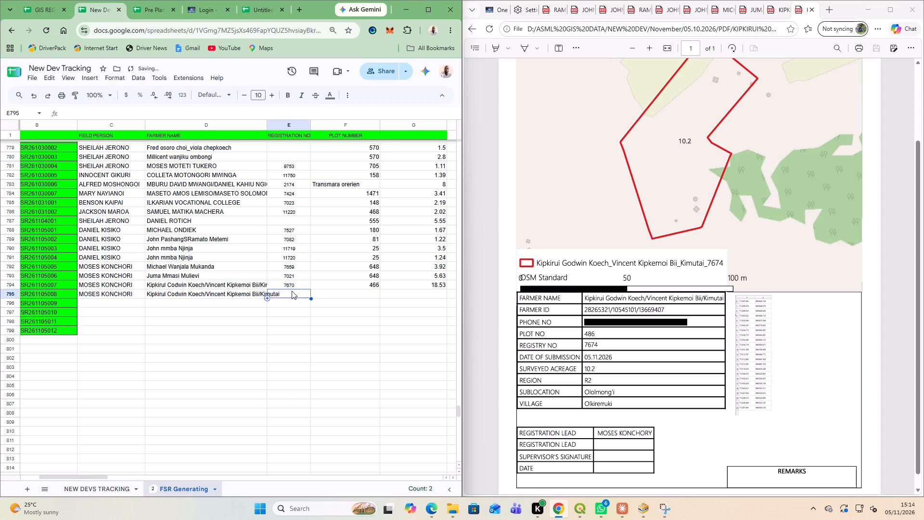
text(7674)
click(364, 295)
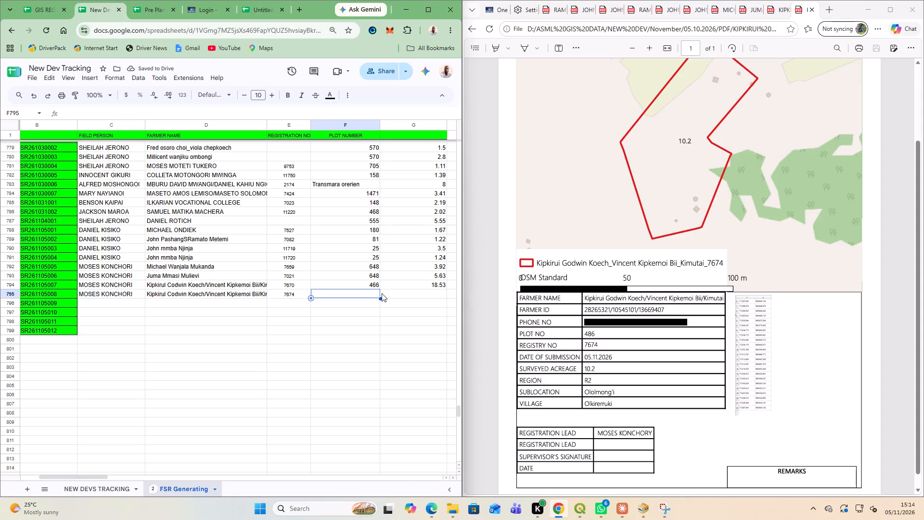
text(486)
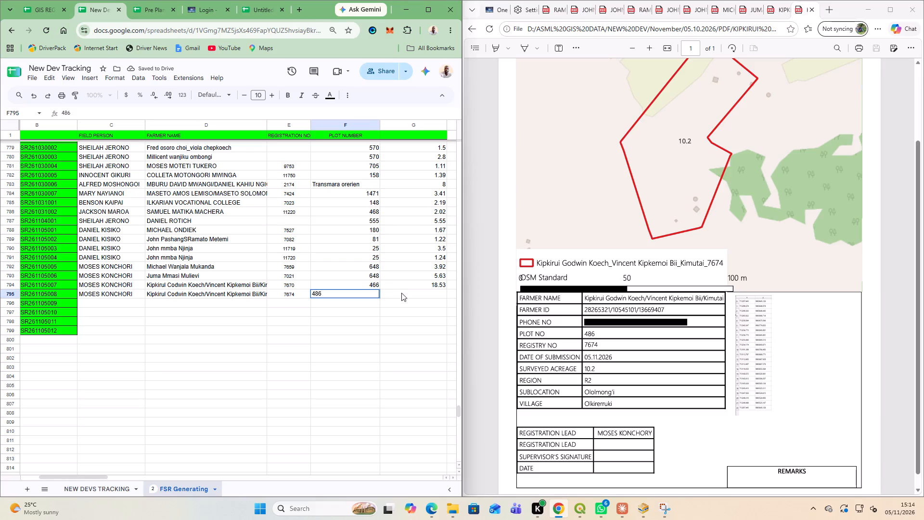
click(409, 292)
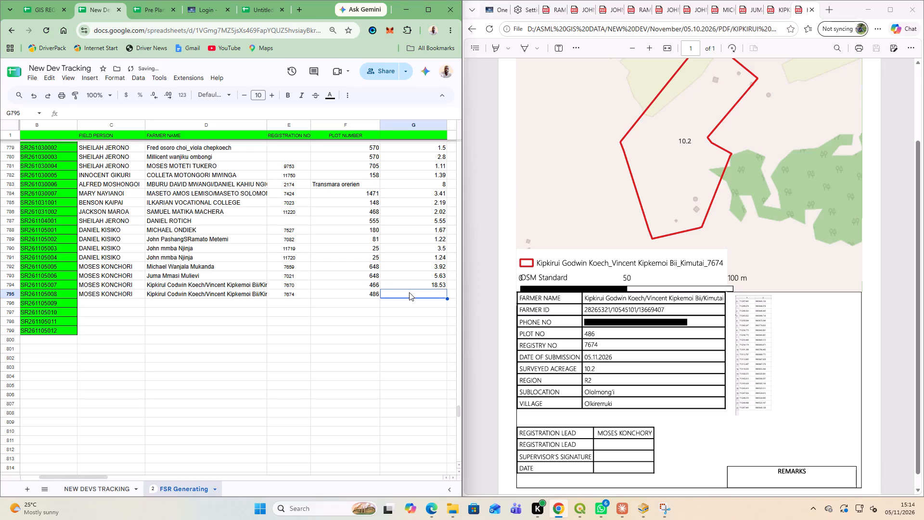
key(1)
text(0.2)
click(408, 314)
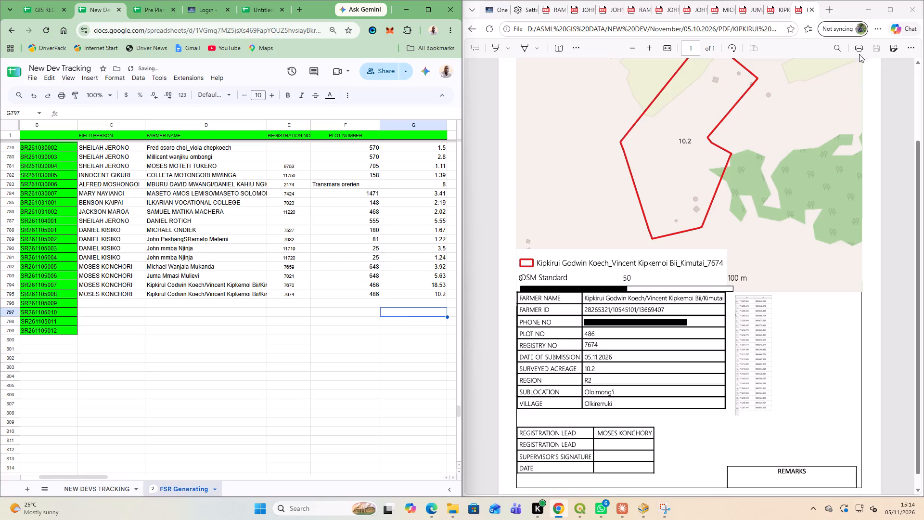
click(870, 13)
double_click(642, 113)
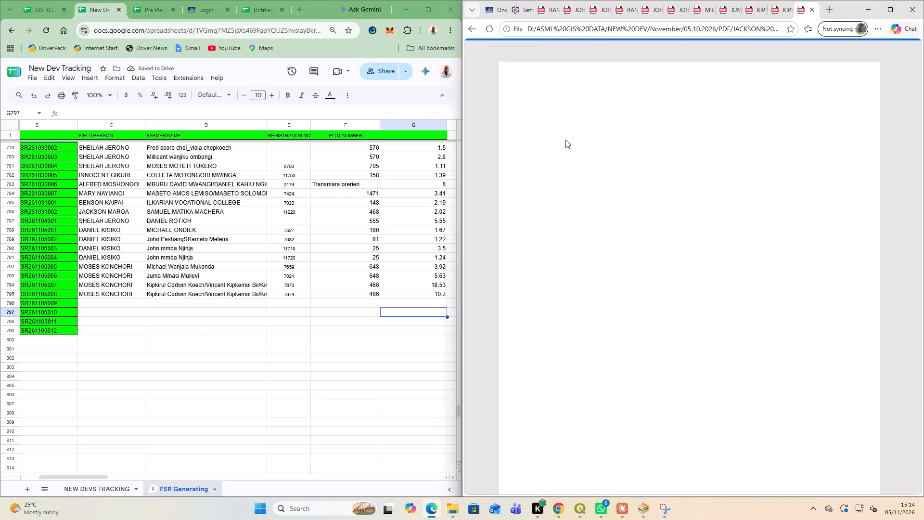
scroll(614, 223, down, 1)
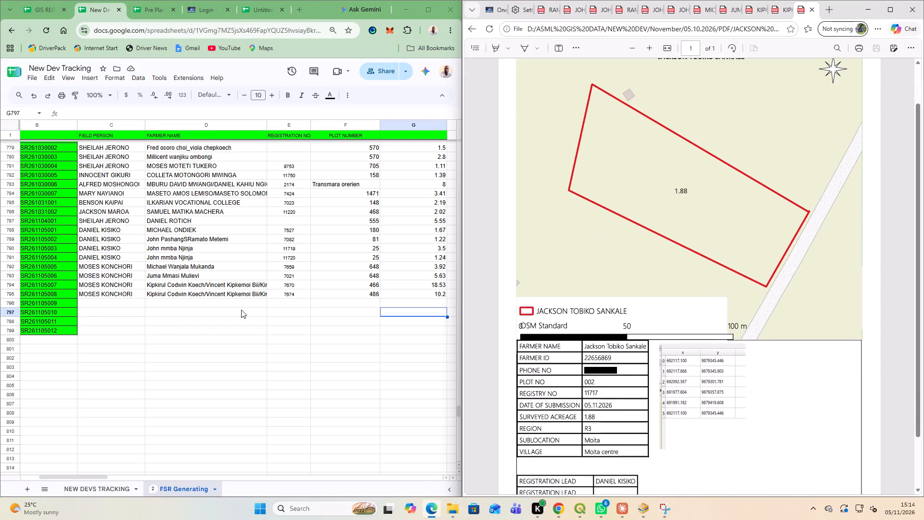
click(136, 314)
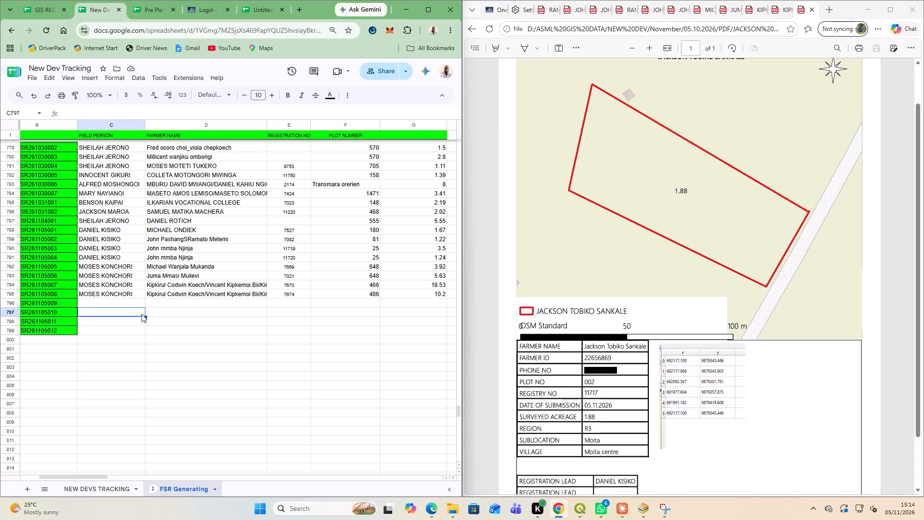
triple_click(607, 348)
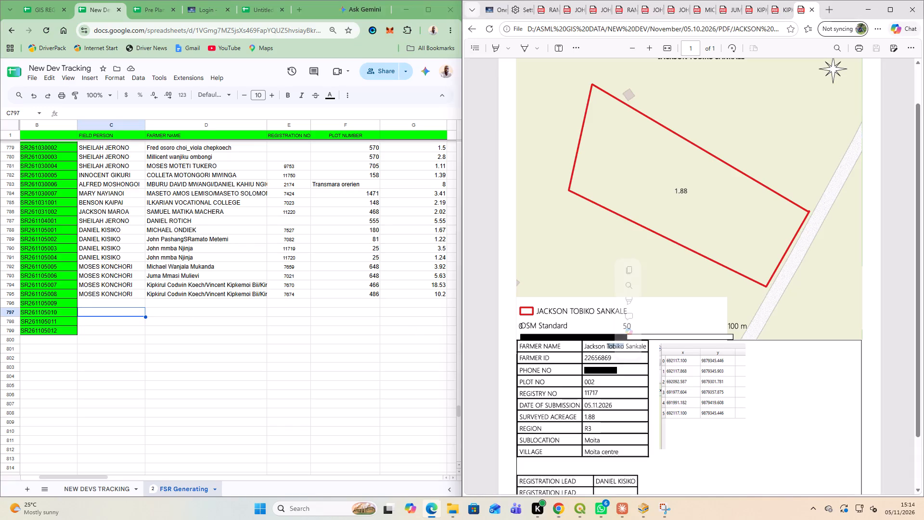
click(629, 272)
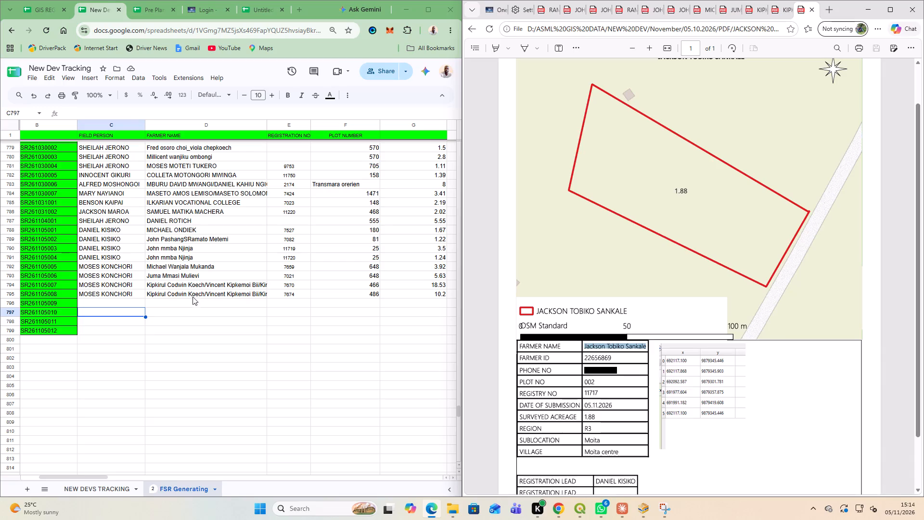
click(189, 313)
right_click(189, 313)
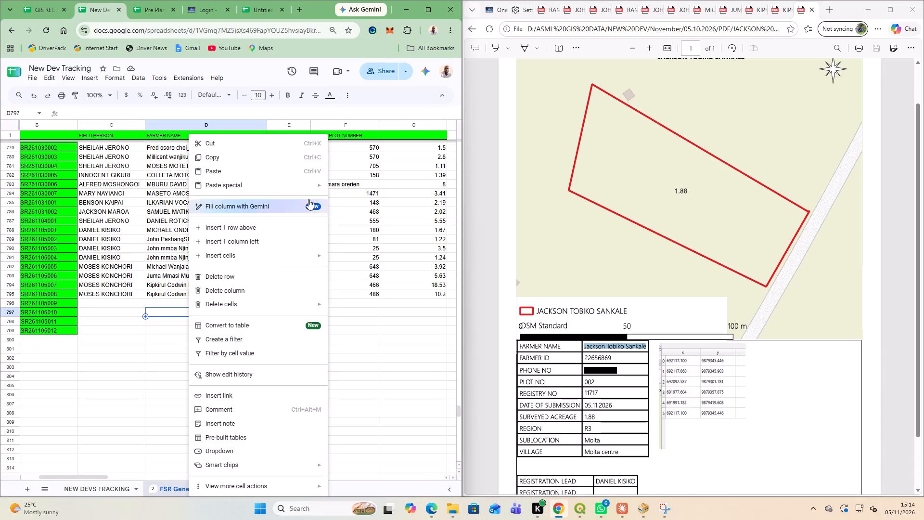
click(309, 190)
click(374, 190)
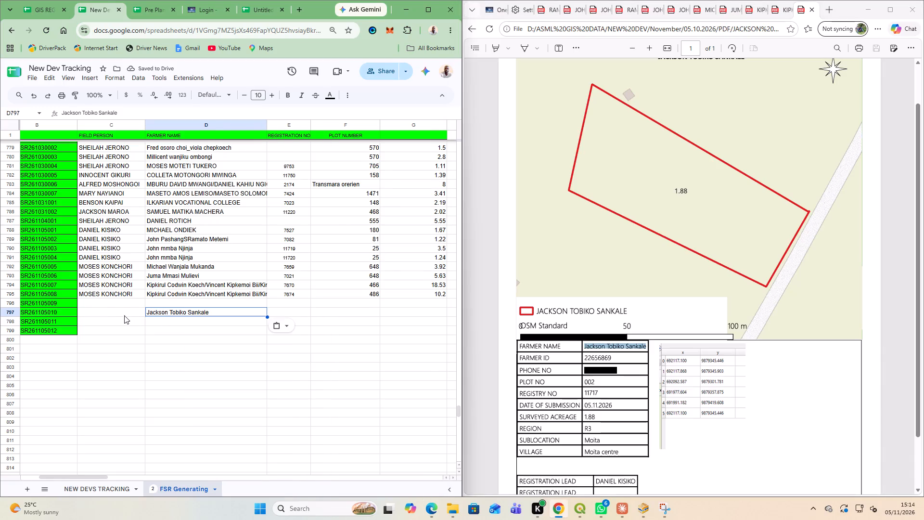
Enter the report's registration lead as the field person for FSR261105010, in capitals.
click(123, 312)
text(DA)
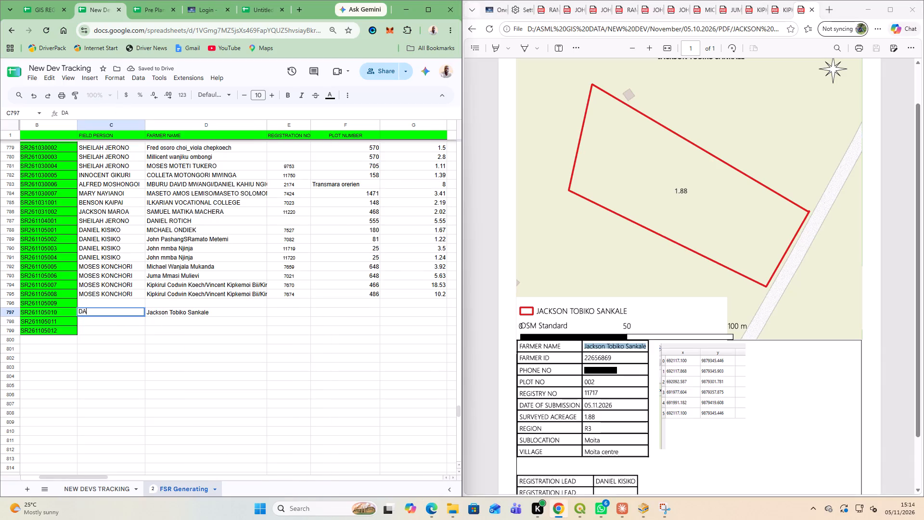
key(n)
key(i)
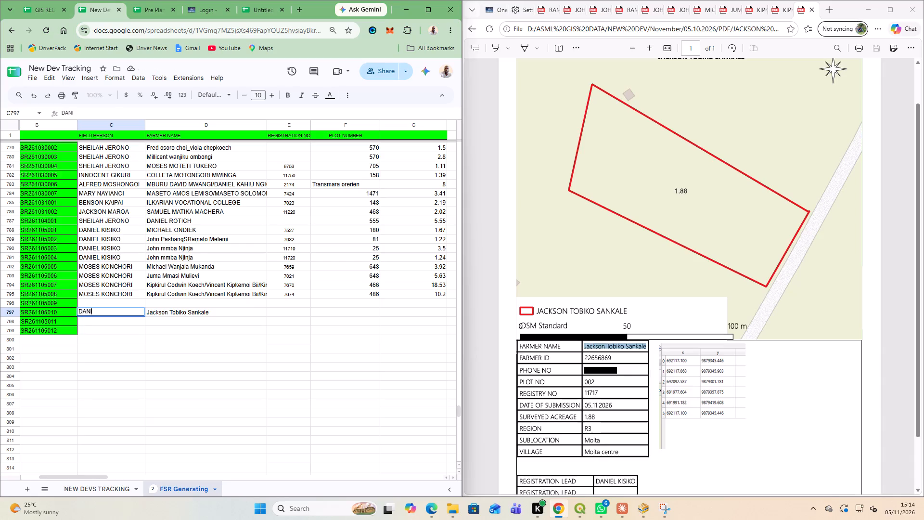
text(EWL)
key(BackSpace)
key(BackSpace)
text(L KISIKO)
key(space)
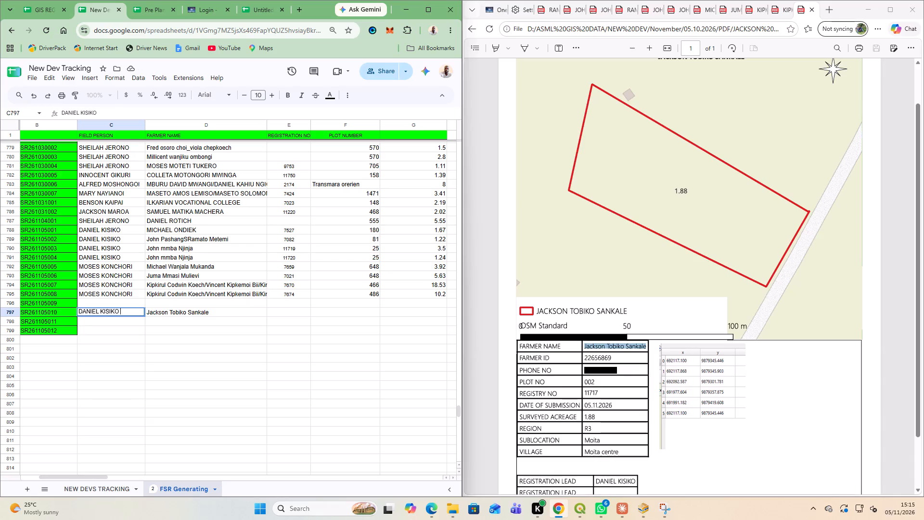
click(236, 310)
click(293, 311)
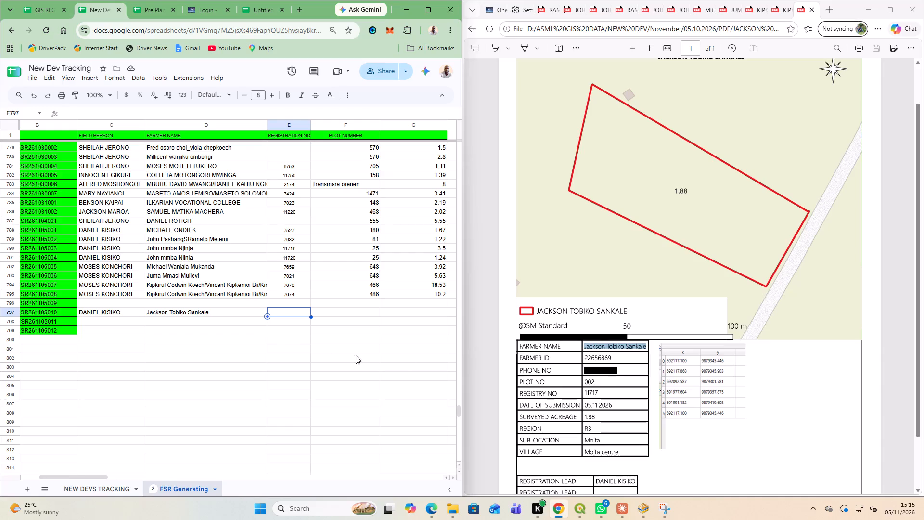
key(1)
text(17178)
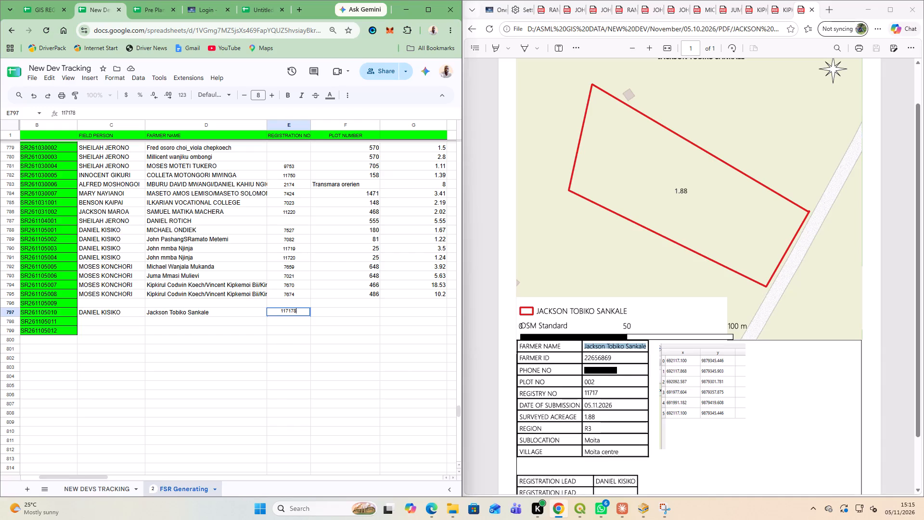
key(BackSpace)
click(351, 311)
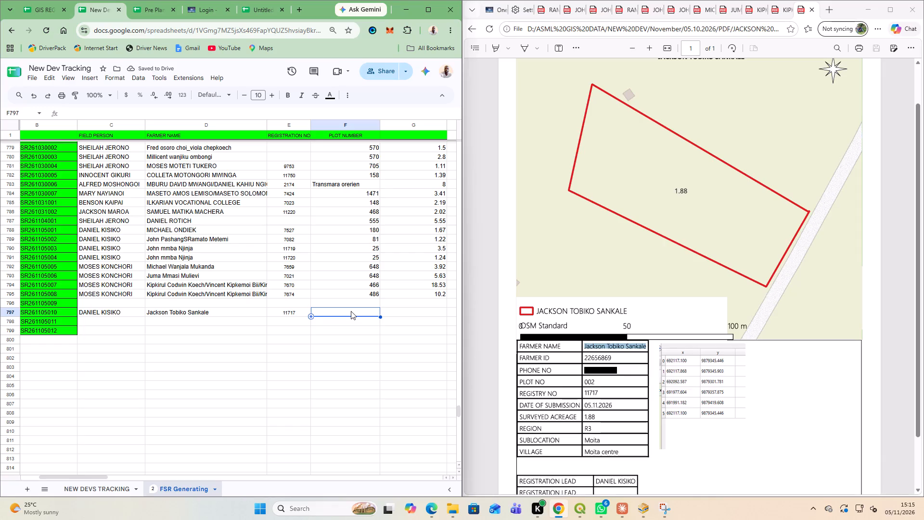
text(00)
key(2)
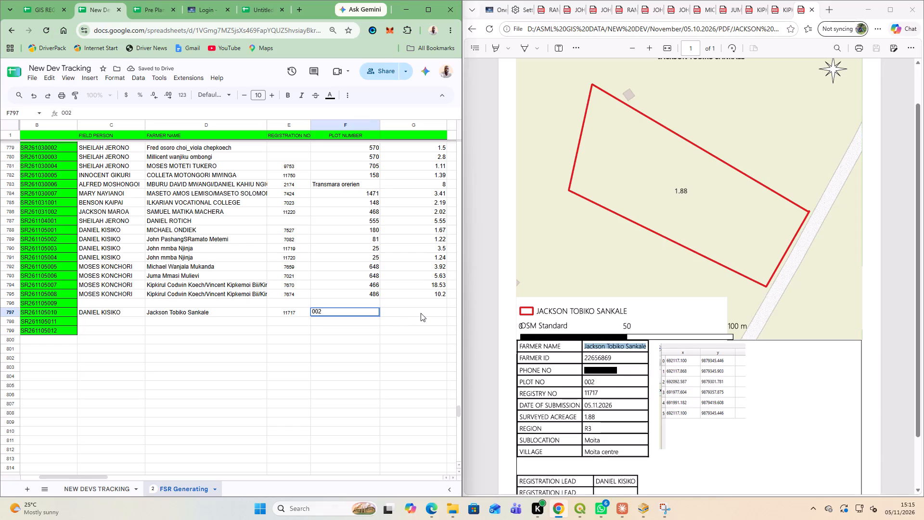
click(421, 313)
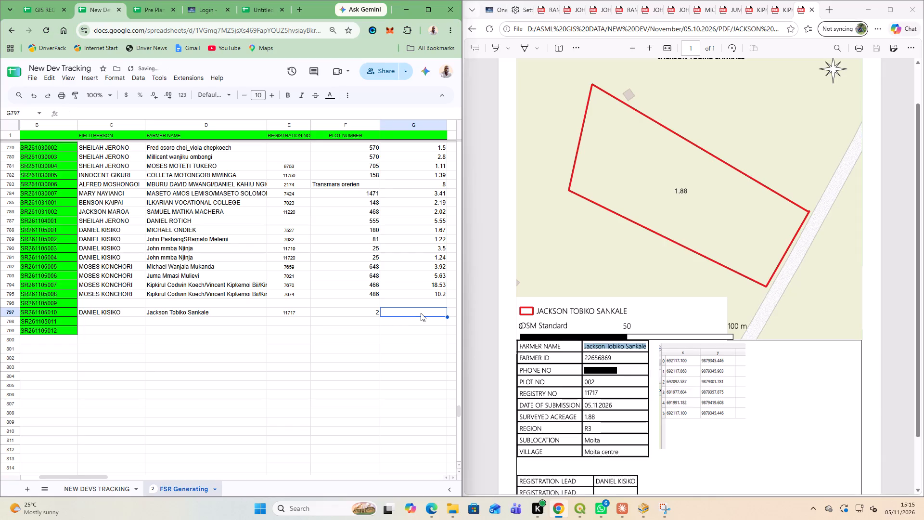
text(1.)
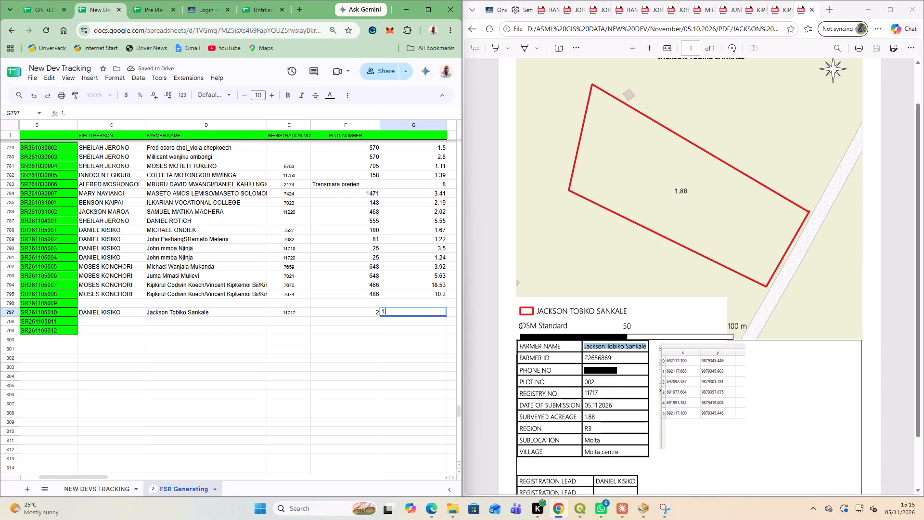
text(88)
click(419, 339)
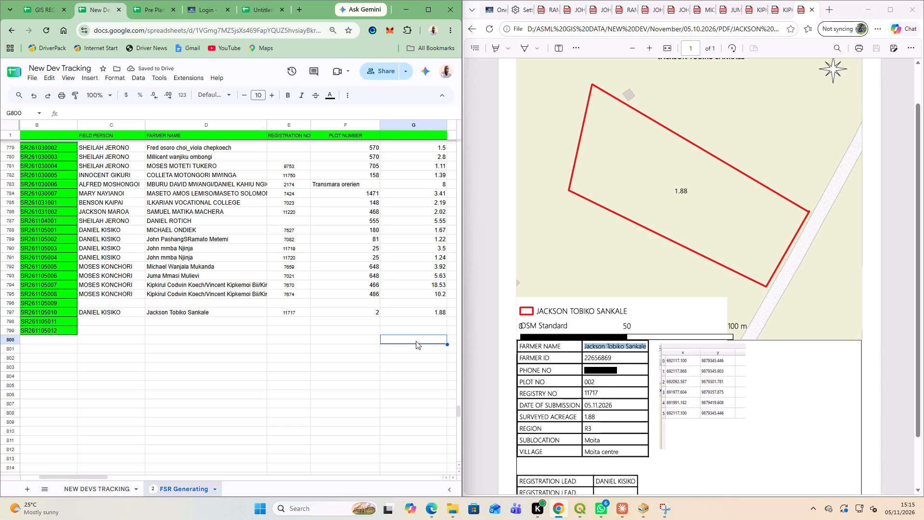
click(866, 10)
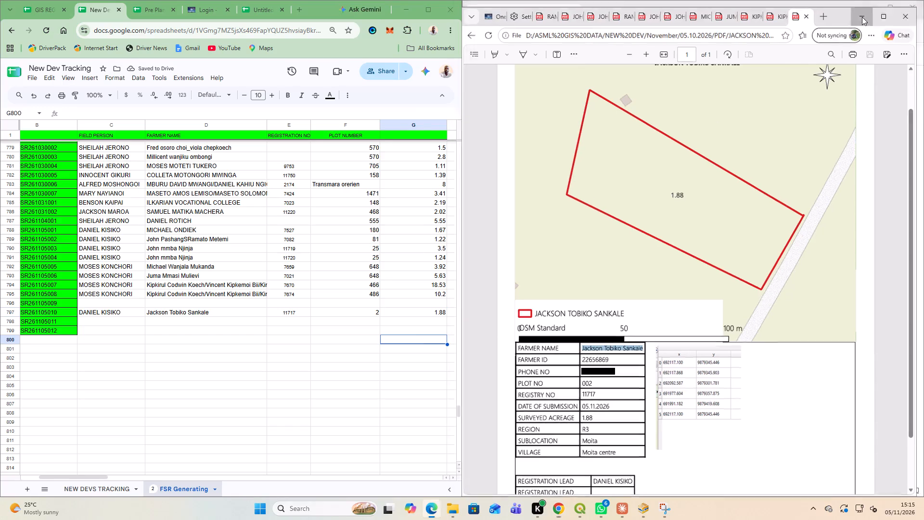
double_click(633, 102)
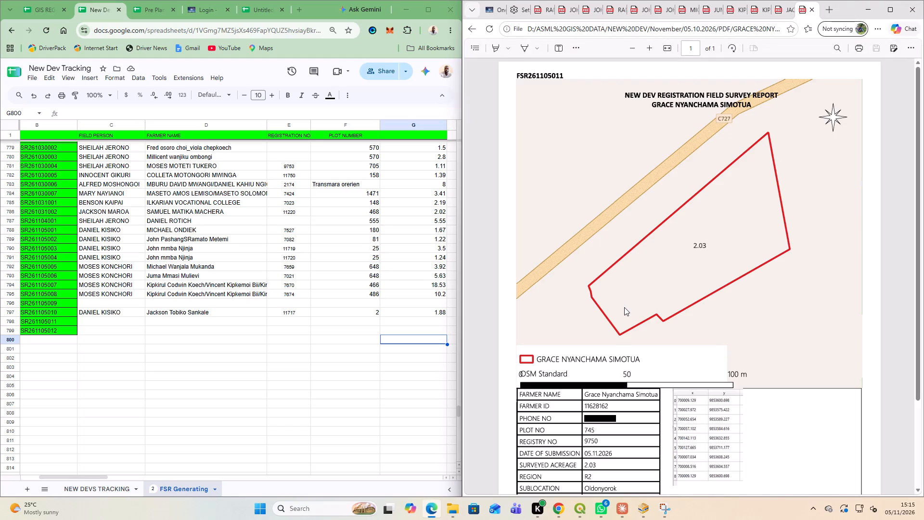
scroll(624, 307, down, 2)
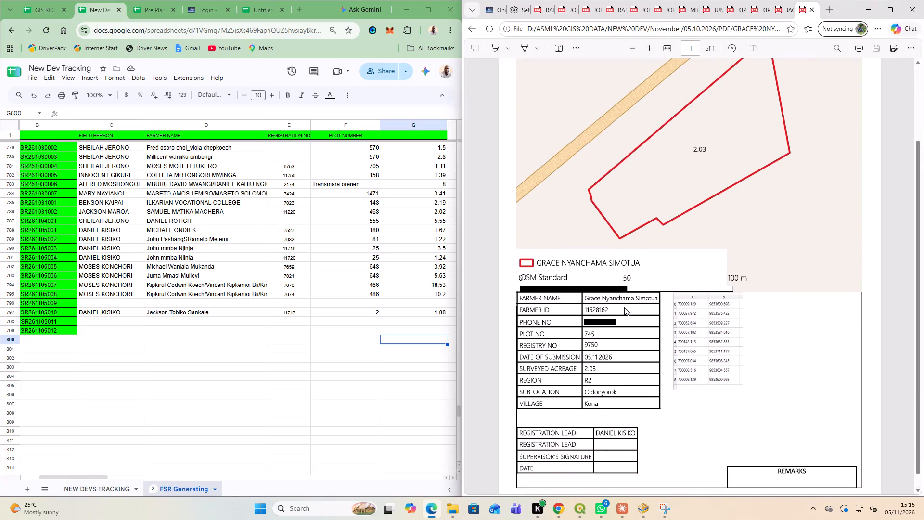
click(557, 507)
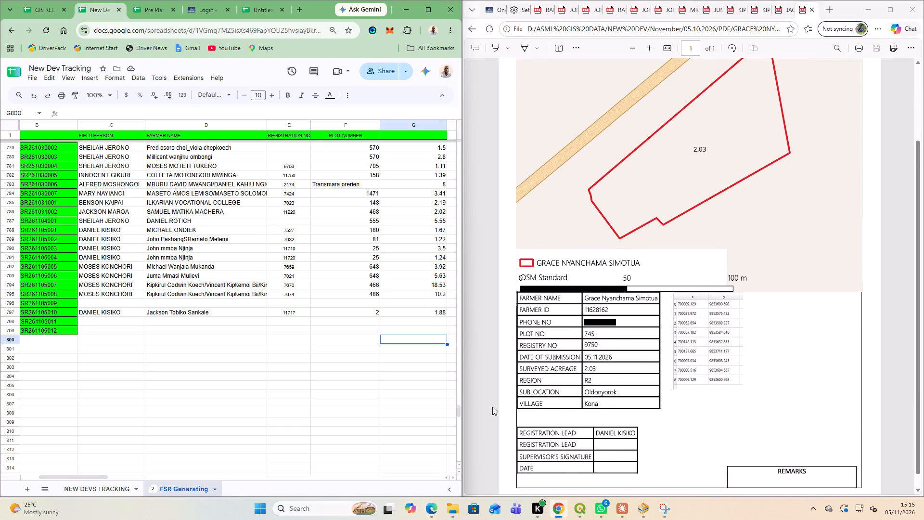
click(40, 9)
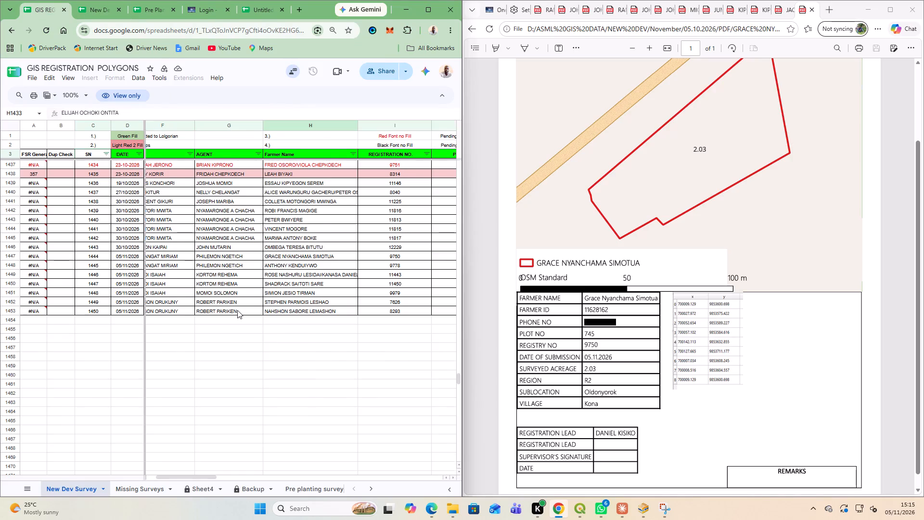
scroll(237, 310, up, 1)
drag(209, 478, 190, 477)
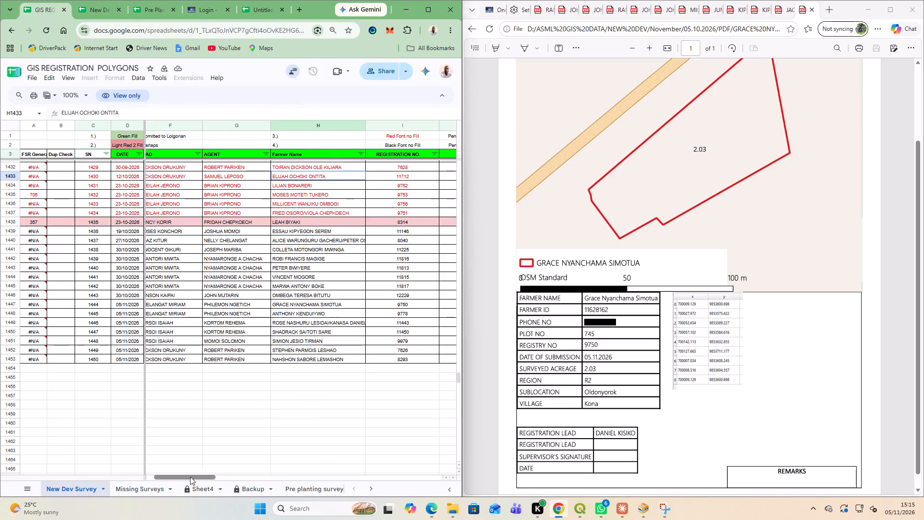
drag(190, 477, 180, 477)
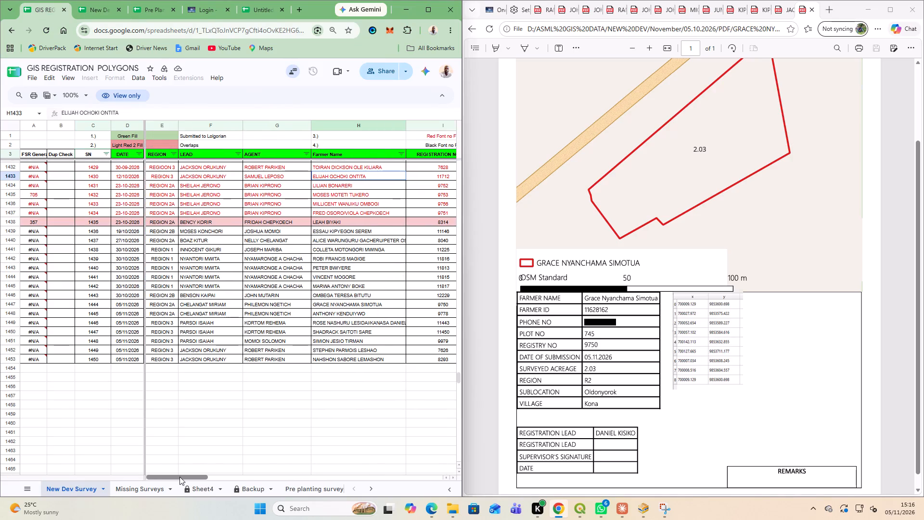
drag(180, 477, 181, 477)
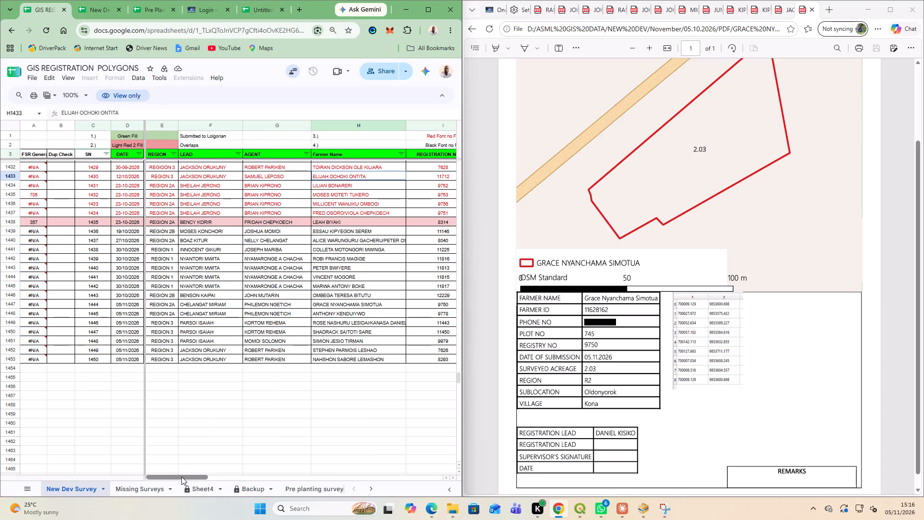
drag(181, 477, 186, 477)
drag(186, 477, 216, 479)
scroll(584, 389, down, 1)
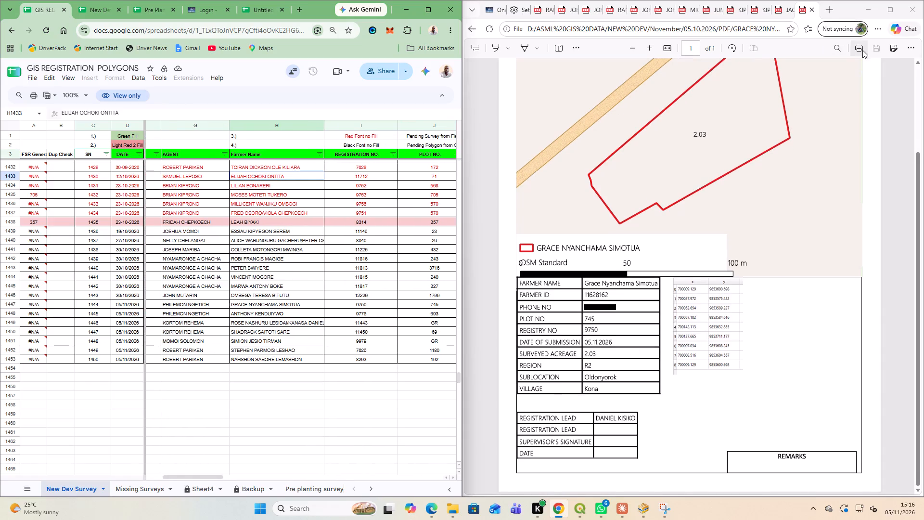
click(895, 52)
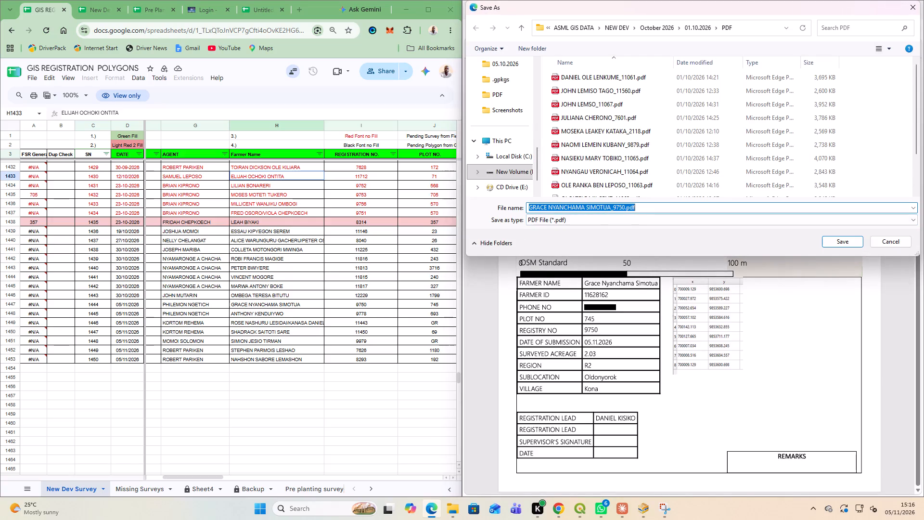
click(890, 238)
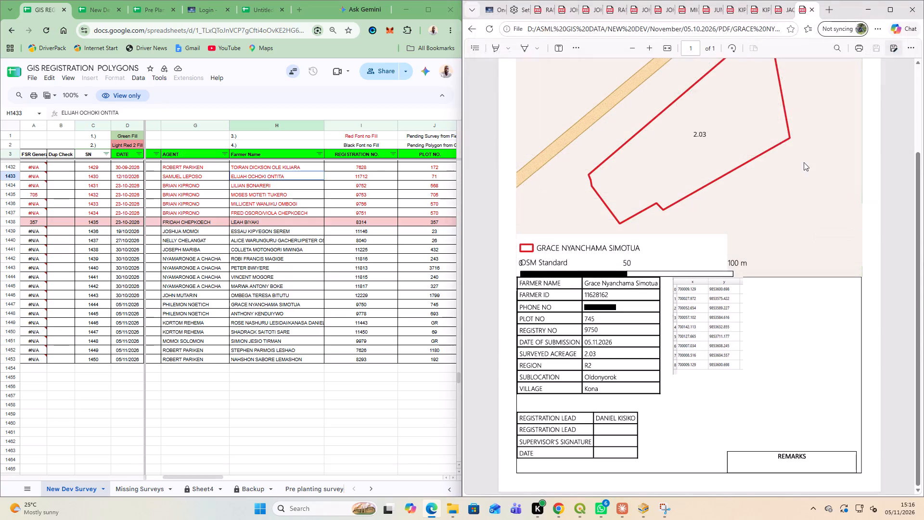
click(892, 14)
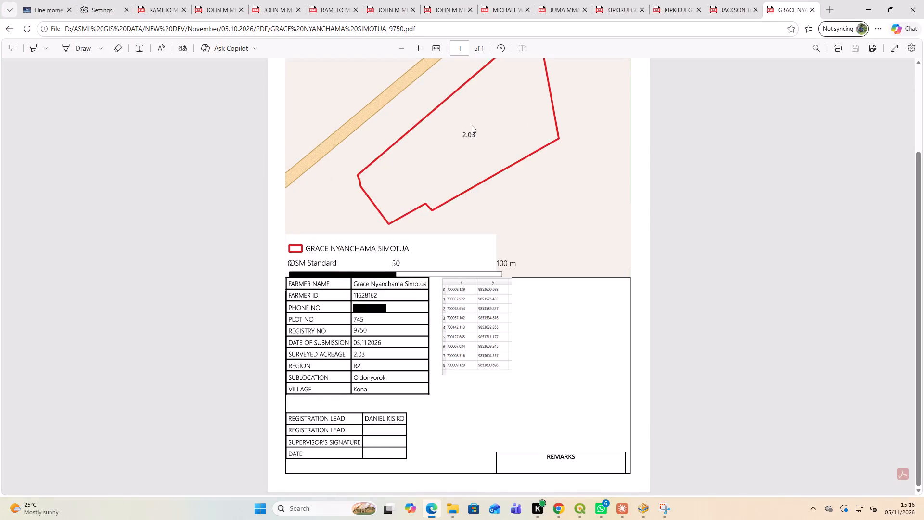
click(100, 49)
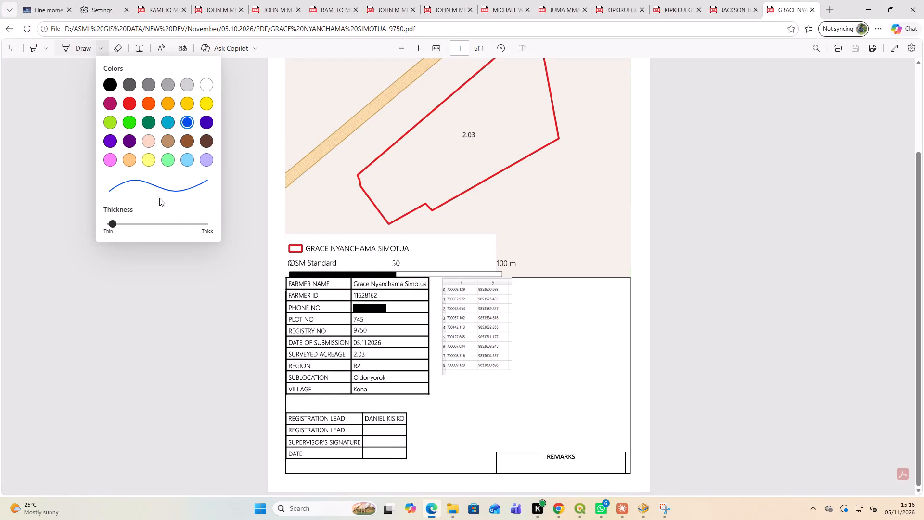
click(165, 224)
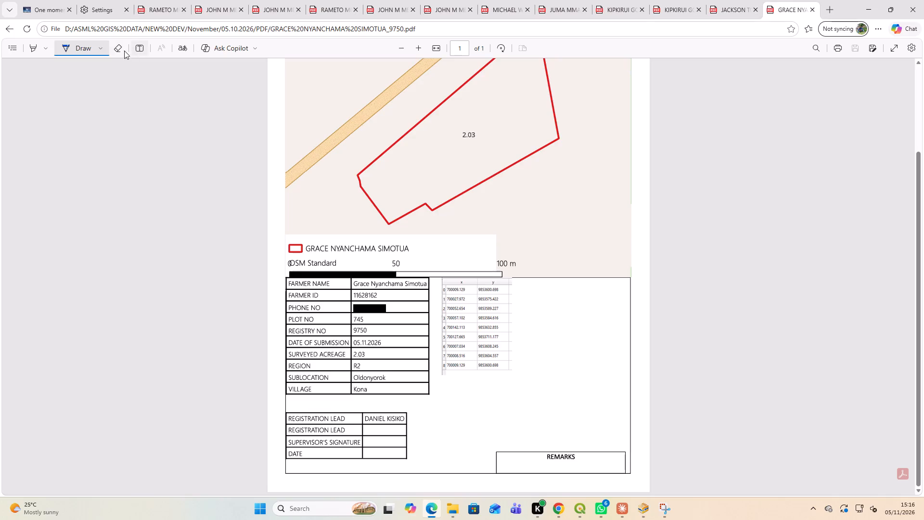
scroll(463, 326, down, 2)
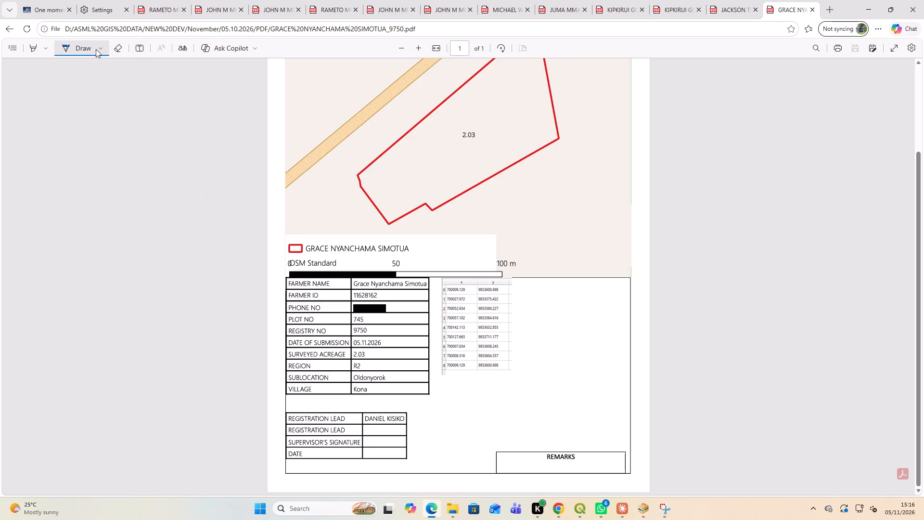
click(103, 44)
click(208, 84)
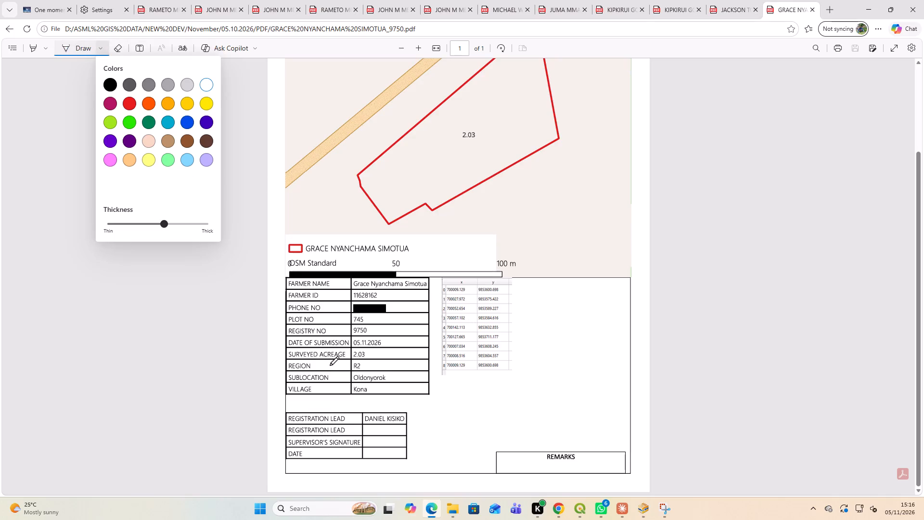
triple_click(375, 419)
double_click(380, 418)
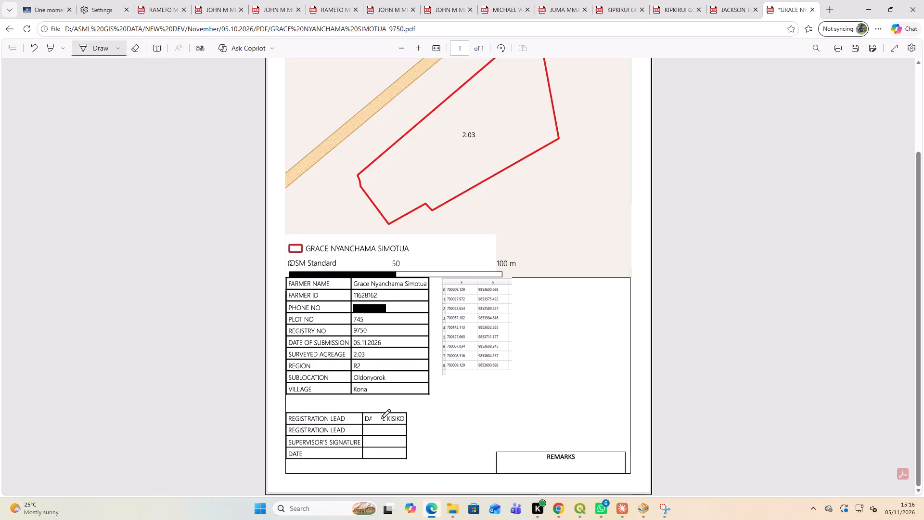
click(385, 418)
click(394, 419)
click(398, 419)
double_click(401, 418)
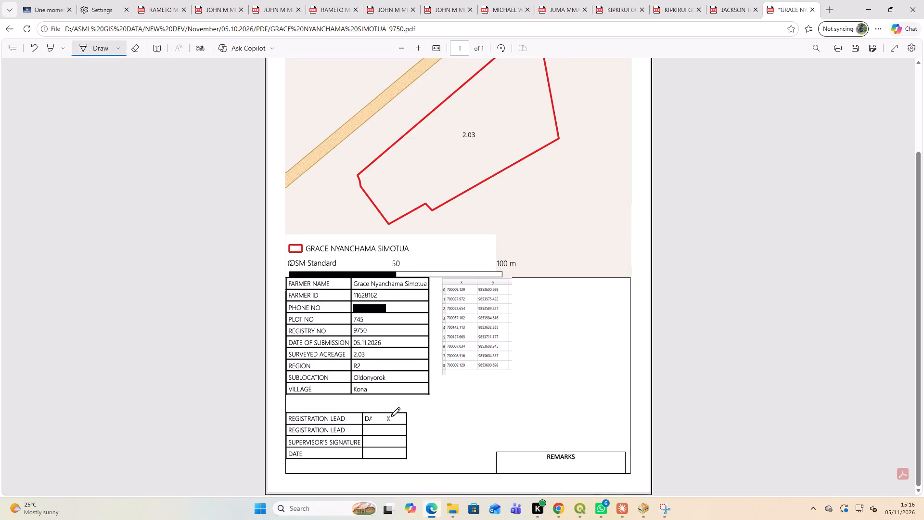
click(389, 416)
click(389, 419)
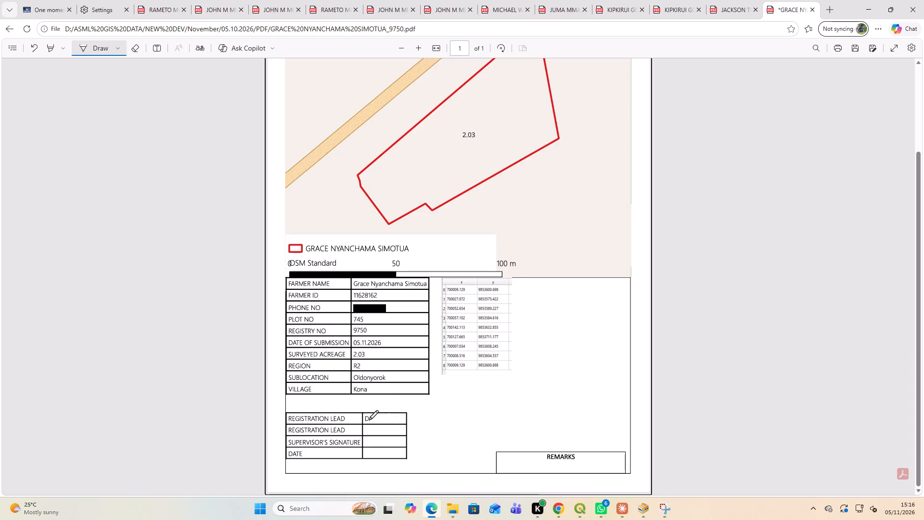
click(370, 419)
click(367, 419)
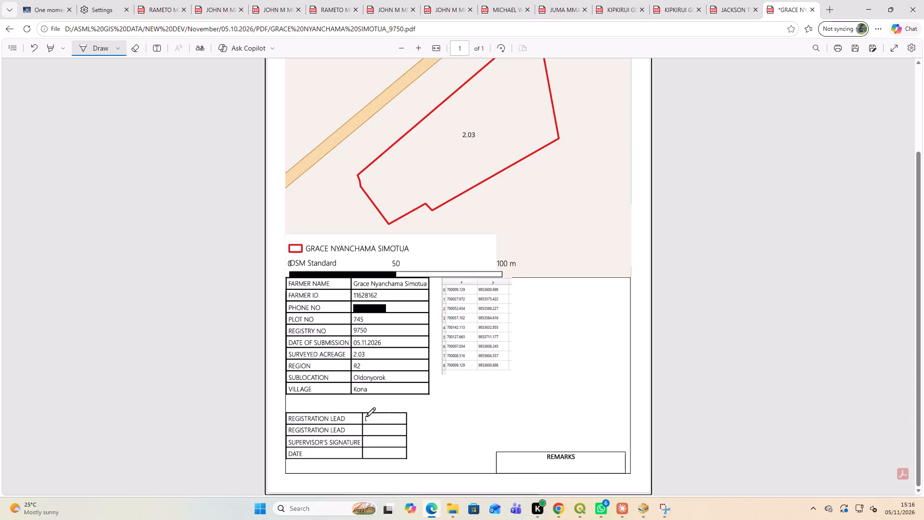
click(367, 416)
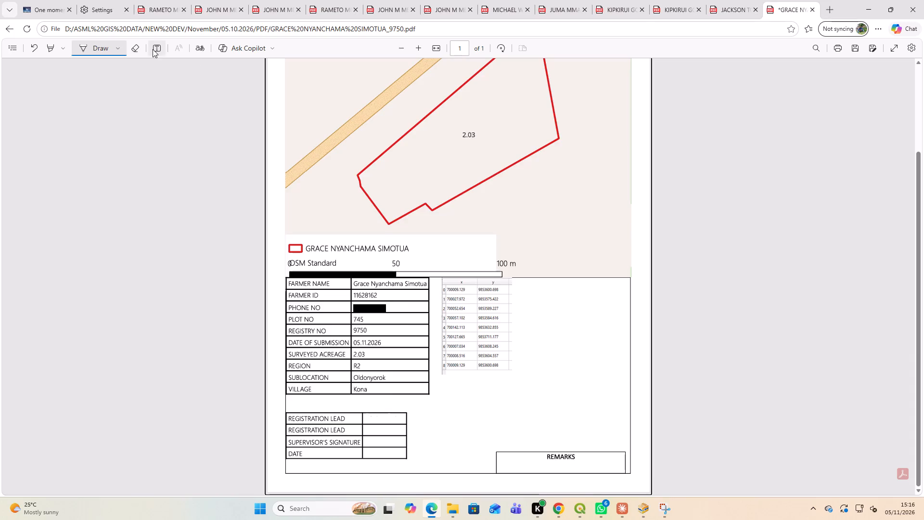
Add a text annotation with the correct registration lead's name, in capitals, in the blanked first Registration Lead cell.
click(153, 49)
click(370, 417)
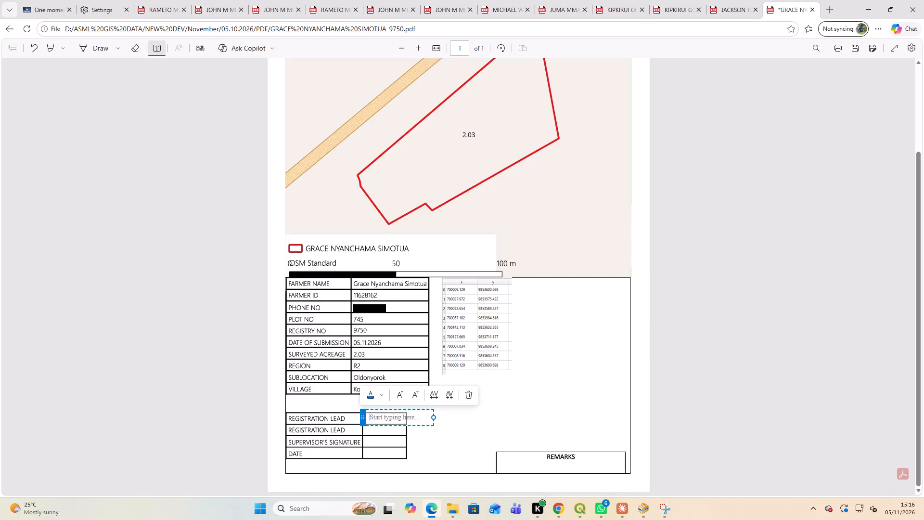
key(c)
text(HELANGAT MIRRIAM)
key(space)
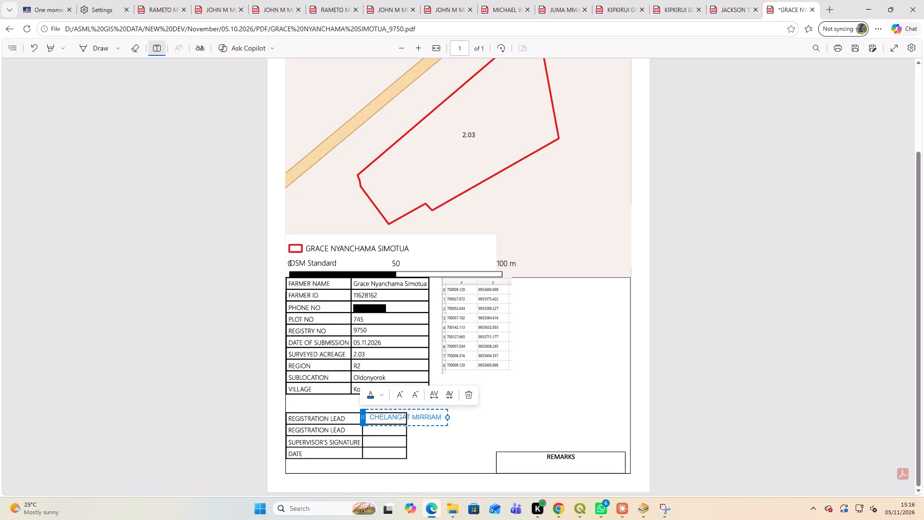
Make the added lead name black, shrink it to the smallest text size and position it inside the Registration Lead cell.
click(379, 397)
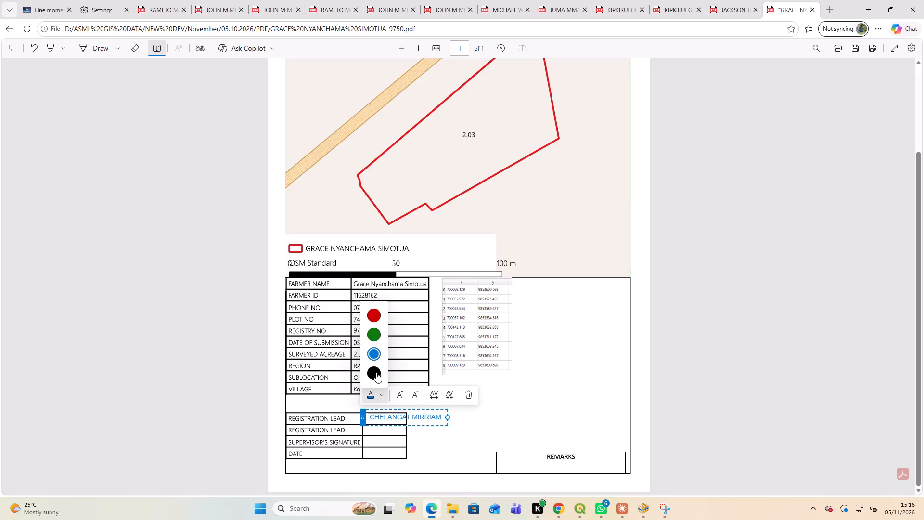
click(376, 372)
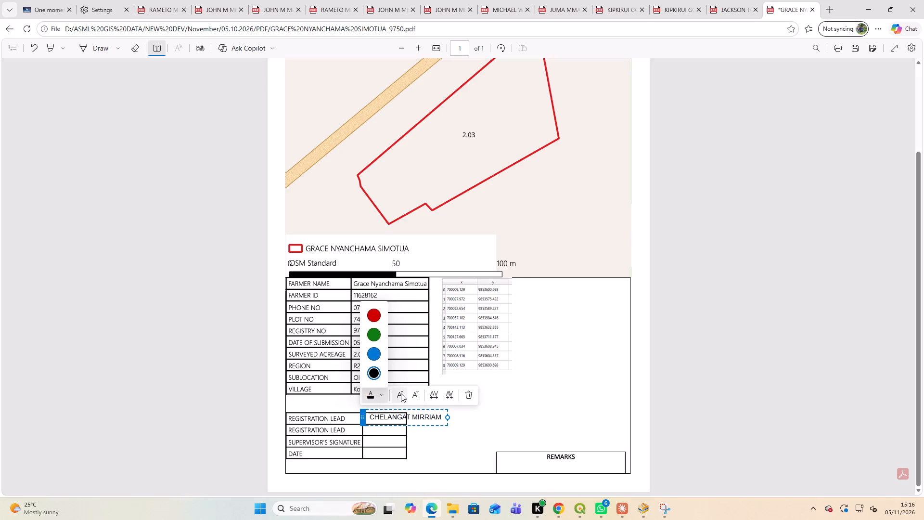
click(401, 393)
click(379, 395)
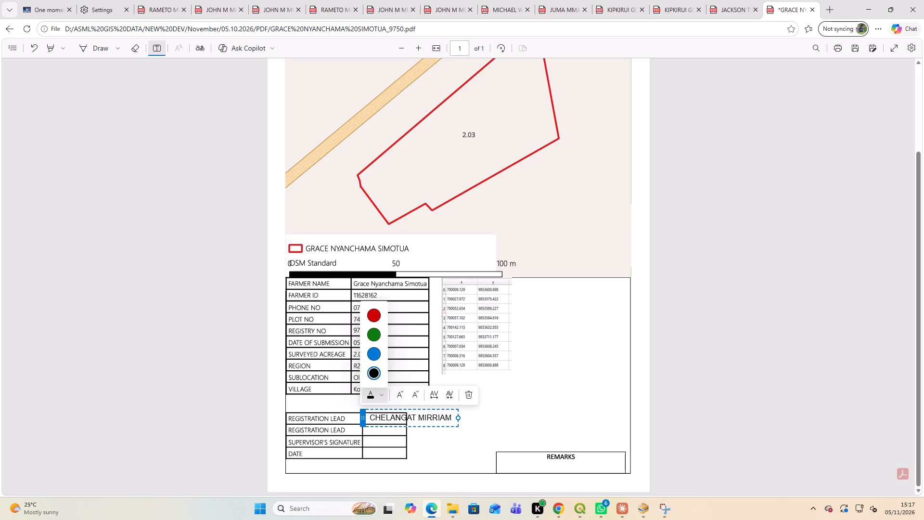
double_click(398, 393)
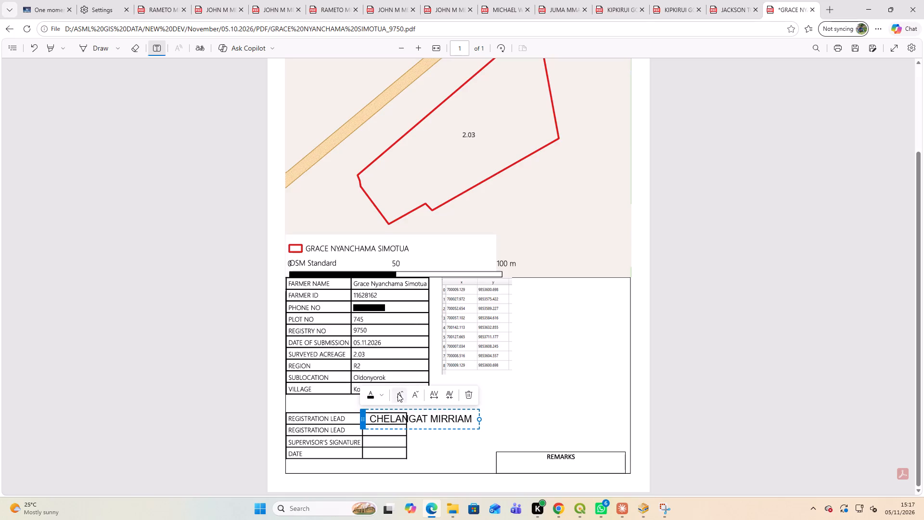
triple_click(411, 394)
triple_click(411, 394)
double_click(411, 394)
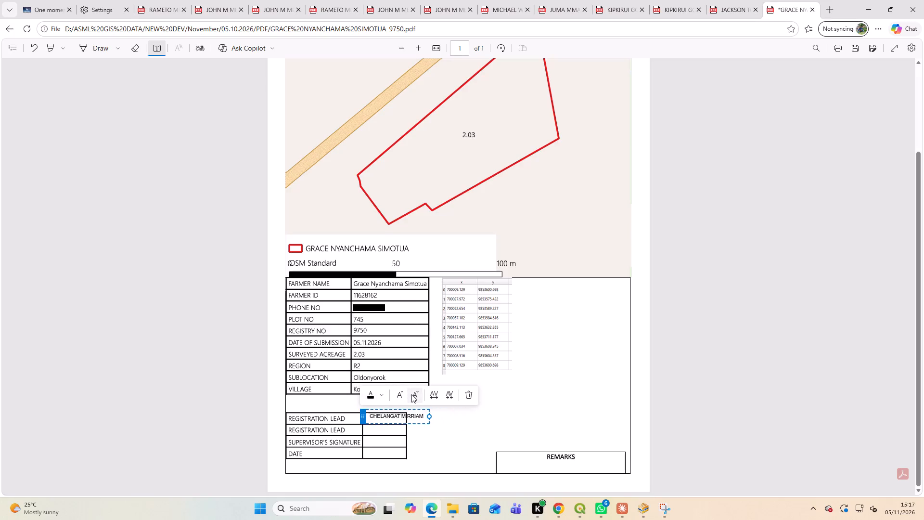
triple_click(411, 394)
click(411, 394)
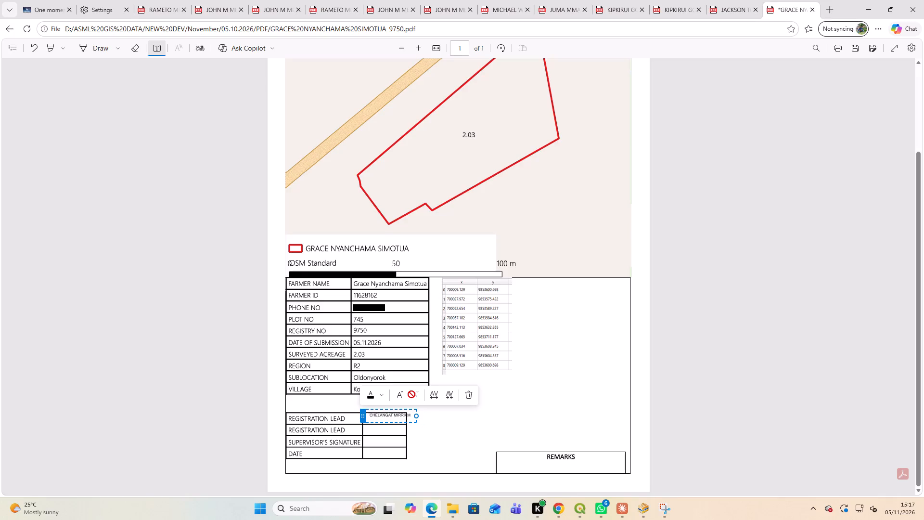
click(411, 394)
drag(363, 418, 358, 420)
click(441, 424)
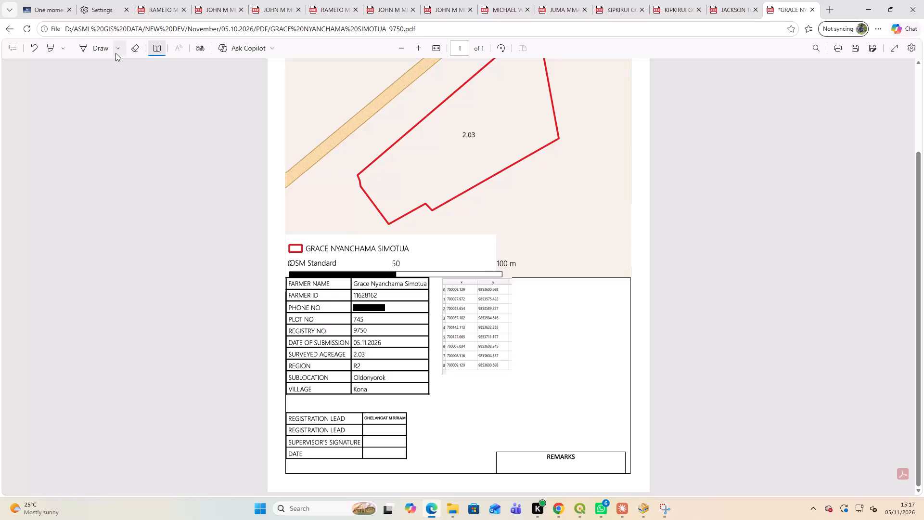
Preview the edited report's full page for printing and output it in portrait with Save as PDF.
click(834, 50)
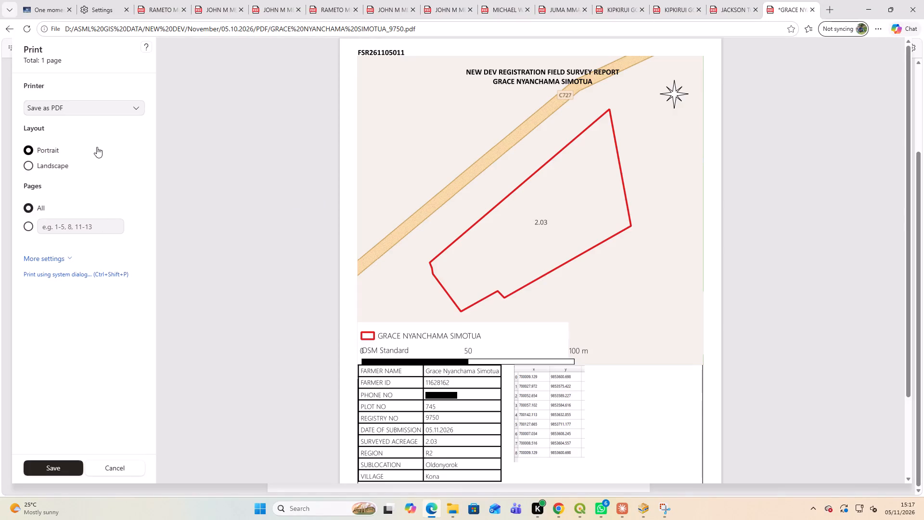
scroll(510, 392, down, 4)
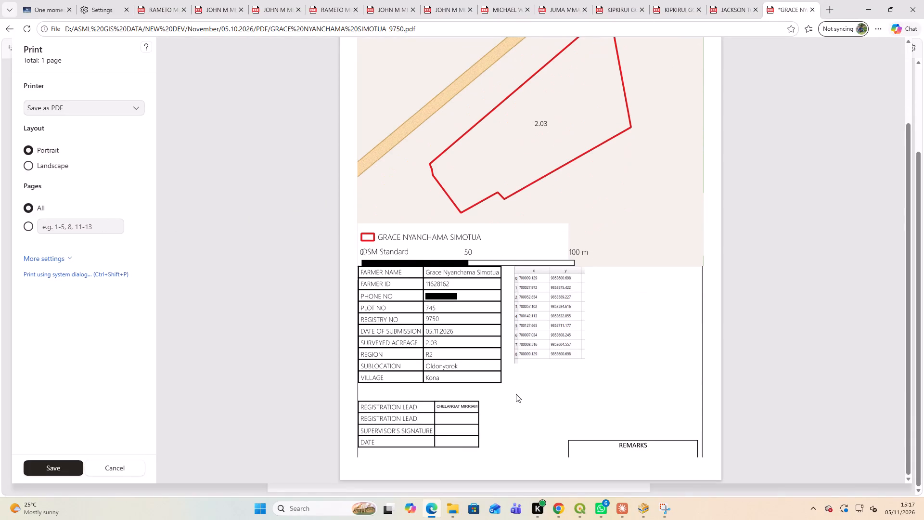
scroll(516, 394, down, 2)
scroll(516, 394, up, 6)
scroll(498, 346, up, 4)
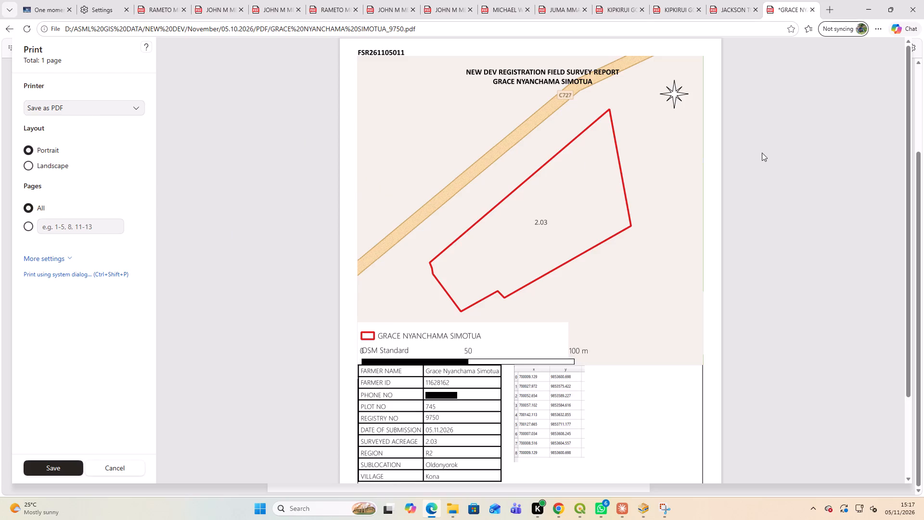
scroll(616, 226, down, 4)
click(62, 469)
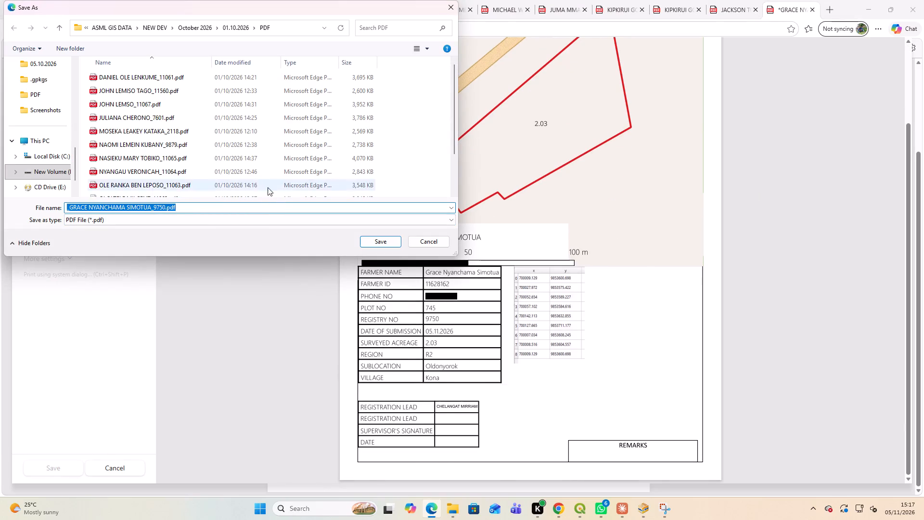
Set the PDF's save location to the November folder under ASML GIS DATA, NEW DEV.
scroll(240, 173, down, 4)
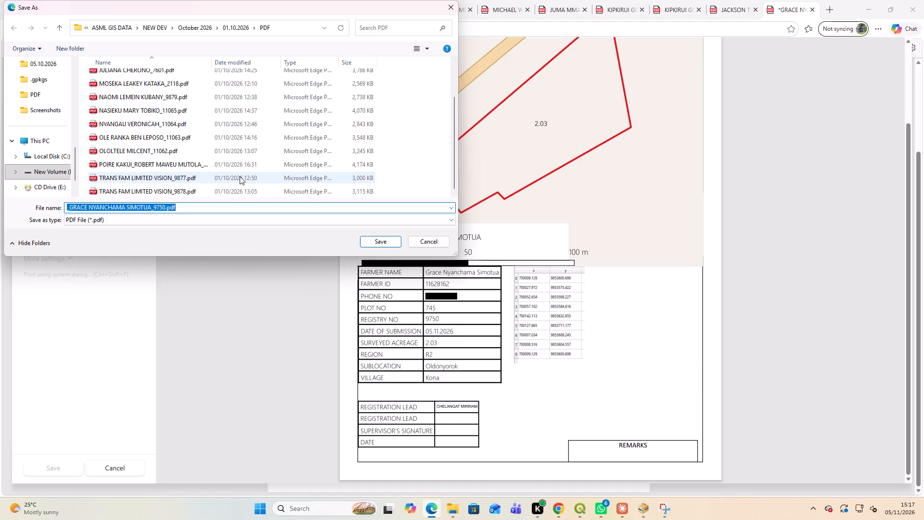
scroll(240, 176, up, 4)
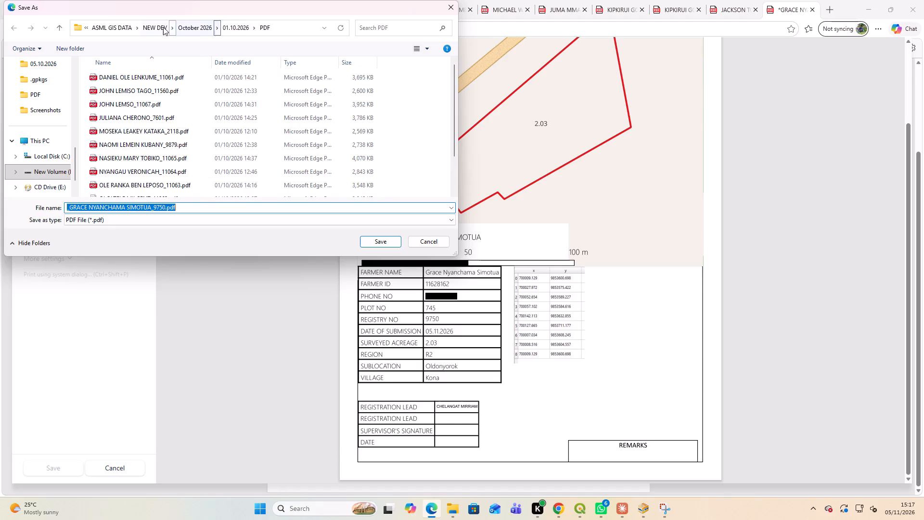
click(197, 28)
click(170, 26)
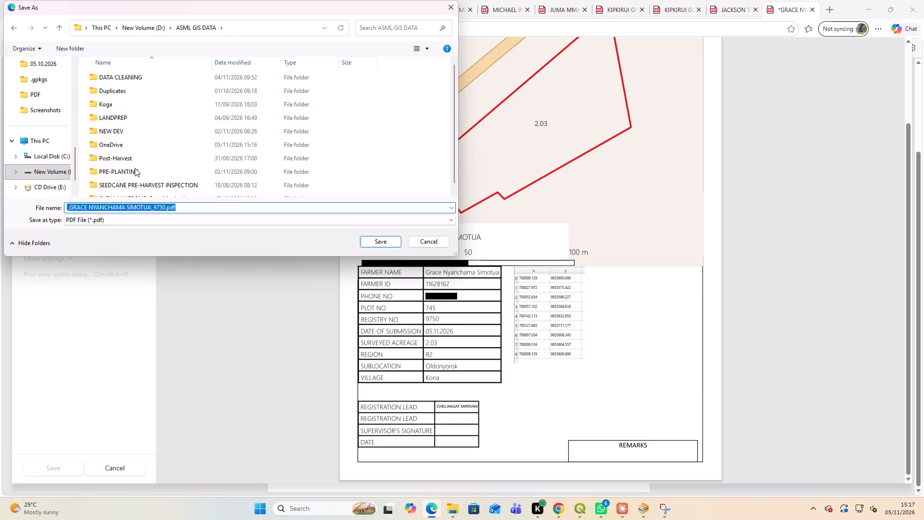
scroll(135, 168, down, 4)
scroll(143, 178, up, 3)
scroll(143, 178, down, 4)
double_click(132, 129)
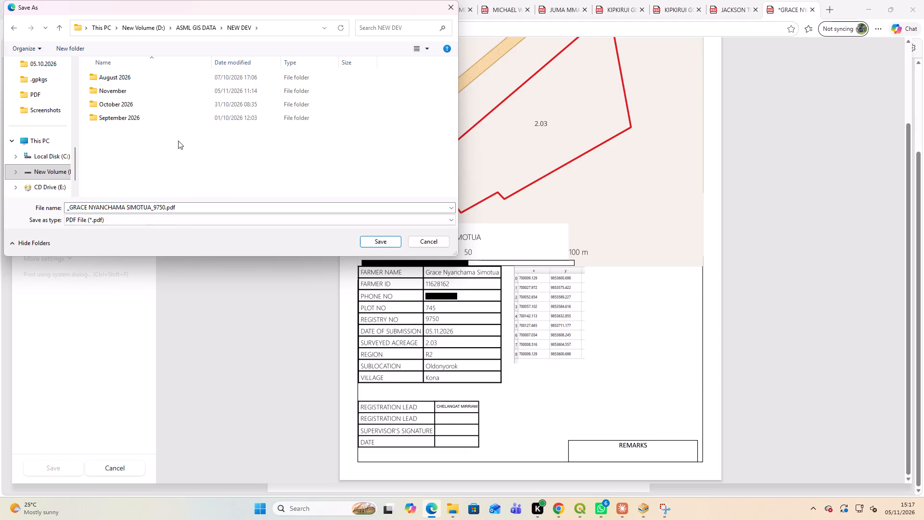
double_click(140, 92)
Create a new folder named Validations inside the November folder.
right_click(209, 175)
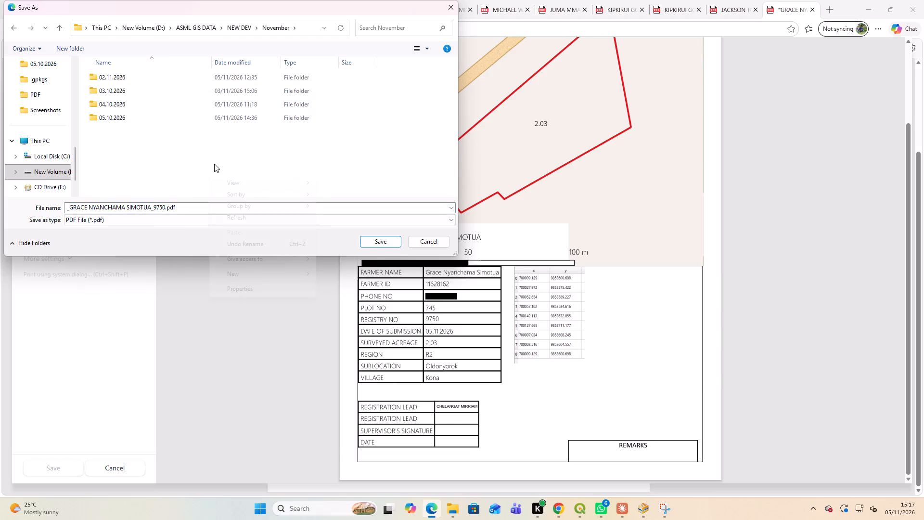
click(247, 268)
click(355, 278)
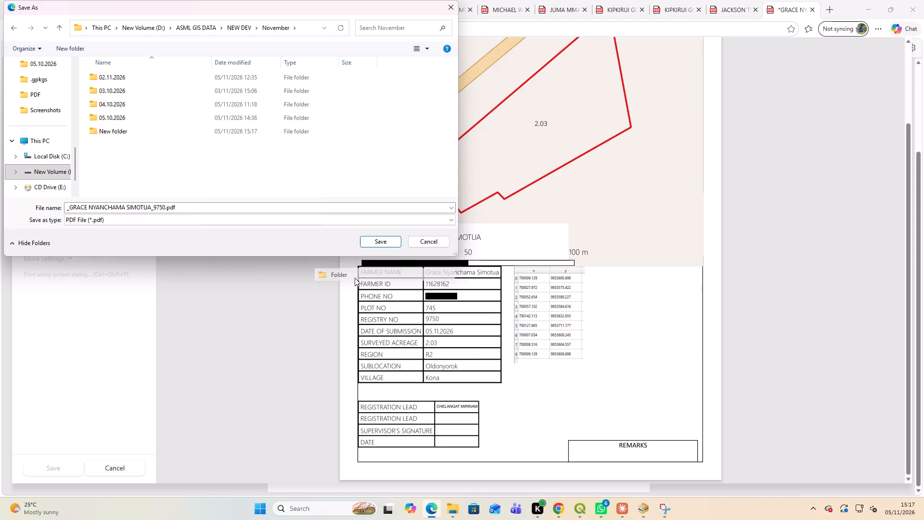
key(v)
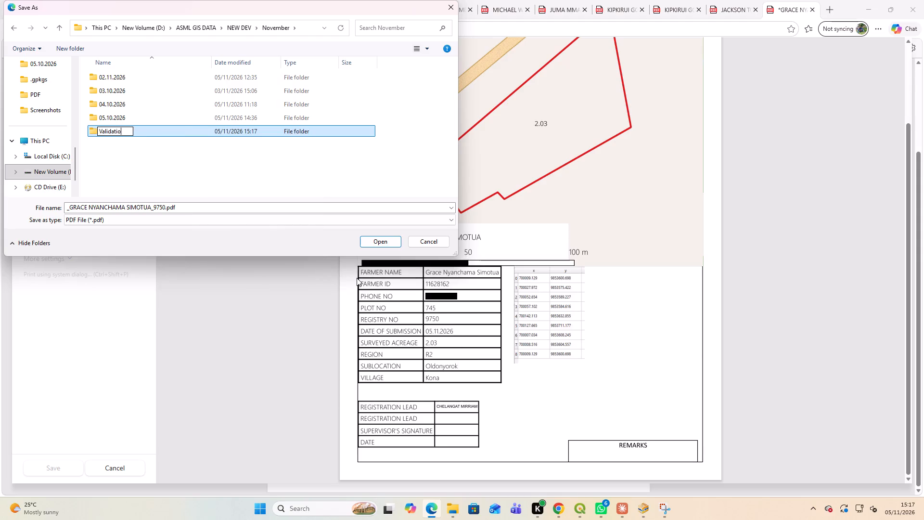
key(BackSpace)
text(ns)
click(184, 149)
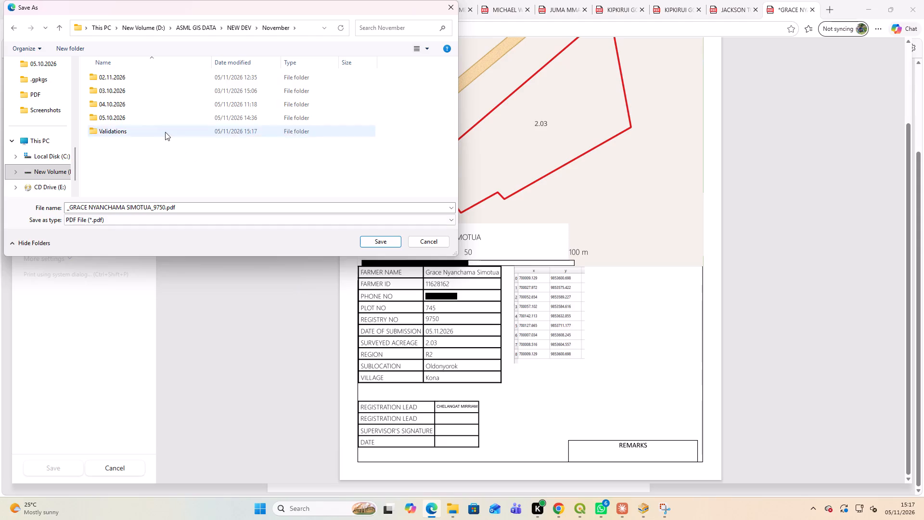
Save the edited report PDF into the Validations folder under its suggested file name.
double_click(165, 132)
click(374, 239)
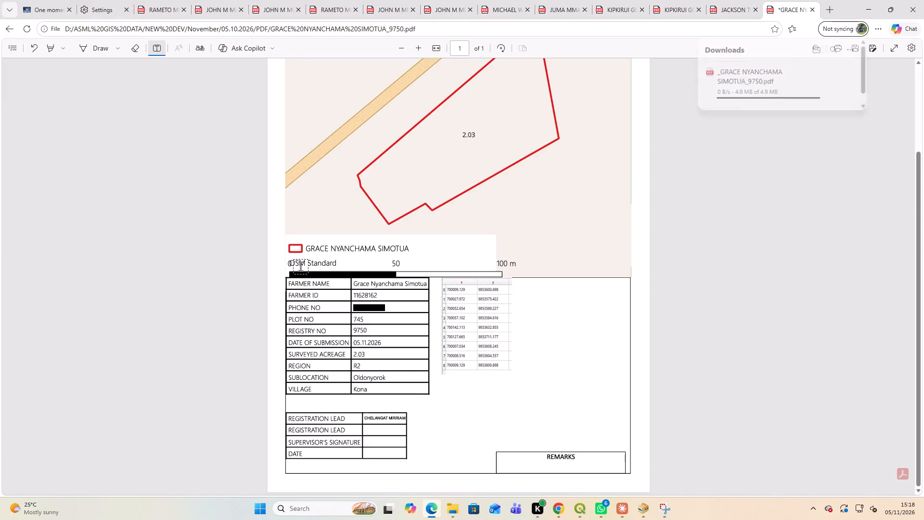
Show the saved PDF in File Explorer and rename it by removing the leading underscore from its file name.
click(832, 82)
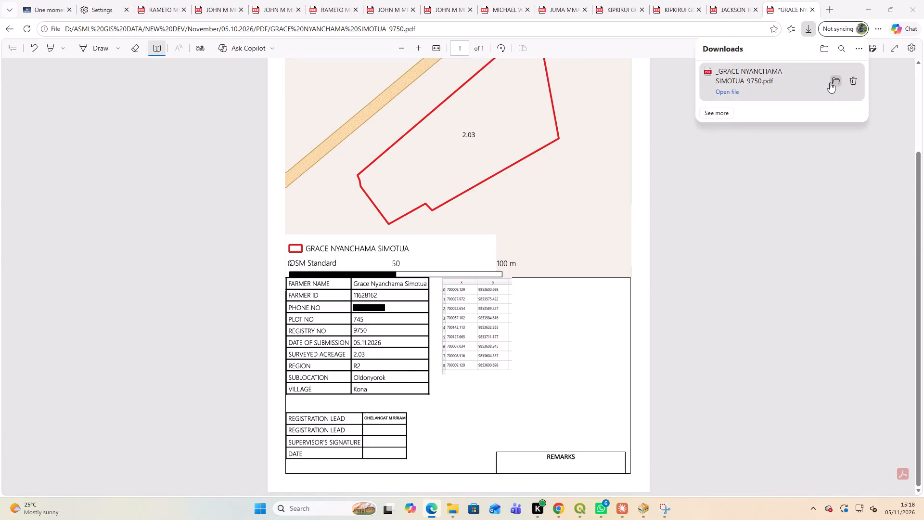
right_click(484, 181)
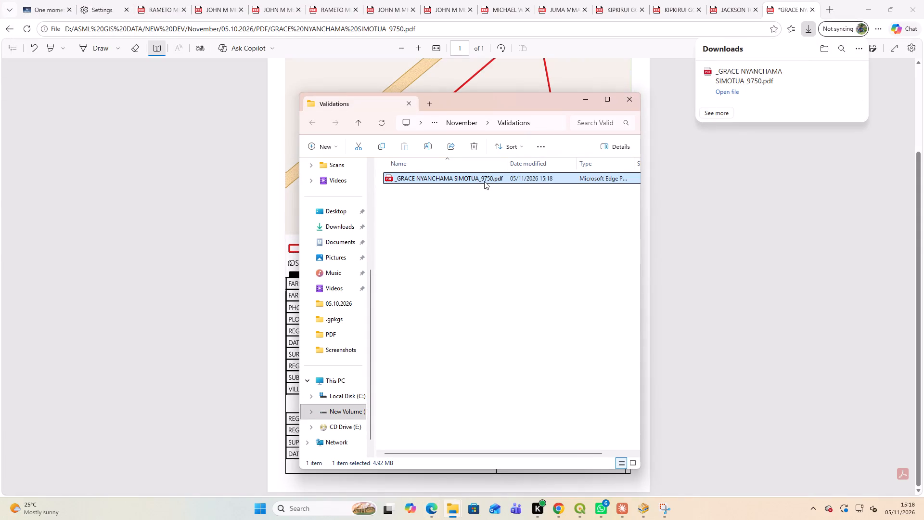
click(569, 204)
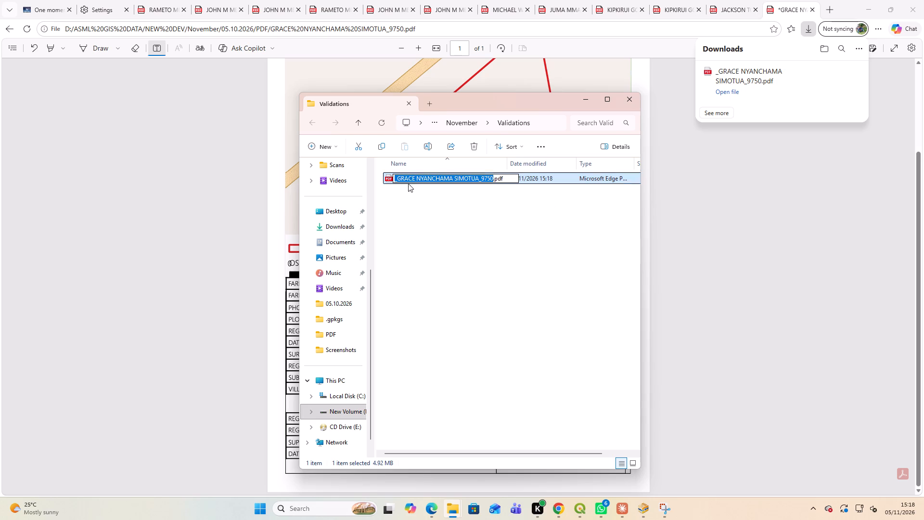
click(398, 181)
key(BackSpace)
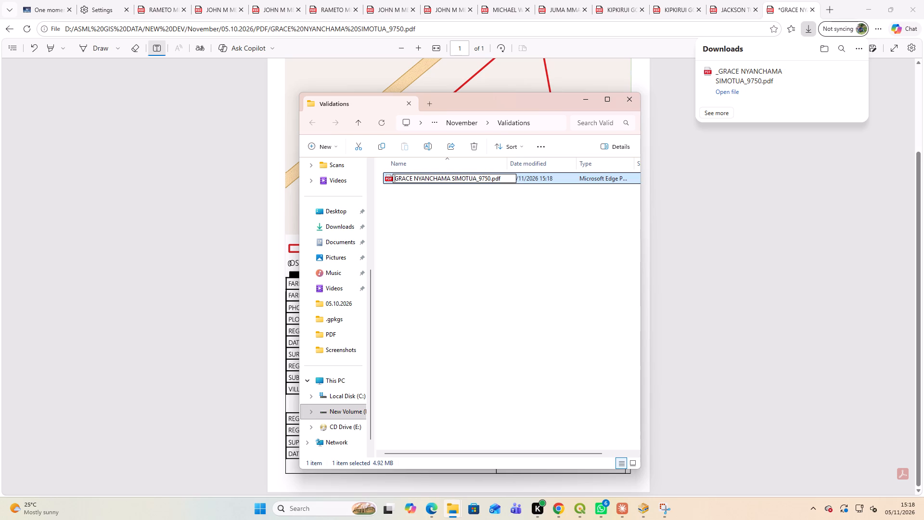
click(492, 211)
click(484, 178)
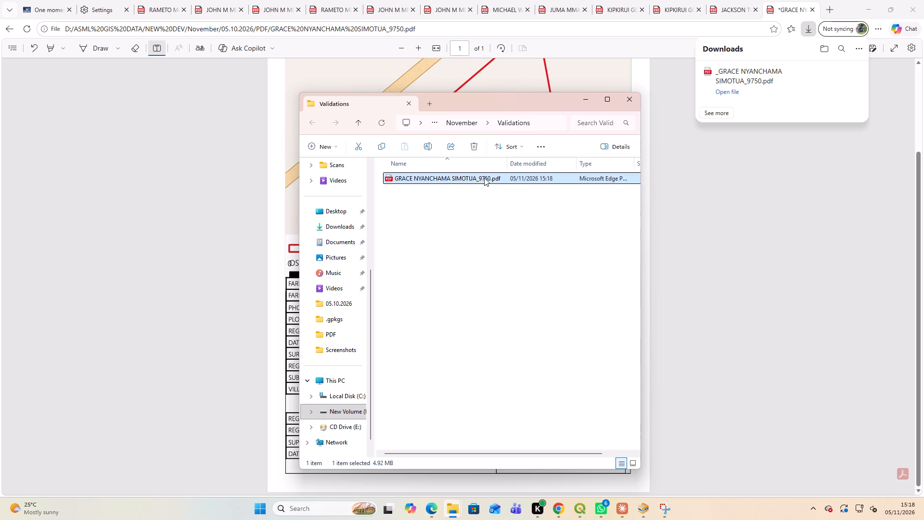
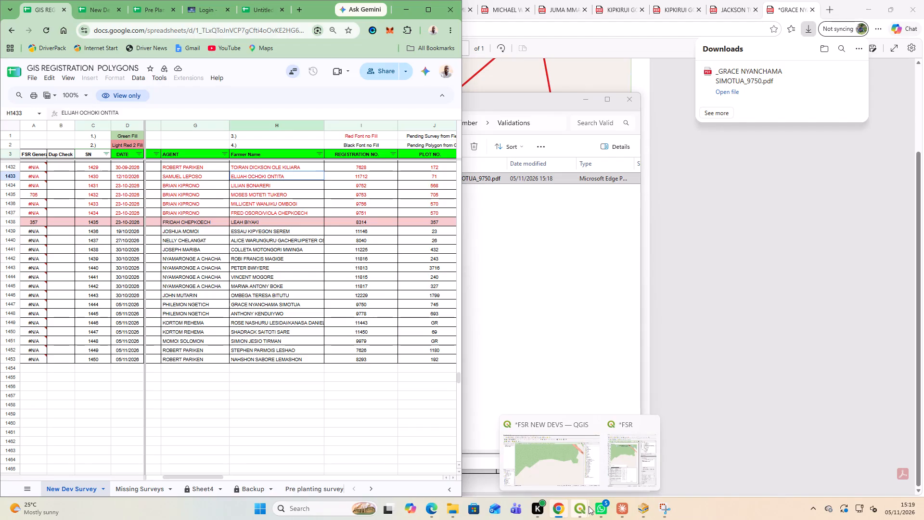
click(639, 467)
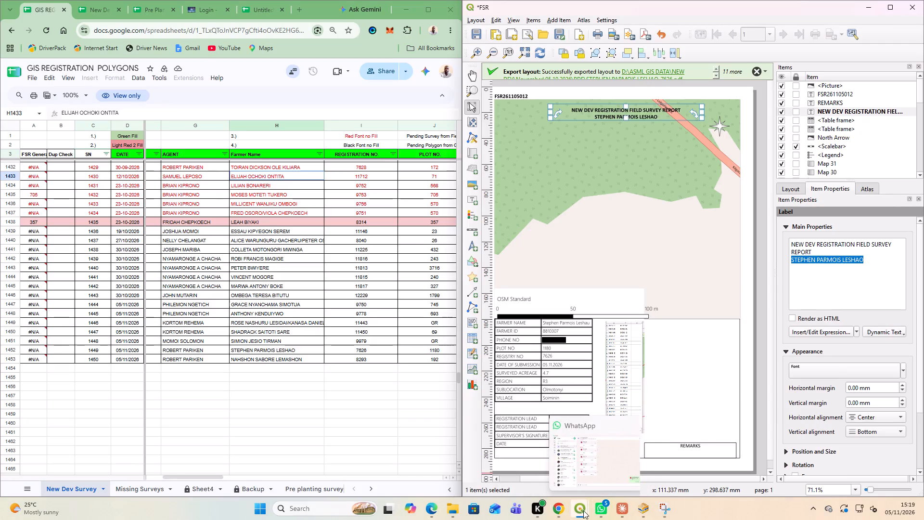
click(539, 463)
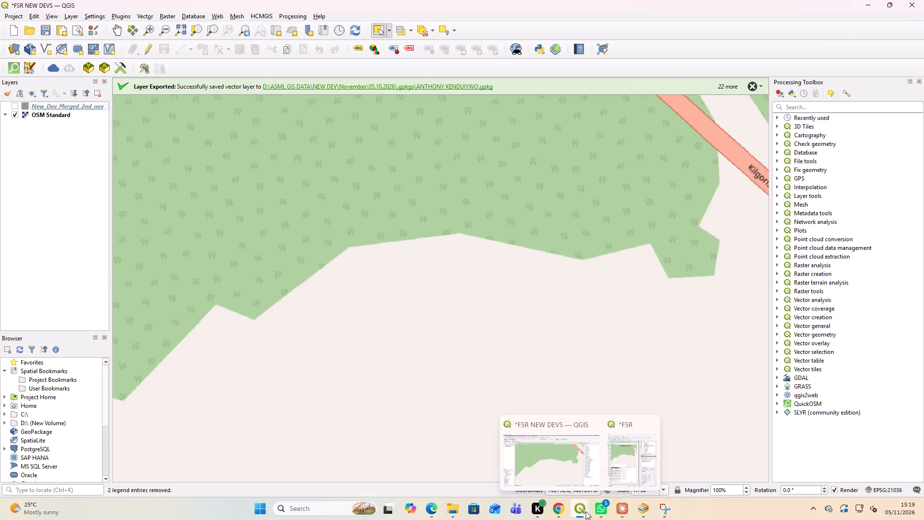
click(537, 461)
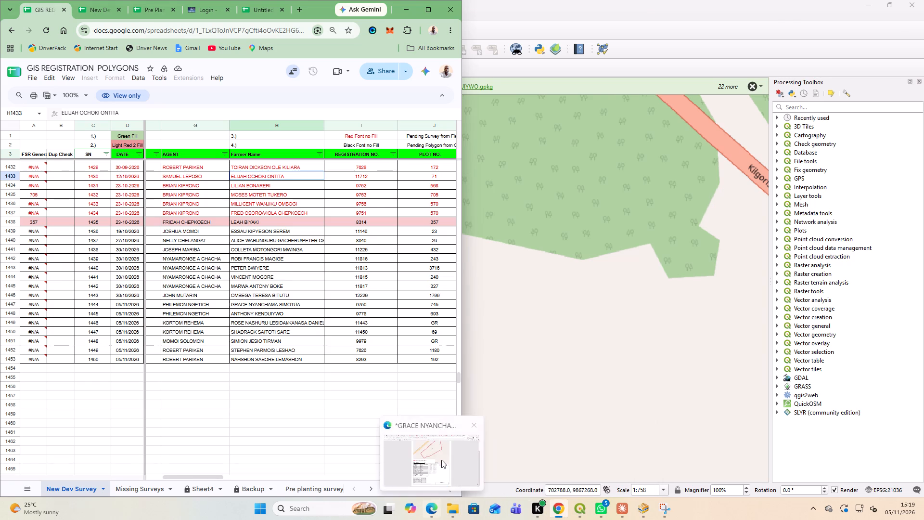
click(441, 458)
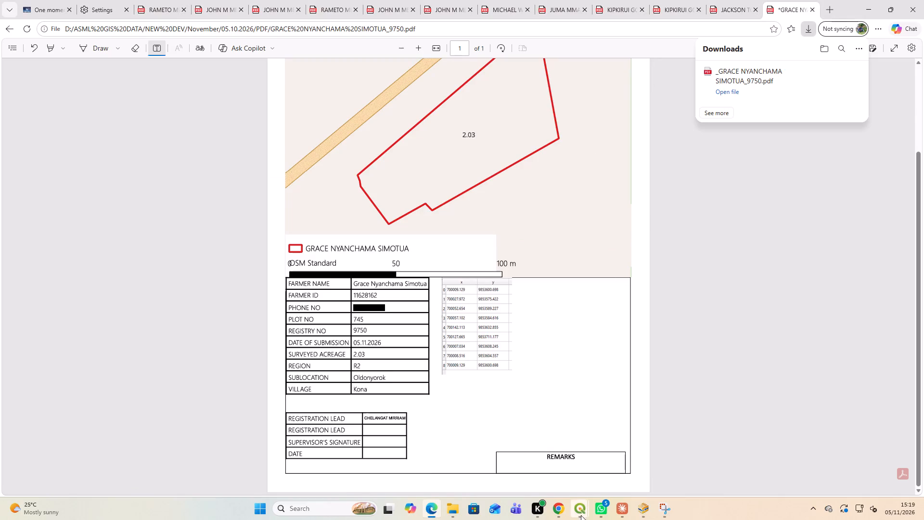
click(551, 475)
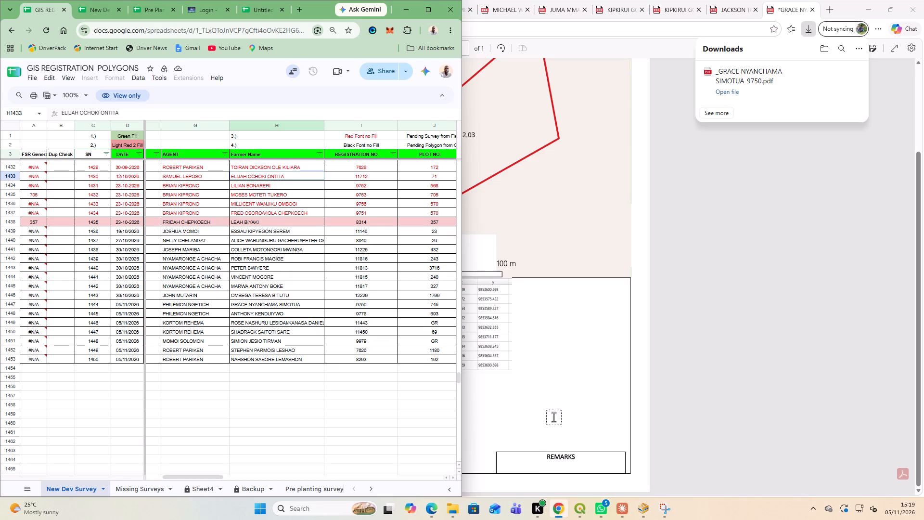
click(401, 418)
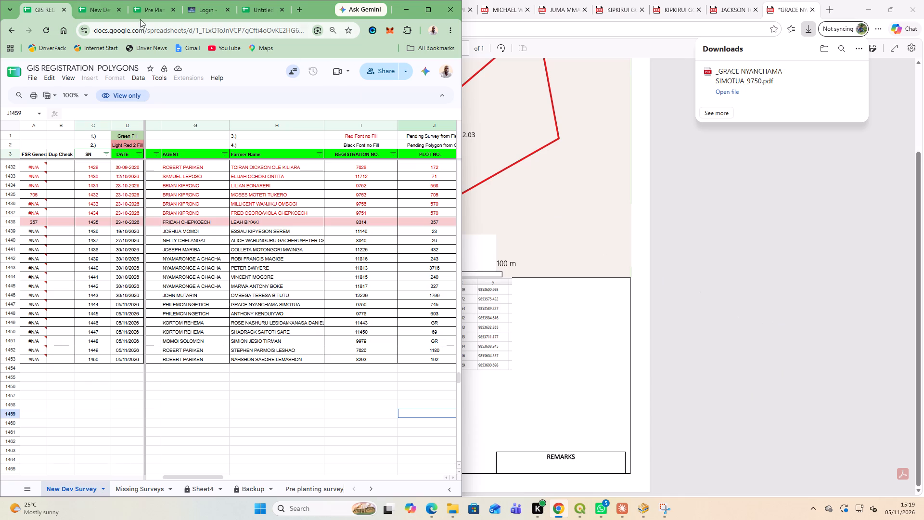
Bring up the New Dev Tracking sheet and open the original 9750 report from the 05.10.2026 PDF folder beside it.
click(96, 10)
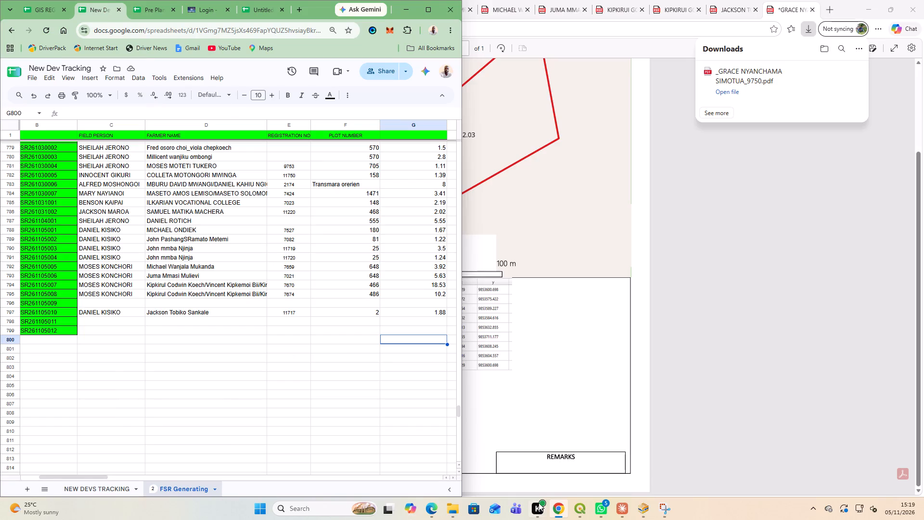
click(427, 512)
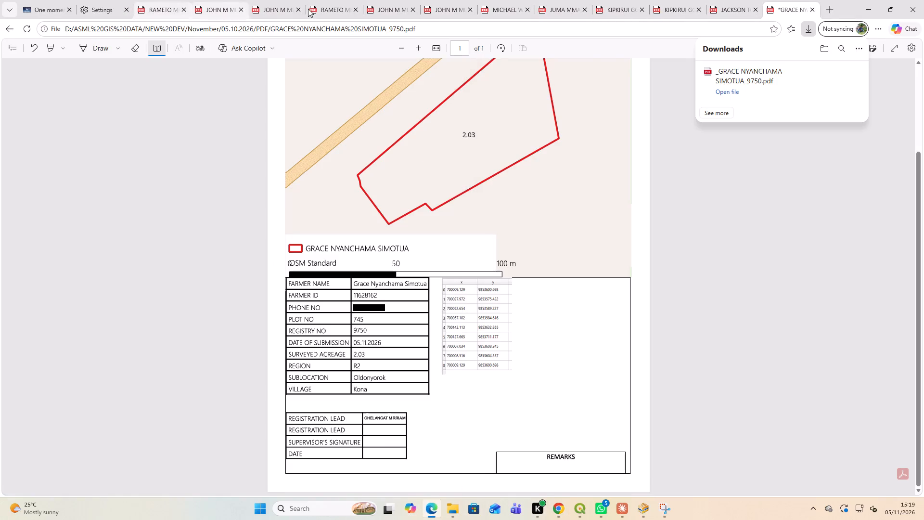
click(874, 9)
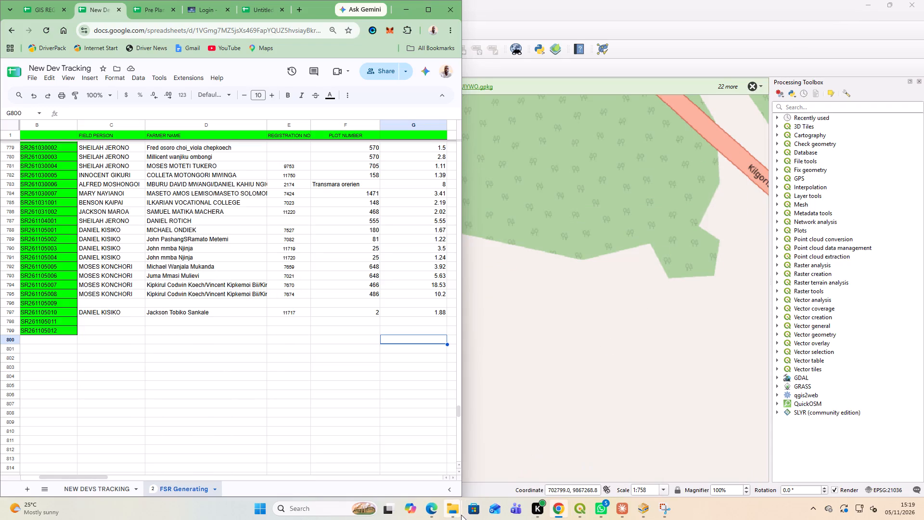
click(451, 474)
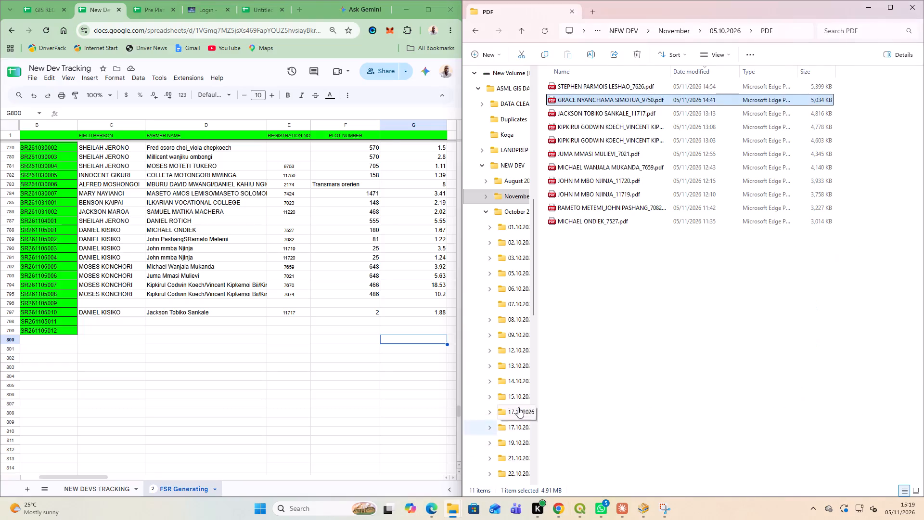
click(642, 316)
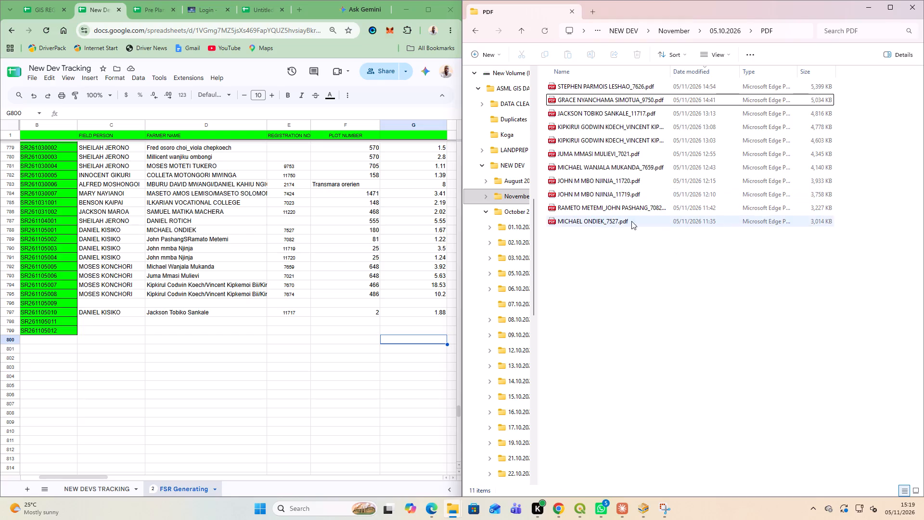
double_click(616, 101)
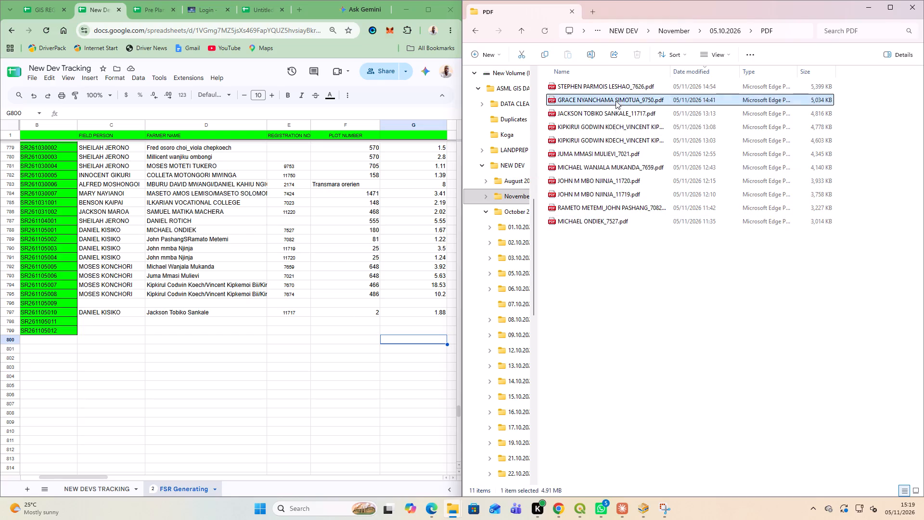
double_click(845, 4)
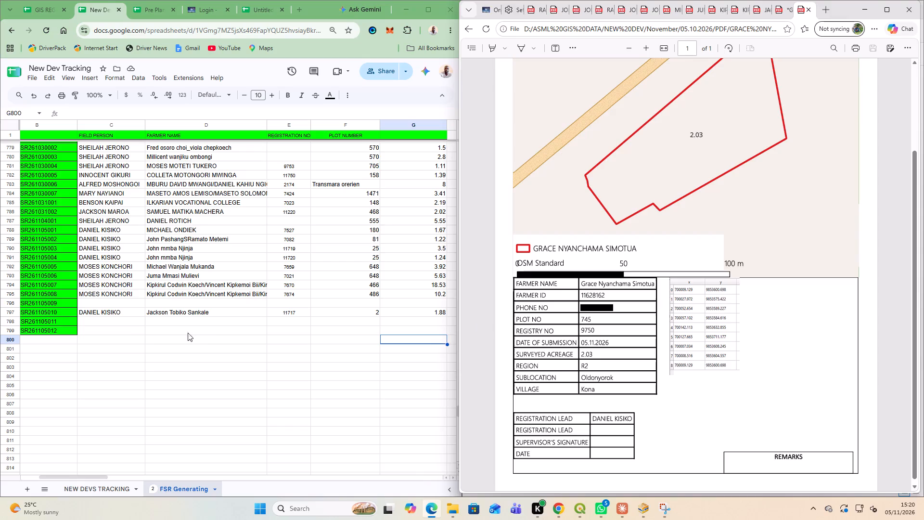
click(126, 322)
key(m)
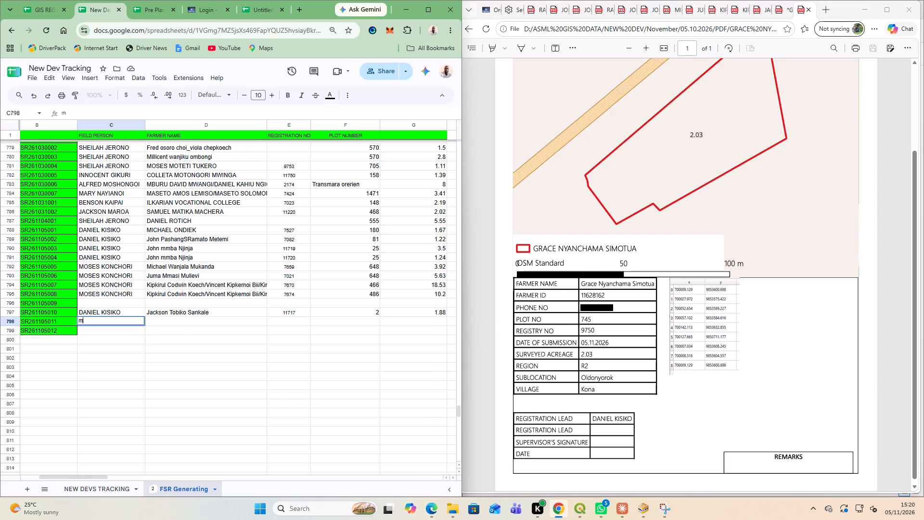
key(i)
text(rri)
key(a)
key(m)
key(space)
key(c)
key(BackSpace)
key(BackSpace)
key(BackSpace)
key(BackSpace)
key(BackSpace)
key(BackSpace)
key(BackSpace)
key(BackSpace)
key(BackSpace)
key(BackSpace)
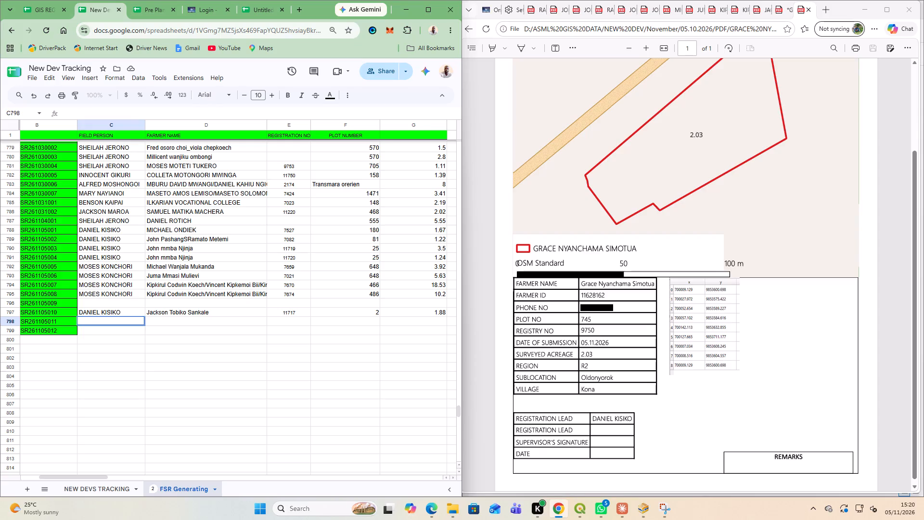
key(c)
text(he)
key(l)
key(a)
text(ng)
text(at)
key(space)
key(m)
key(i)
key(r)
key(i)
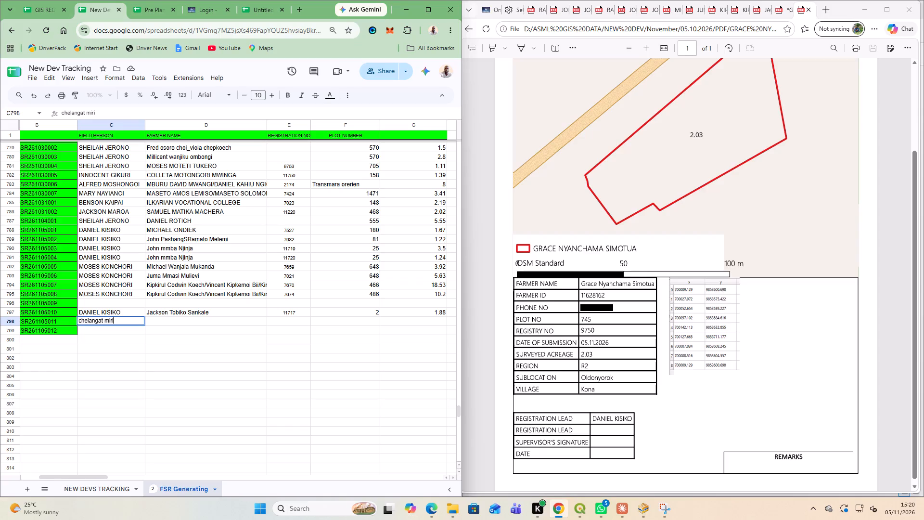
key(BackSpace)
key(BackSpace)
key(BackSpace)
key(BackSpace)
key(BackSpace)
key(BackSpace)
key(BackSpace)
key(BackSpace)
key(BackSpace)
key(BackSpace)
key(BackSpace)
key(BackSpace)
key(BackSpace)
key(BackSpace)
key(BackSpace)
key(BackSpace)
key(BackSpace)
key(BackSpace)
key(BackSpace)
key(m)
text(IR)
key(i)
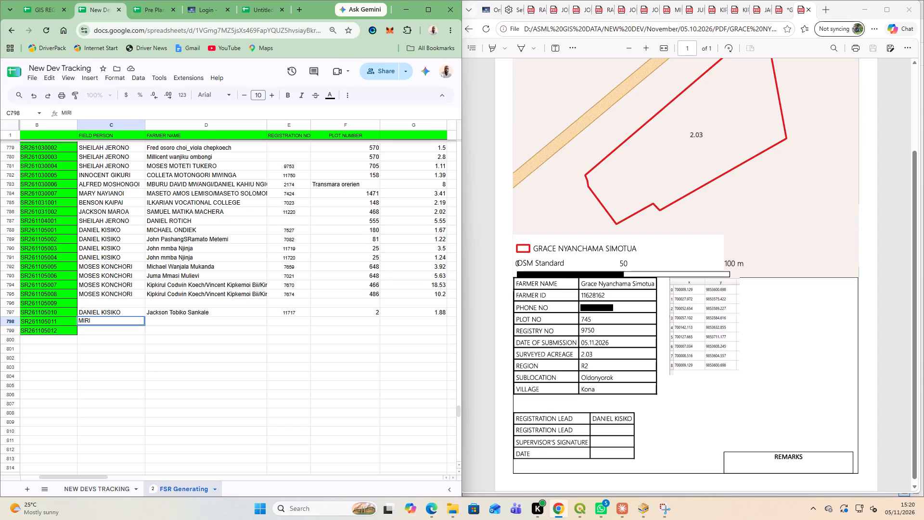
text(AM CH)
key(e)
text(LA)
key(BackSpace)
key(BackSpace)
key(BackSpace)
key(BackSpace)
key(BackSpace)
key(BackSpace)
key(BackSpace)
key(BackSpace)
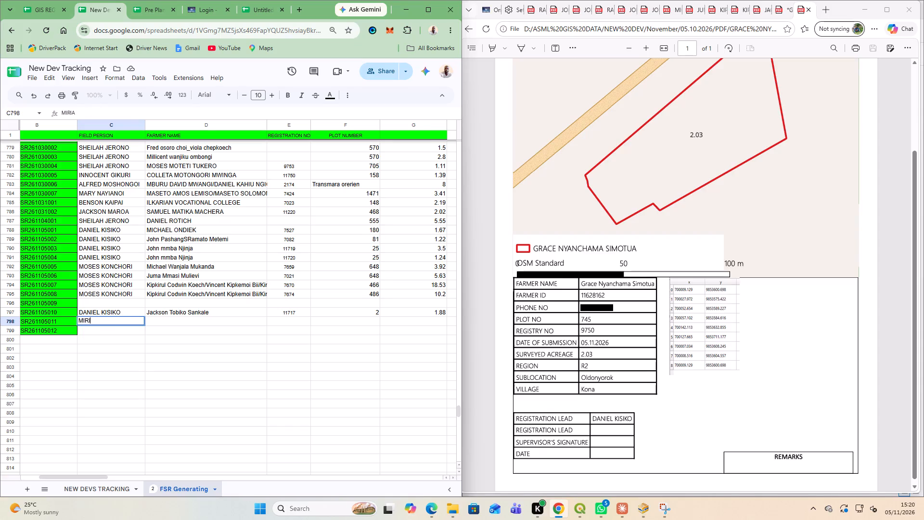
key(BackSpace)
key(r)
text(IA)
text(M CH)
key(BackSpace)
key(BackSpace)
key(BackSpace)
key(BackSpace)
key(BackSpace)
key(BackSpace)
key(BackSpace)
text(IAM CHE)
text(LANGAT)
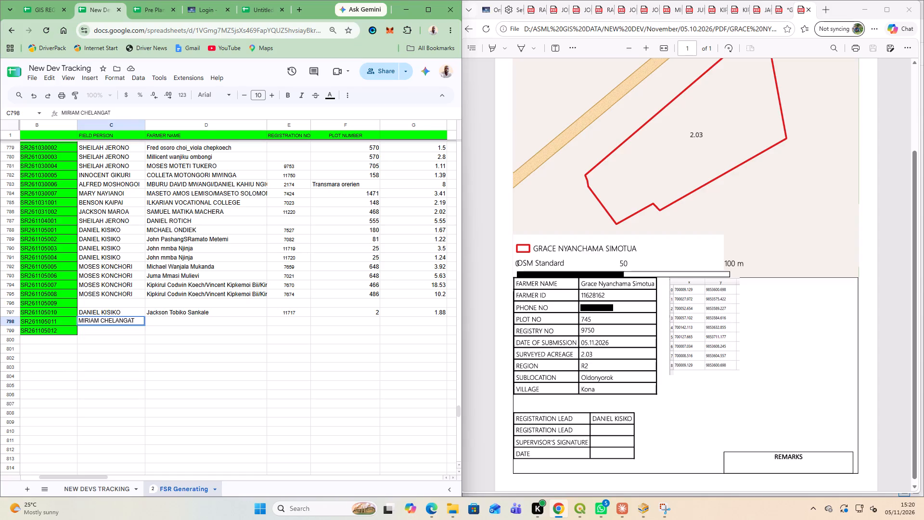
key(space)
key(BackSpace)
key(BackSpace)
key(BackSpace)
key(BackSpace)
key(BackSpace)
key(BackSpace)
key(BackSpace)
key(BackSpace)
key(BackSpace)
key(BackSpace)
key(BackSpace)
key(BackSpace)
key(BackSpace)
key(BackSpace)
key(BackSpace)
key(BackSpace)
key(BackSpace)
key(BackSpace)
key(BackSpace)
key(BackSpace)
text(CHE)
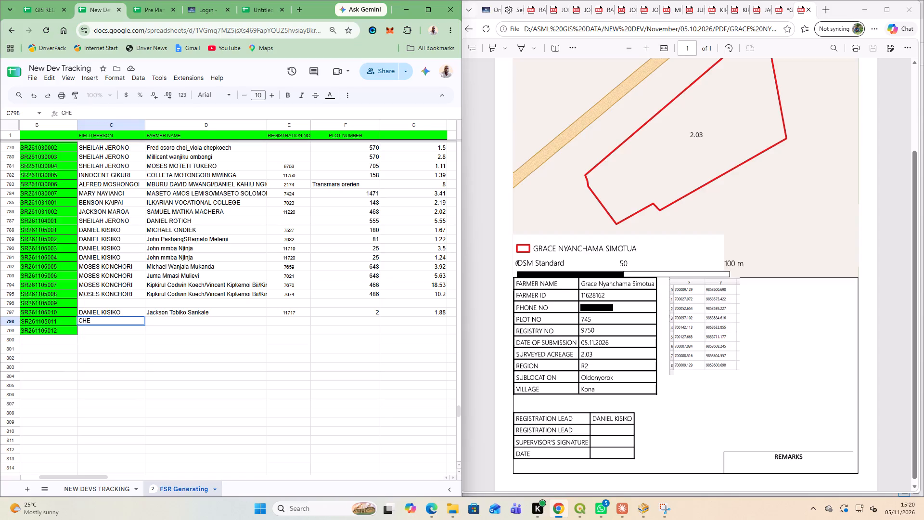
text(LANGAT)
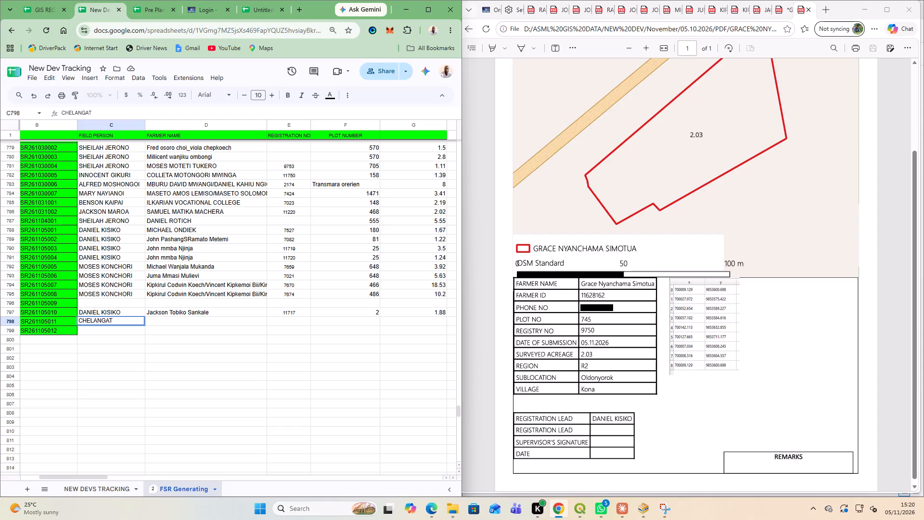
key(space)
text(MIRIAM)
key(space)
click(151, 355)
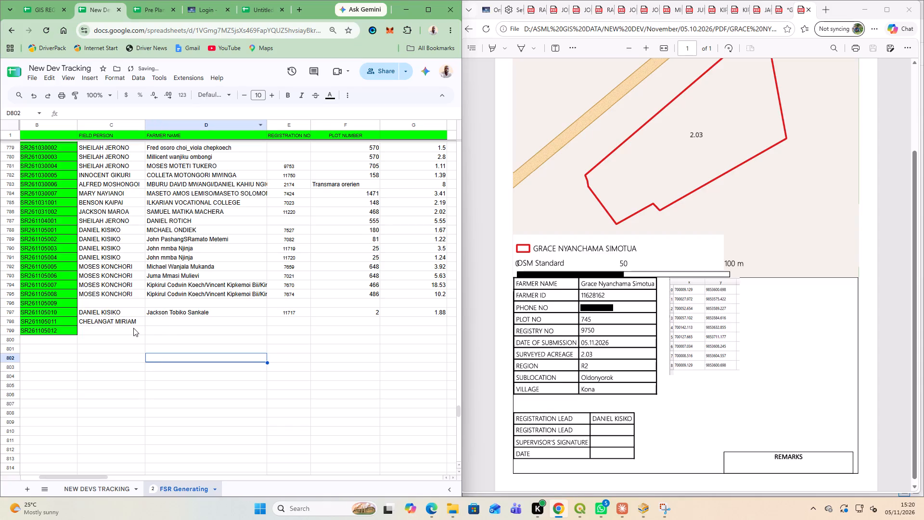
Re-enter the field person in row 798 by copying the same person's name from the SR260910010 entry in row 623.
click(128, 318)
scroll(138, 302, up, 2)
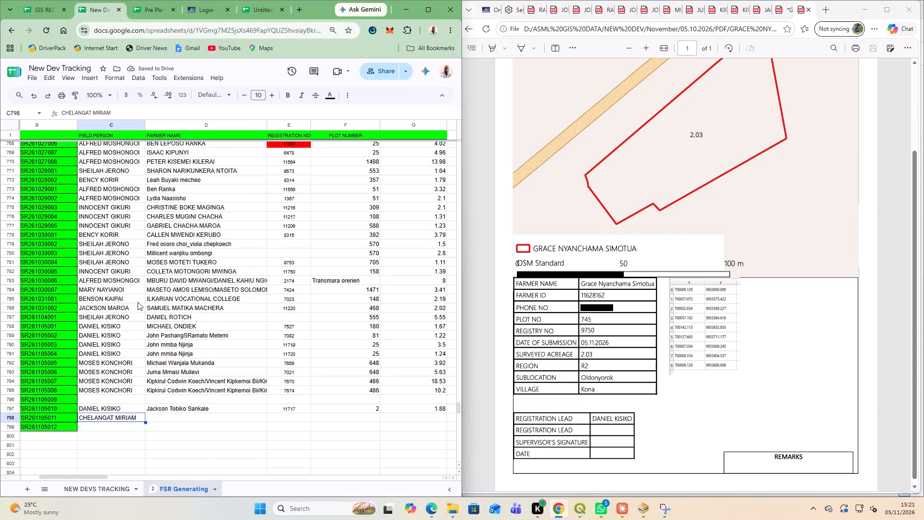
scroll(138, 302, up, 4)
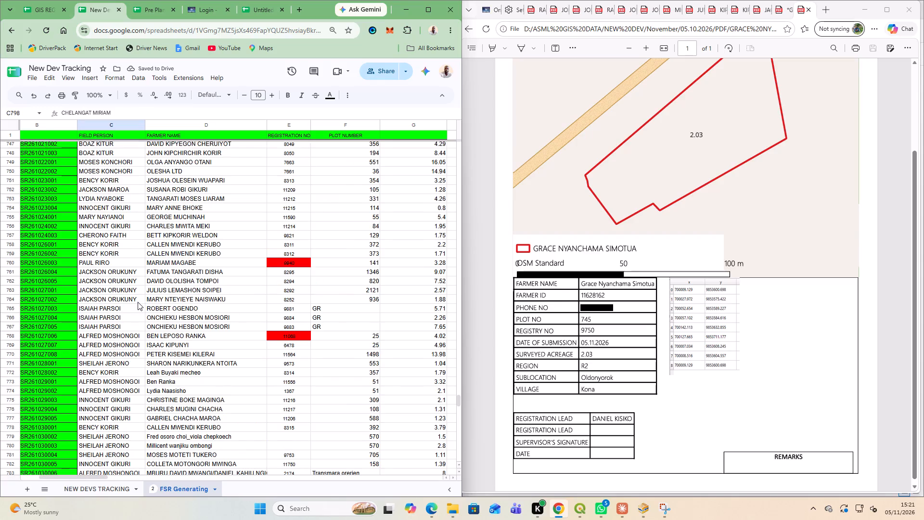
scroll(138, 302, up, 3)
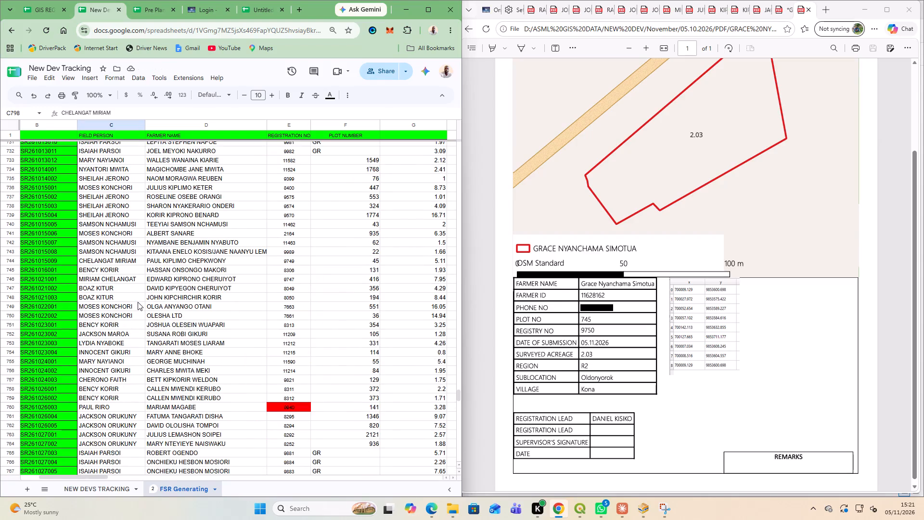
scroll(138, 302, up, 7)
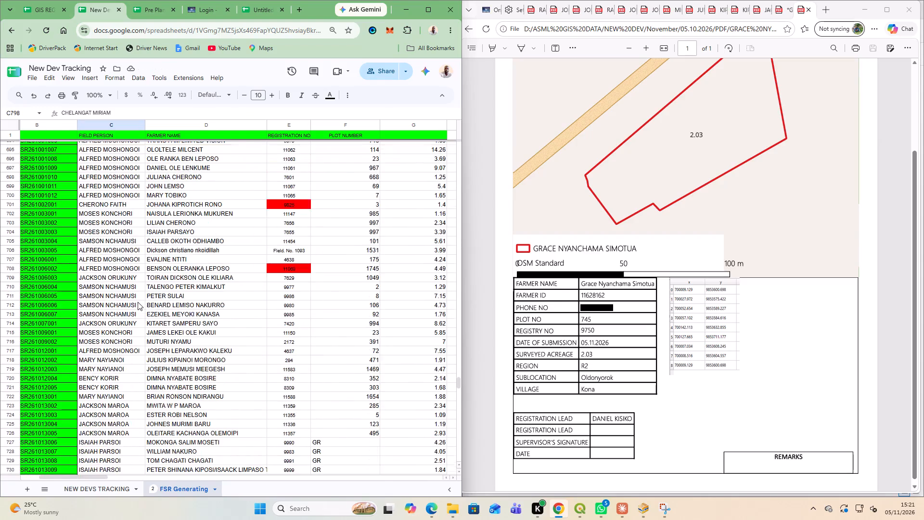
scroll(138, 302, up, 6)
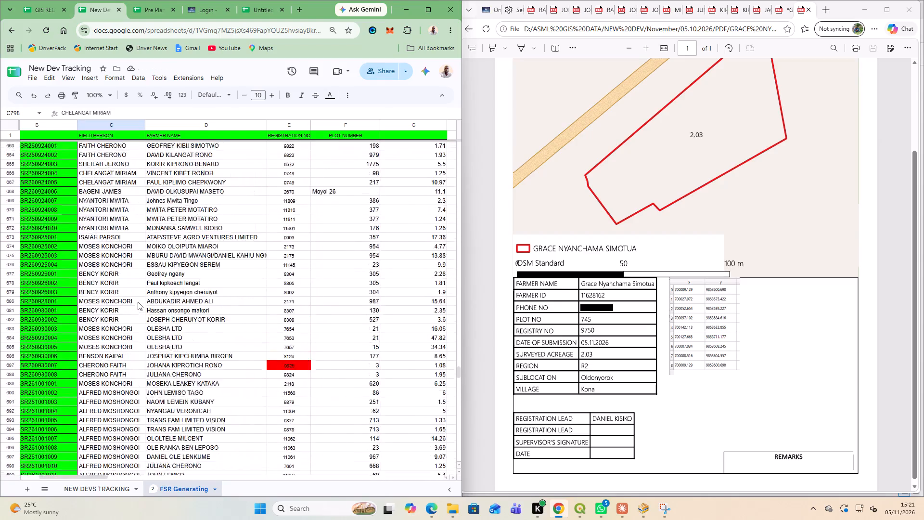
scroll(138, 302, up, 6)
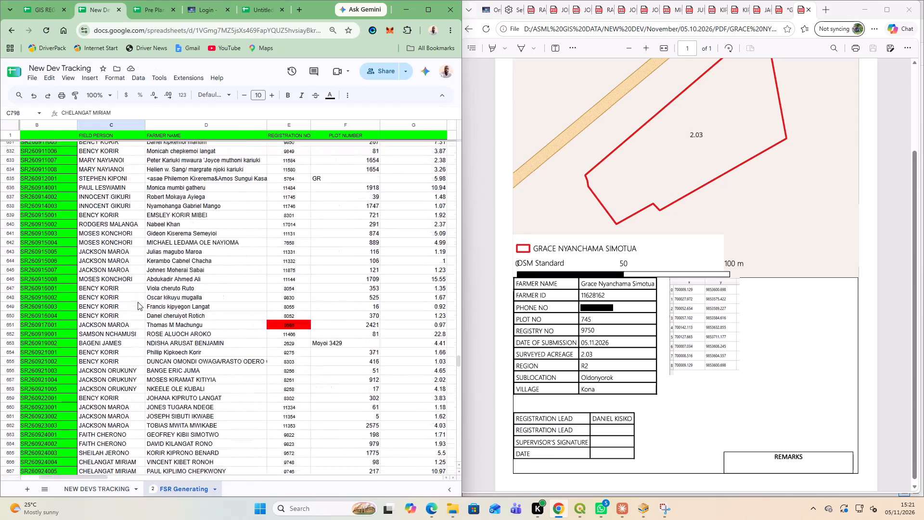
scroll(138, 302, up, 3)
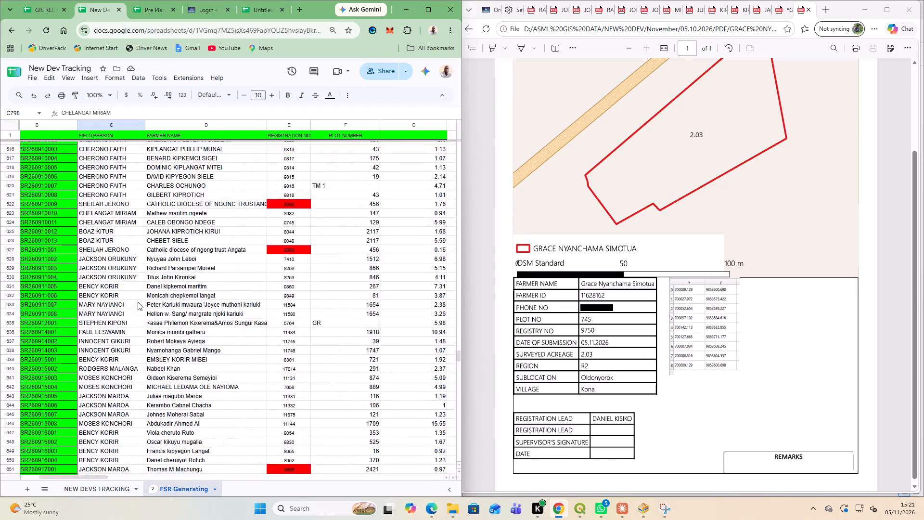
click(111, 216)
right_click(111, 216)
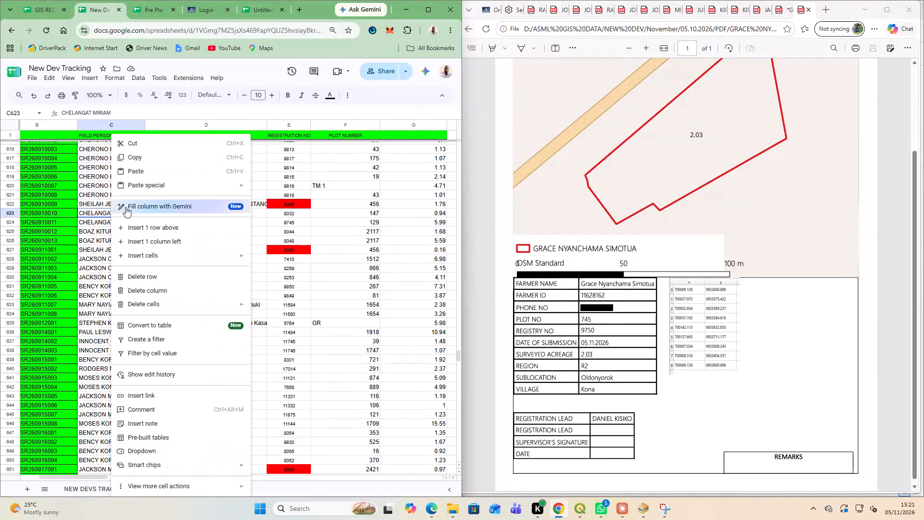
click(136, 156)
scroll(149, 258, down, 6)
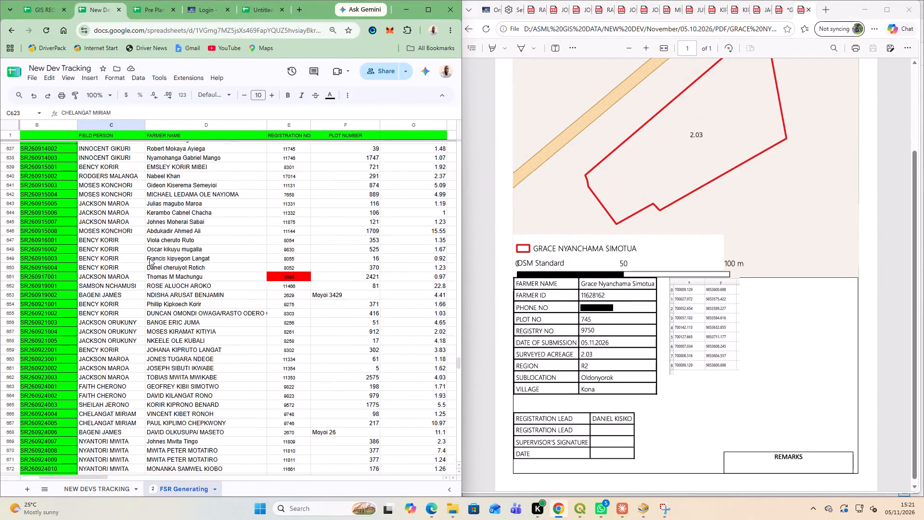
scroll(149, 258, down, 20)
scroll(149, 258, down, 8)
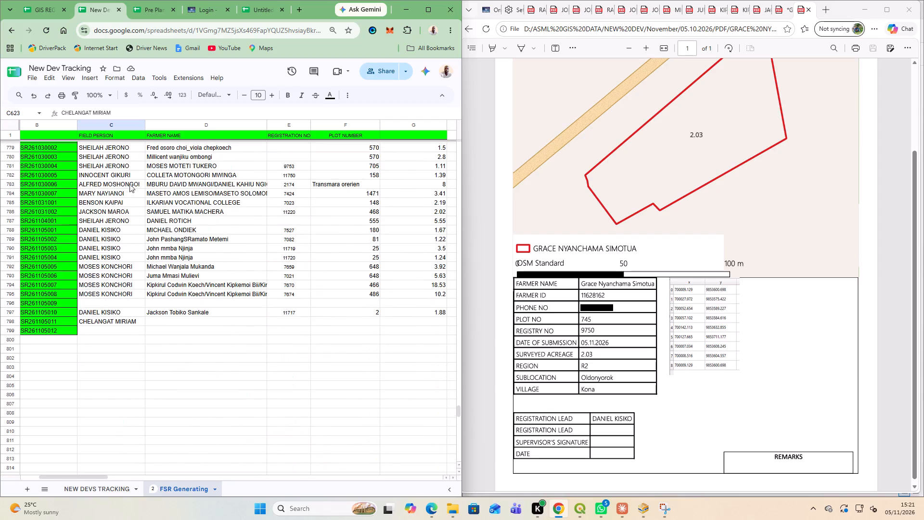
double_click(126, 178)
right_click(126, 178)
triple_click(123, 177)
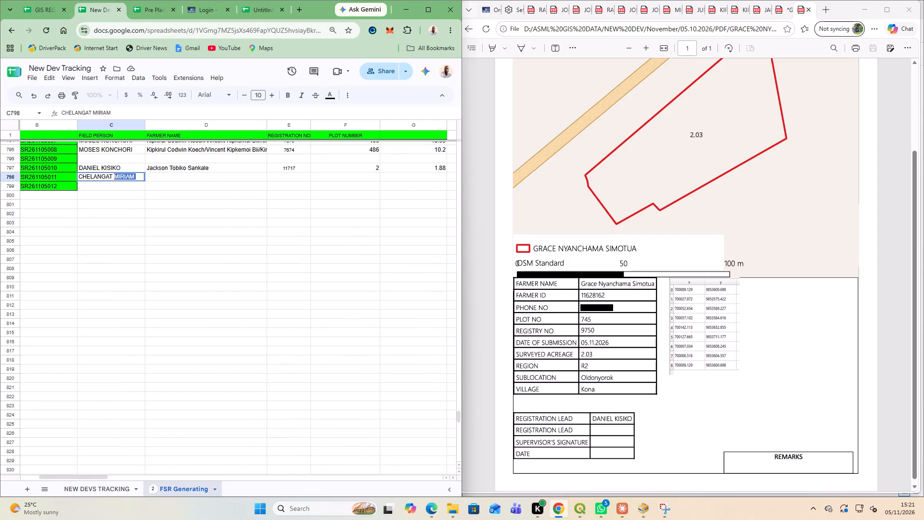
right_click(123, 177)
click(161, 253)
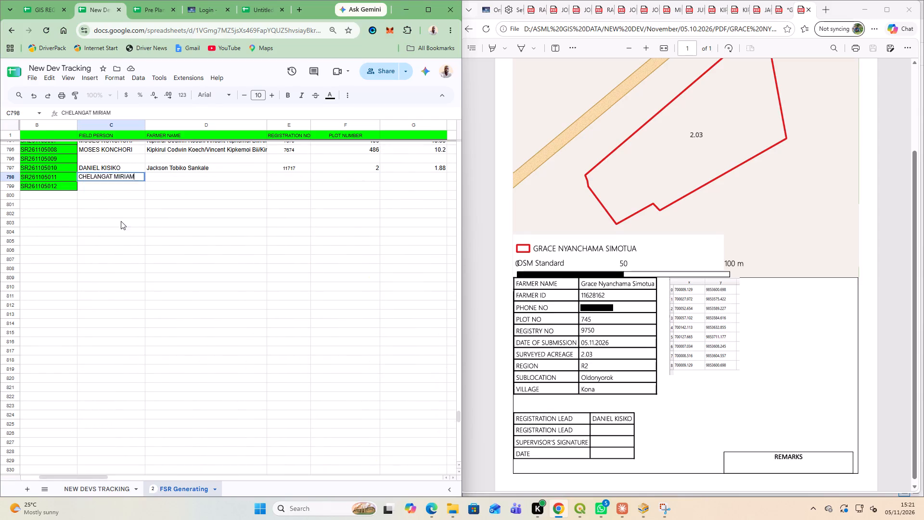
click(121, 221)
Copy the farmer name from the 9750 report into the farmer name cell of row 798 as values only.
click(171, 182)
click(187, 177)
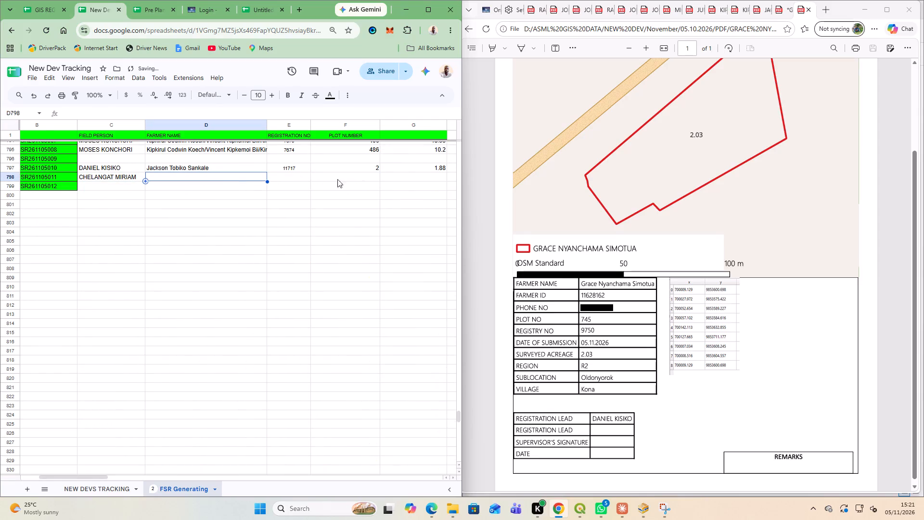
double_click(604, 285)
click(604, 285)
right_click(604, 285)
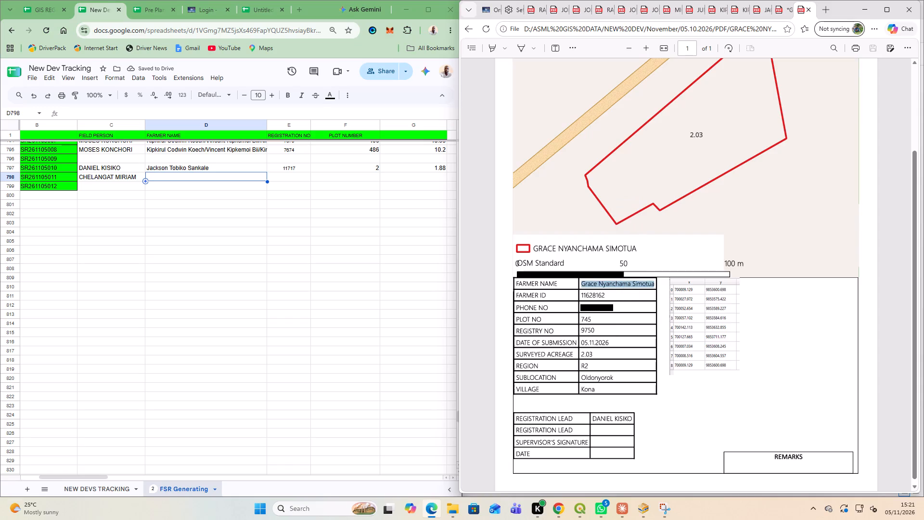
right_click(623, 283)
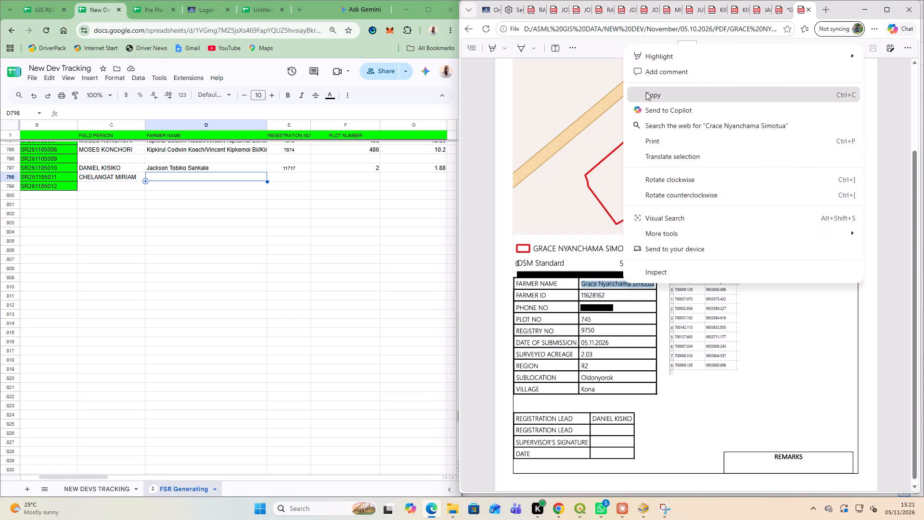
click(650, 92)
right_click(217, 174)
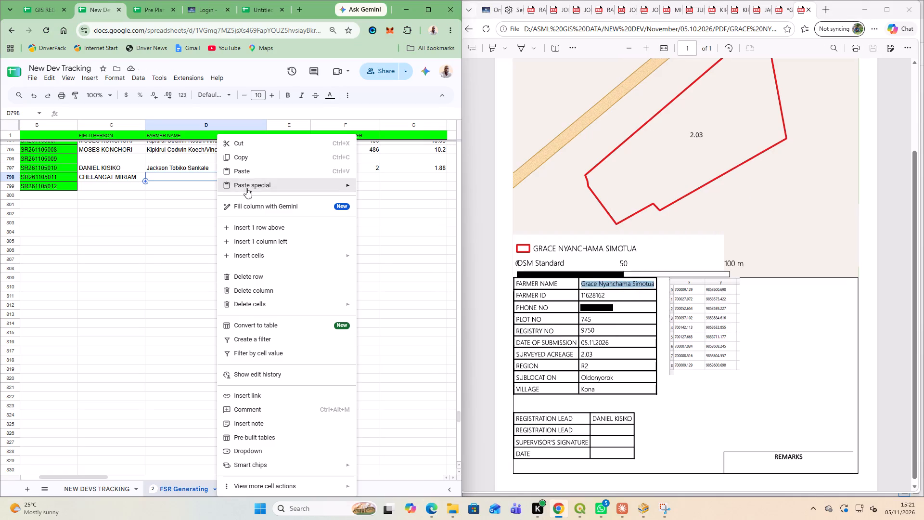
click(270, 187)
click(154, 188)
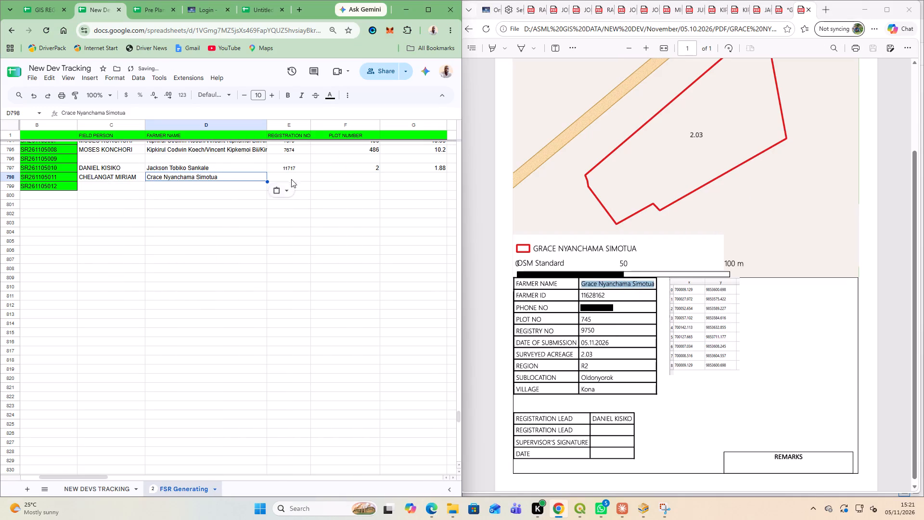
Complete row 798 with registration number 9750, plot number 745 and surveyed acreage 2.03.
click(294, 177)
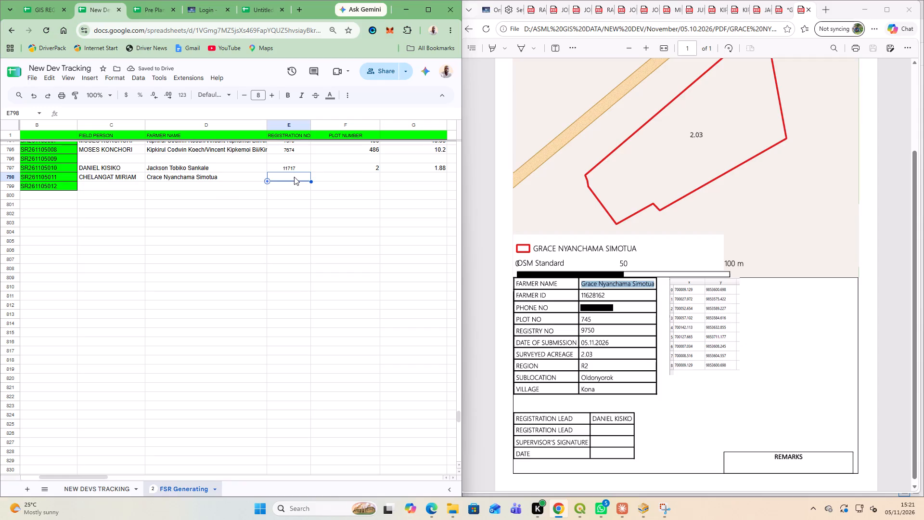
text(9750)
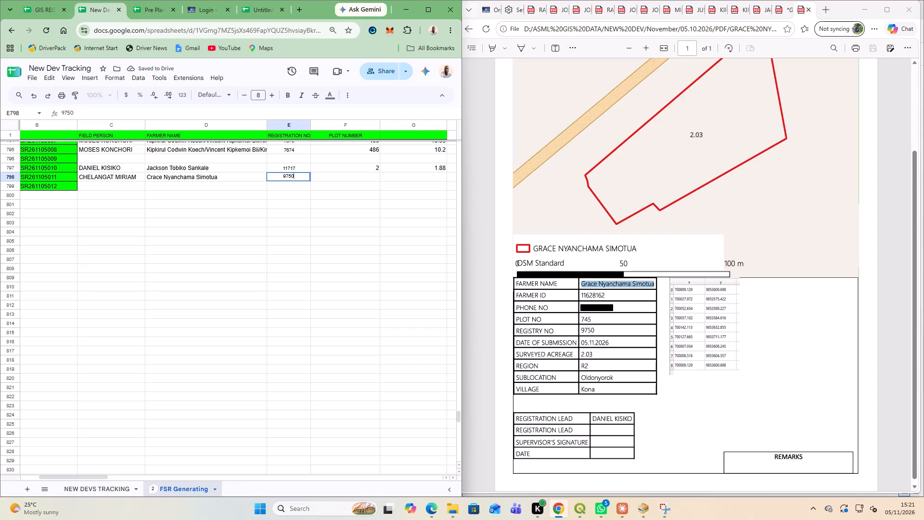
click(345, 179)
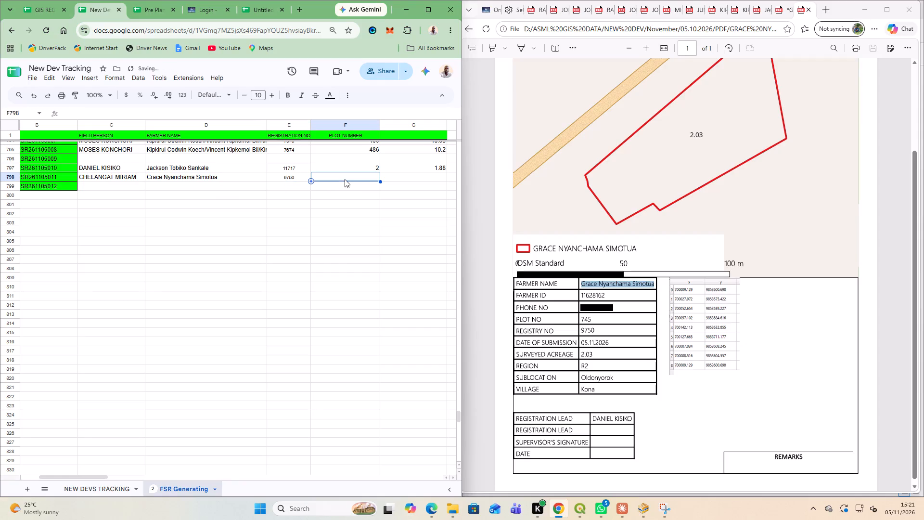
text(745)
click(411, 178)
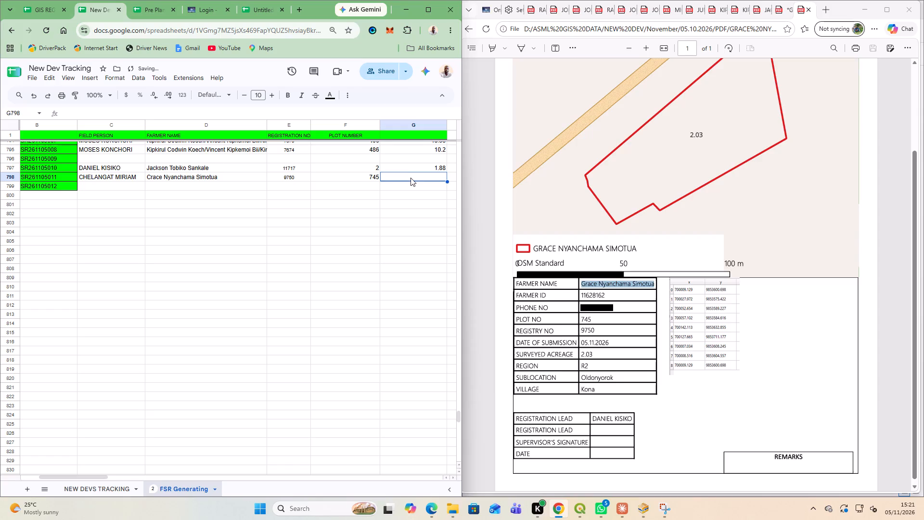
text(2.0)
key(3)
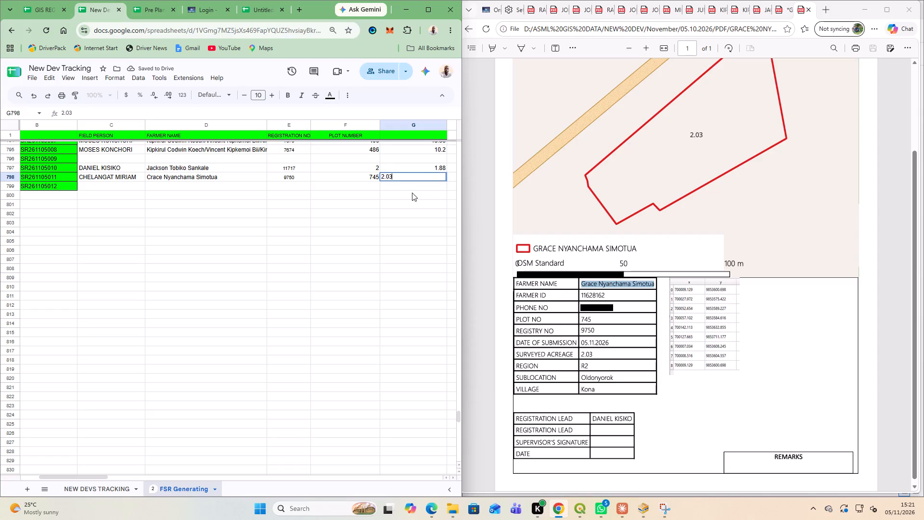
click(411, 202)
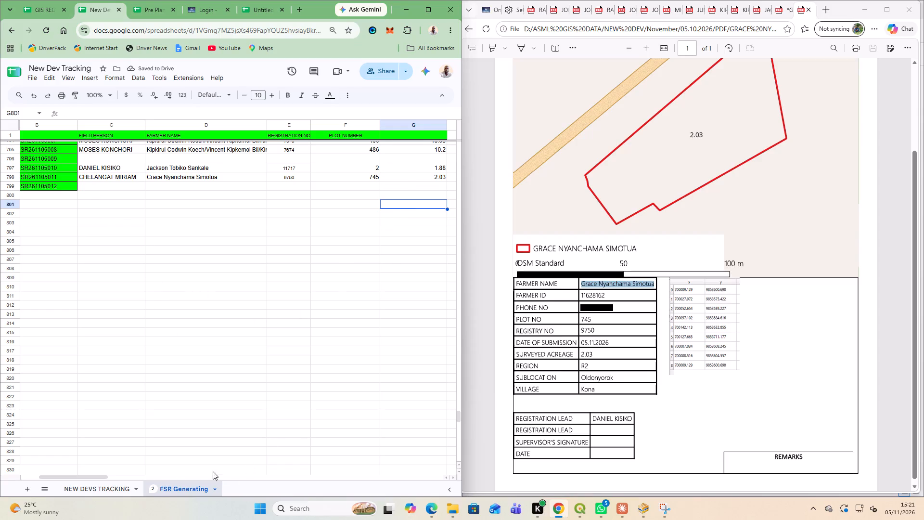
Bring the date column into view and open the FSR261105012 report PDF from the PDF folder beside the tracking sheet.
drag(105, 477, 76, 478)
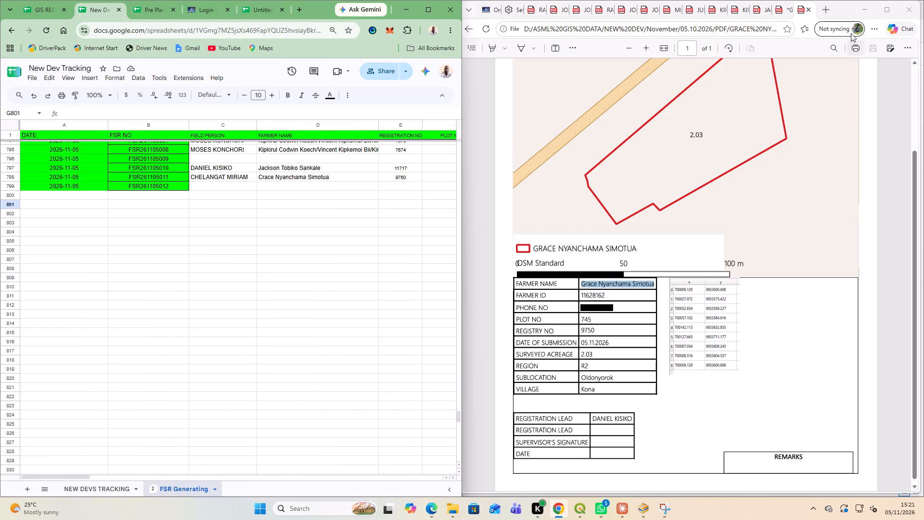
click(861, 7)
double_click(592, 87)
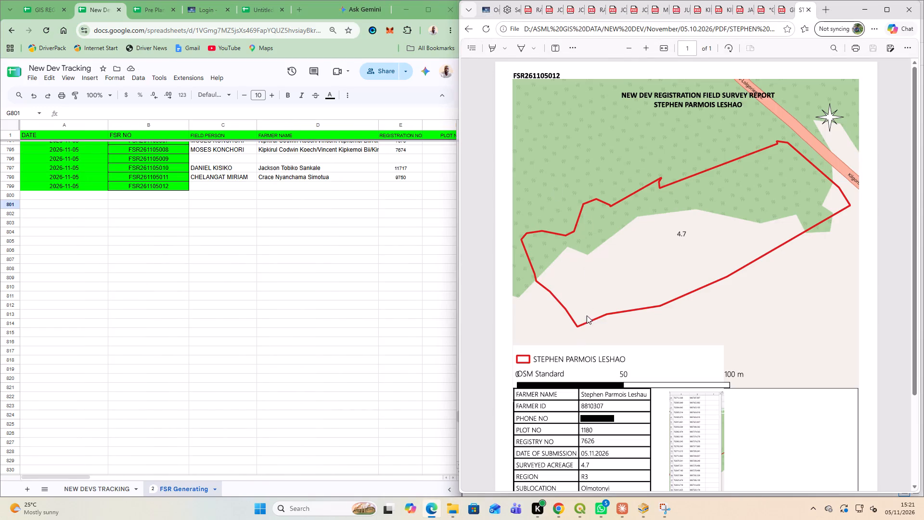
scroll(584, 274, down, 3)
double_click(585, 278)
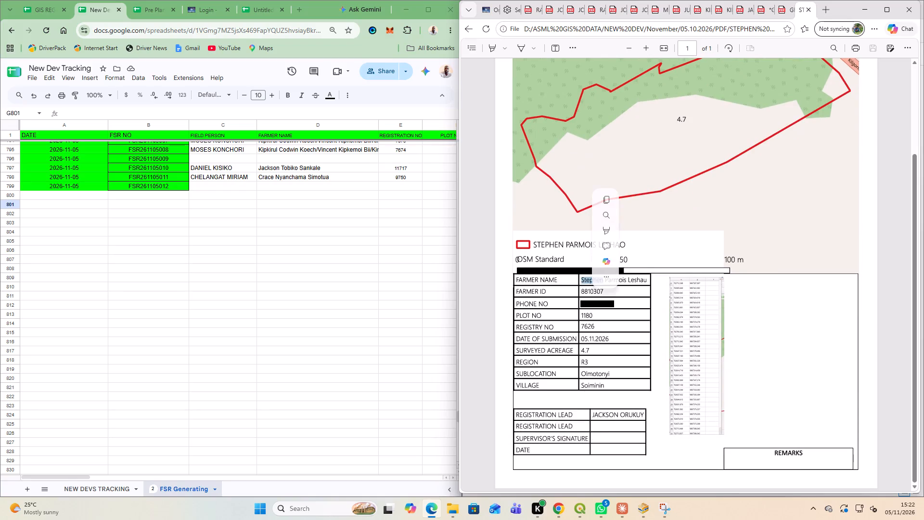
click(623, 279)
triple_click(615, 281)
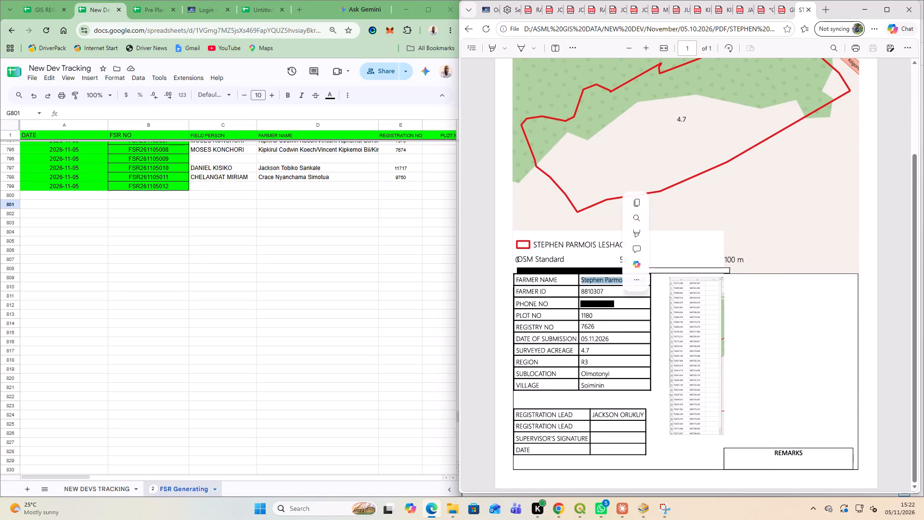
right_click(614, 280)
right_click(614, 279)
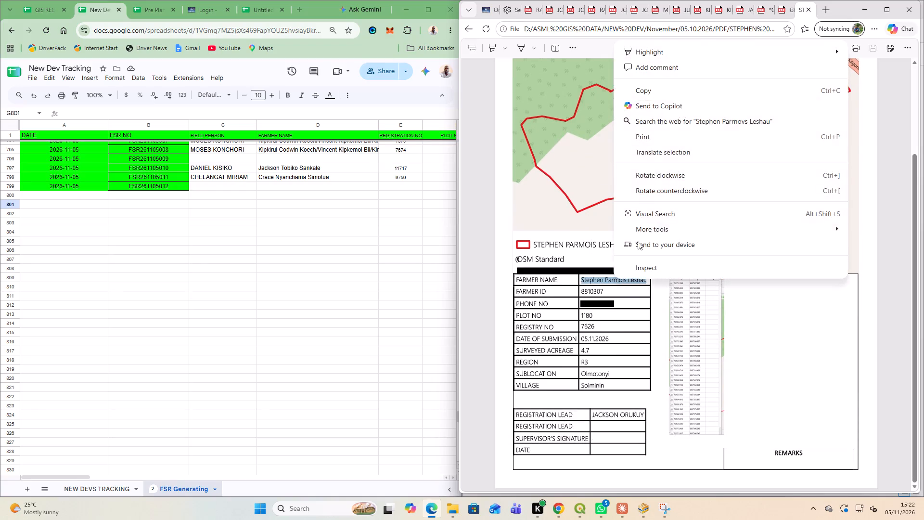
click(654, 95)
click(217, 185)
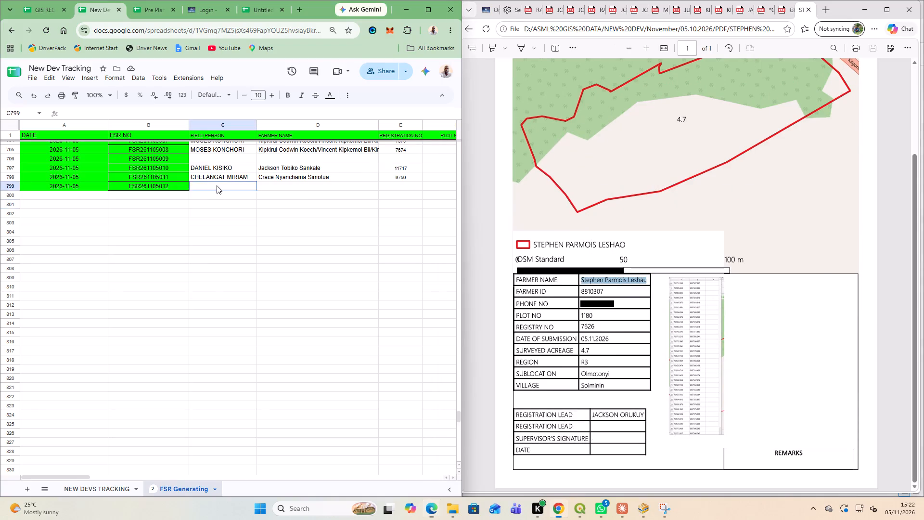
click(295, 187)
right_click(295, 187)
click(372, 191)
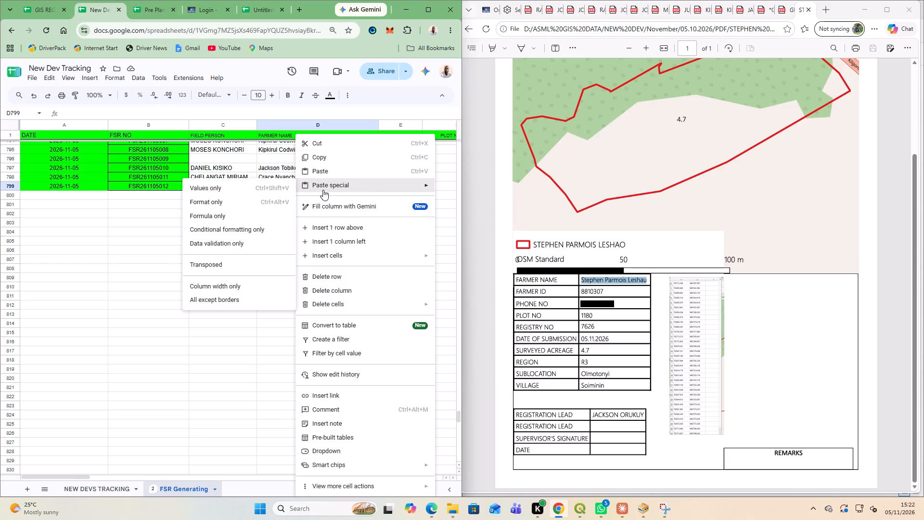
click(239, 185)
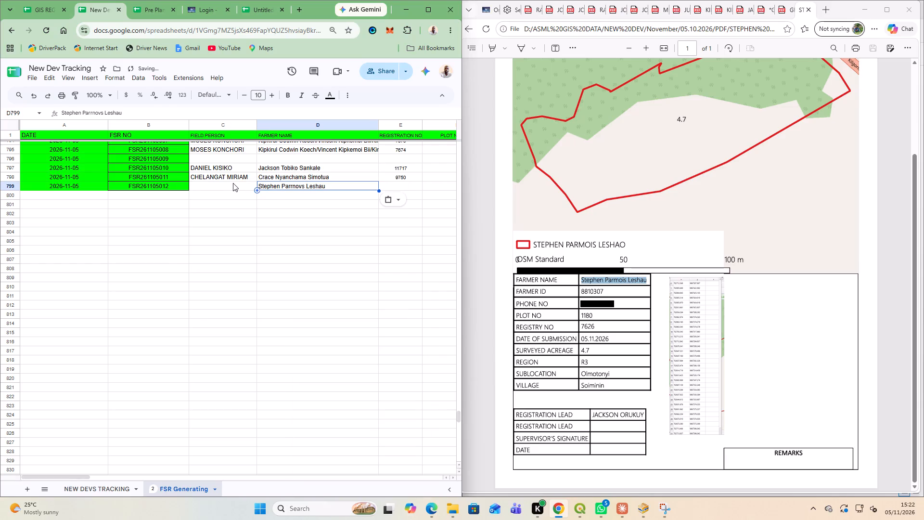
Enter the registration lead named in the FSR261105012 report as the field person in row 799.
click(233, 183)
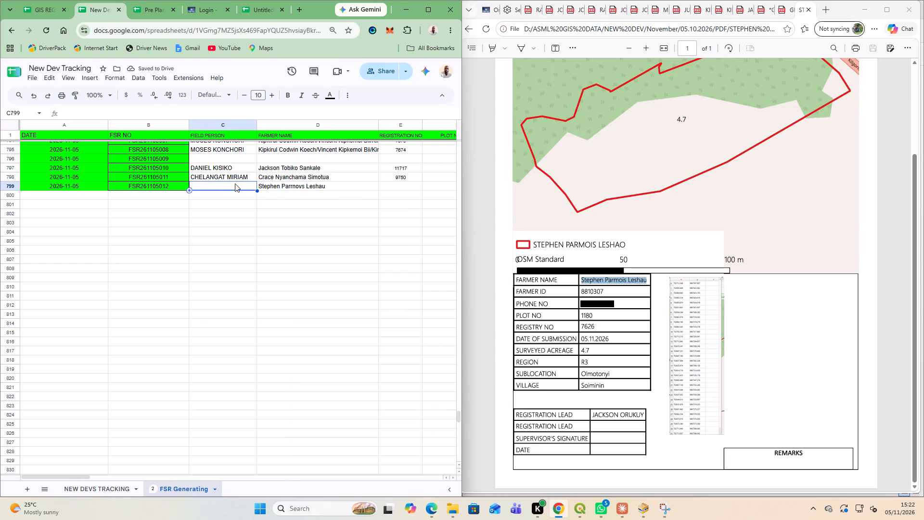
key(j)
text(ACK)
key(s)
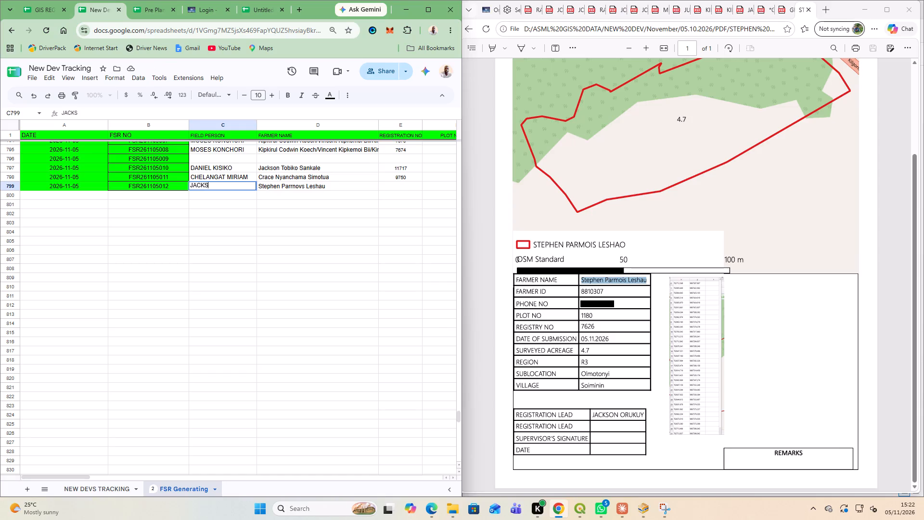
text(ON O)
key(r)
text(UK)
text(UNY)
click(252, 222)
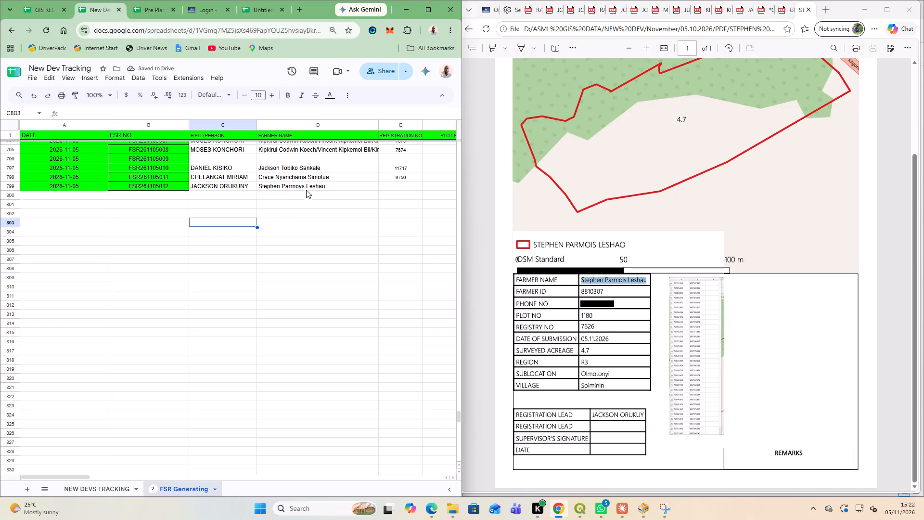
click(298, 187)
double_click(297, 187)
click(295, 187)
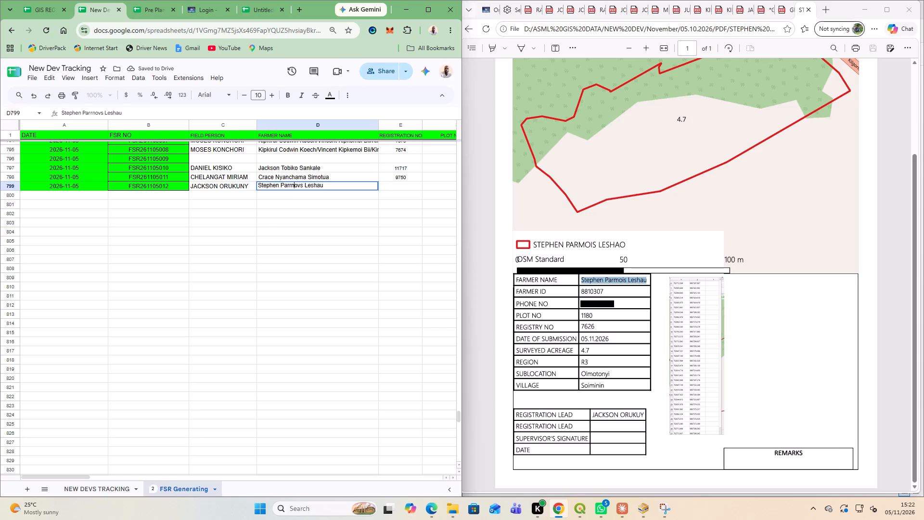
key(BackSpace)
key(BackSpace)
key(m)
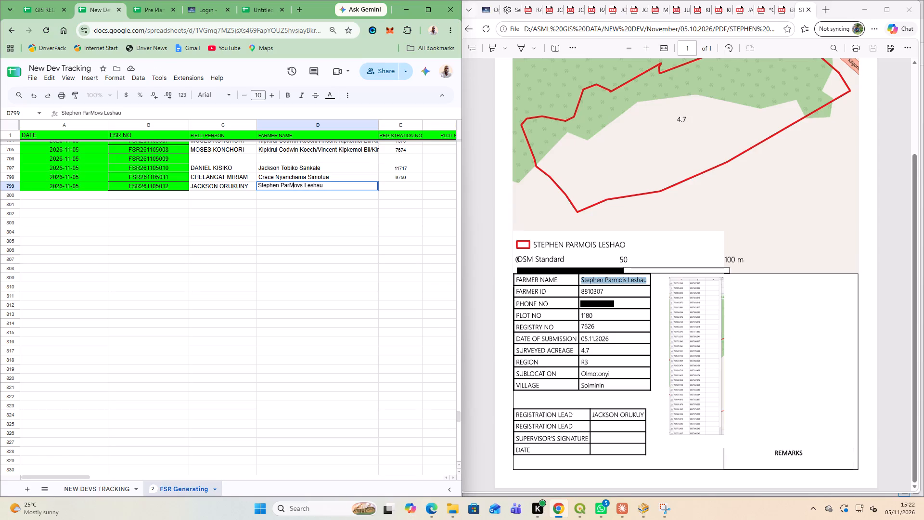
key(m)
key(Right)
key(Right)
key(BackSpace)
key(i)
click(381, 197)
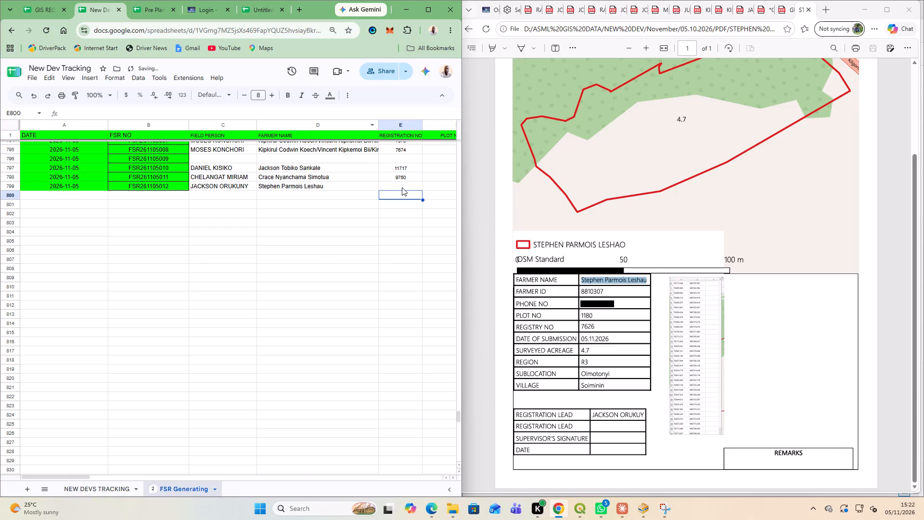
click(402, 187)
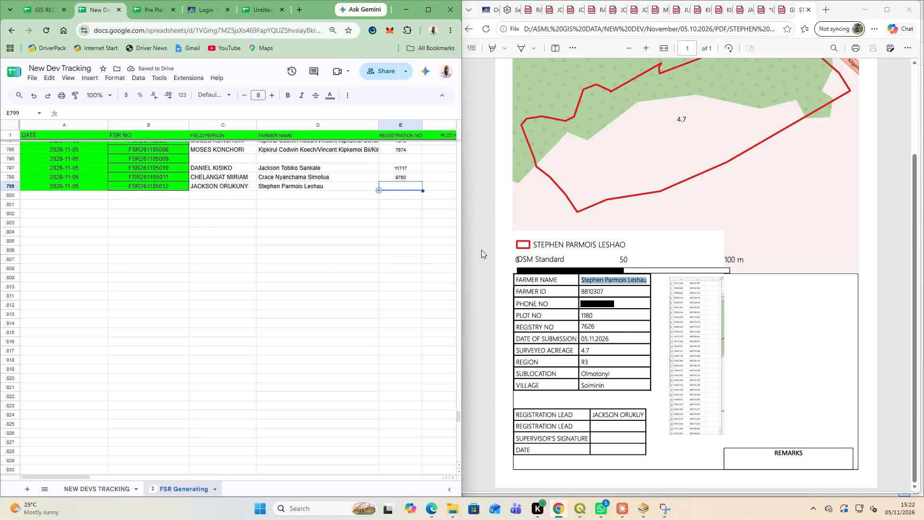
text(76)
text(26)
click(459, 243)
scroll(390, 256, down, 5)
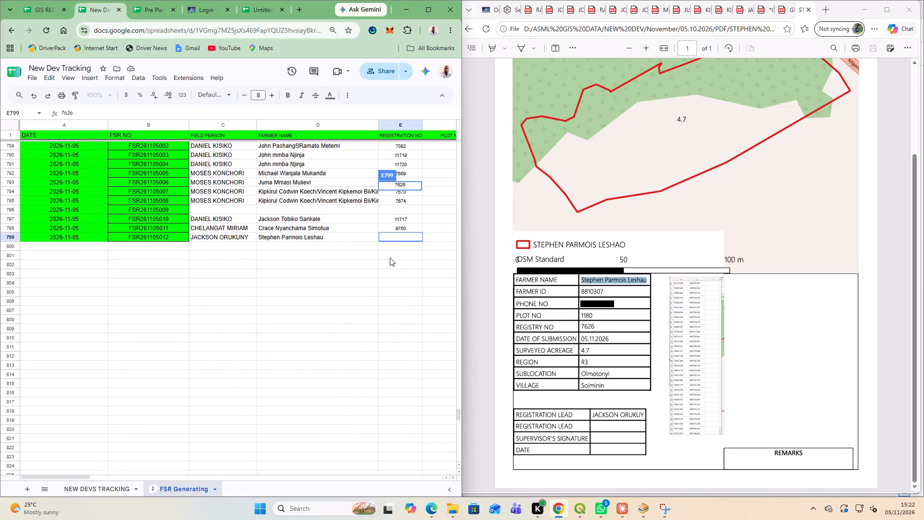
click(398, 252)
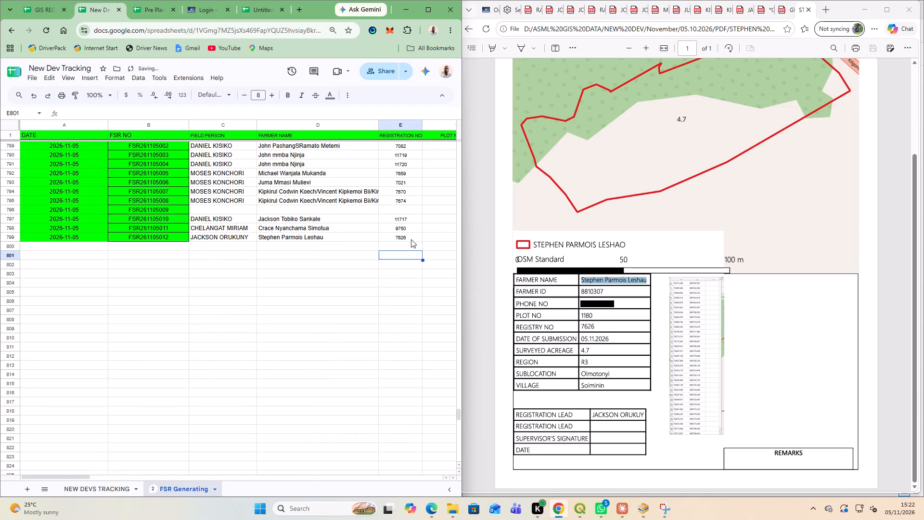
click(411, 235)
key(Right)
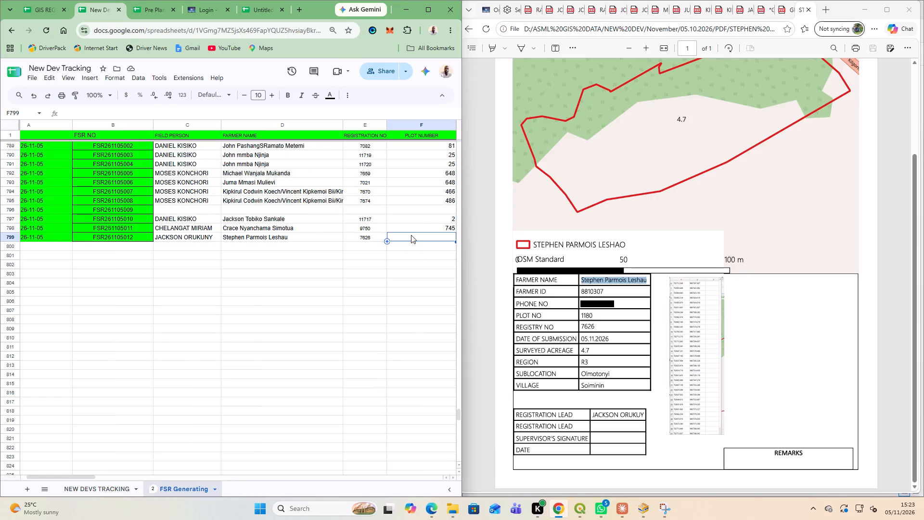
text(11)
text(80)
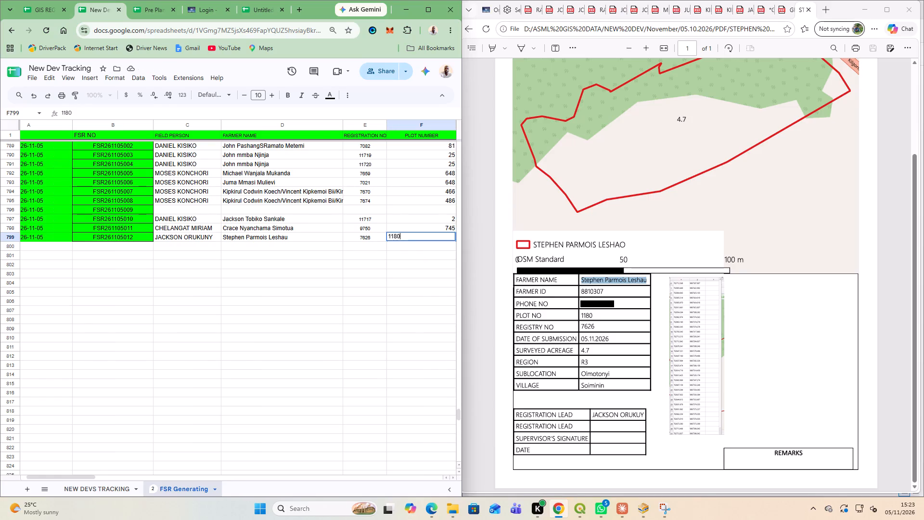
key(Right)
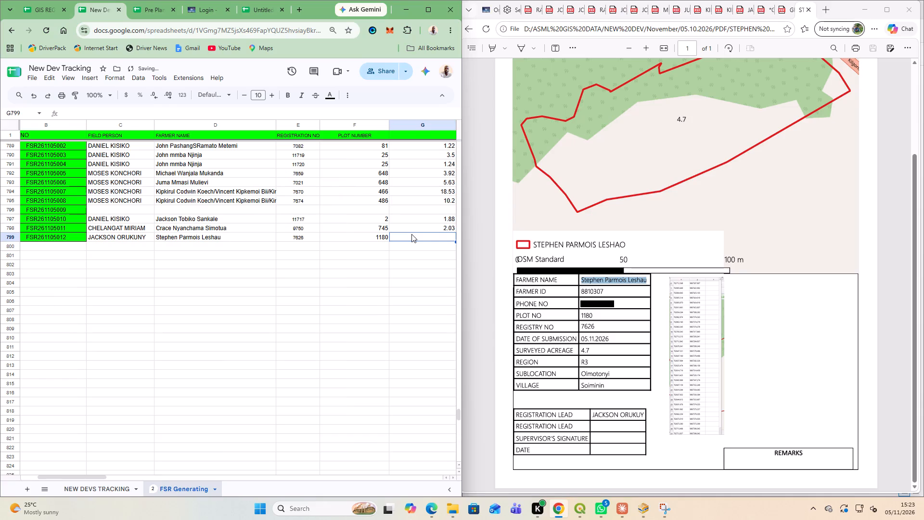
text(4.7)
click(377, 272)
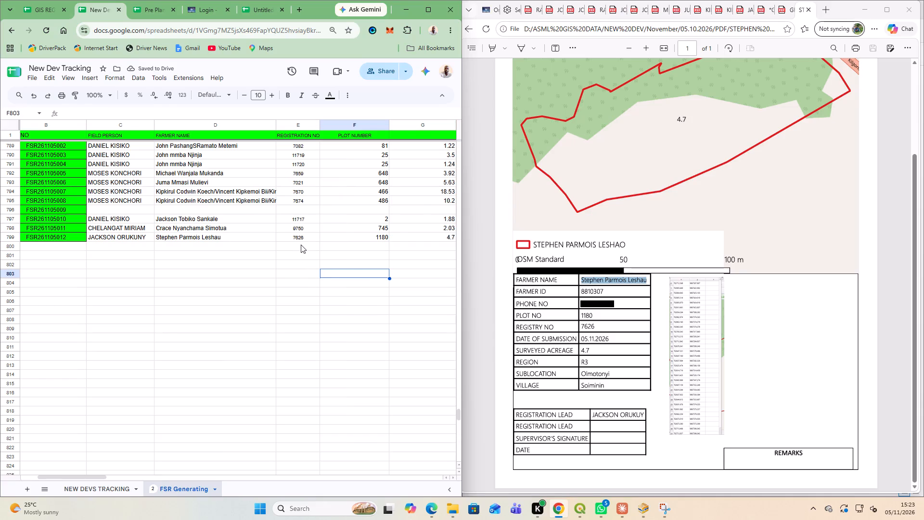
Close all the open report PDFs and the browser Settings page, discarding unsaved changes.
click(809, 12)
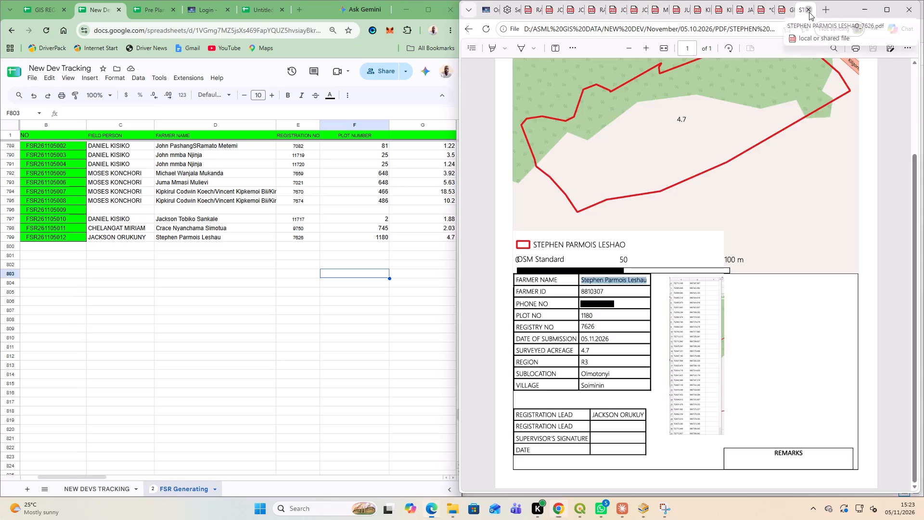
click(809, 12)
click(809, 12)
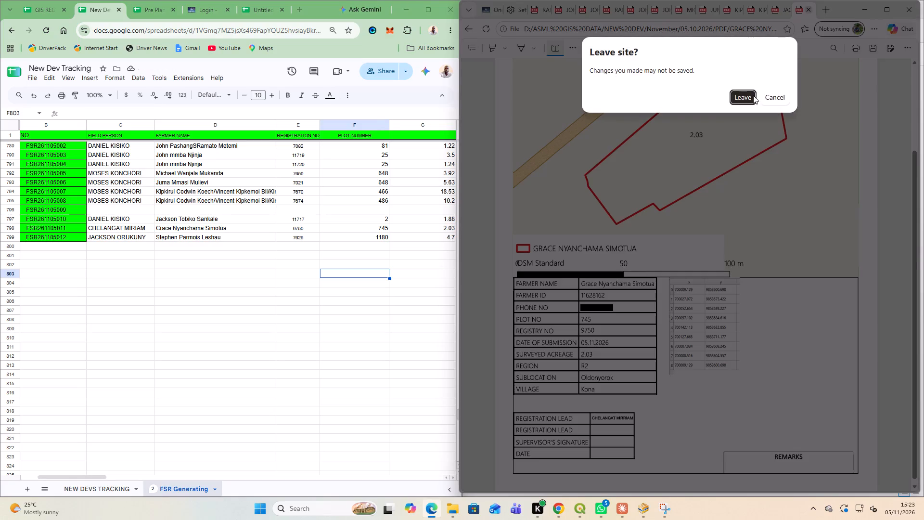
click(753, 95)
click(806, 9)
click(806, 9)
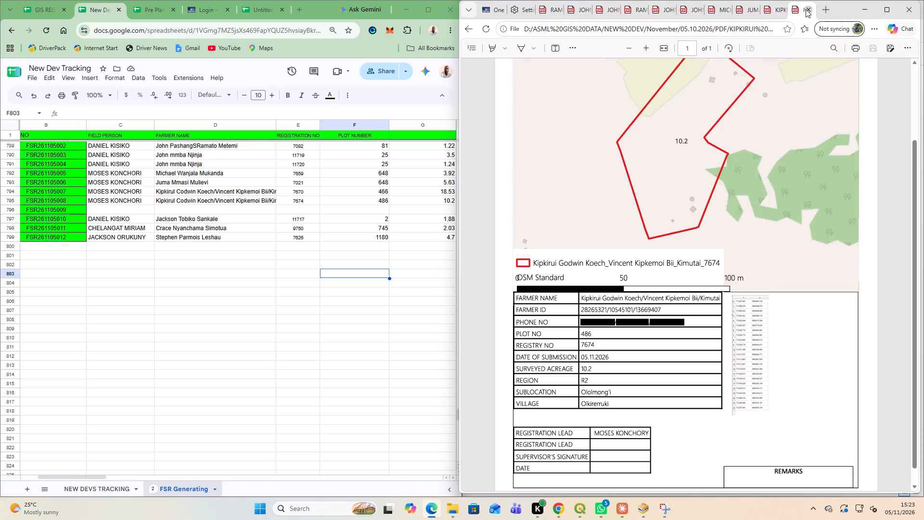
click(806, 9)
click(806, 9)
click(806, 9)
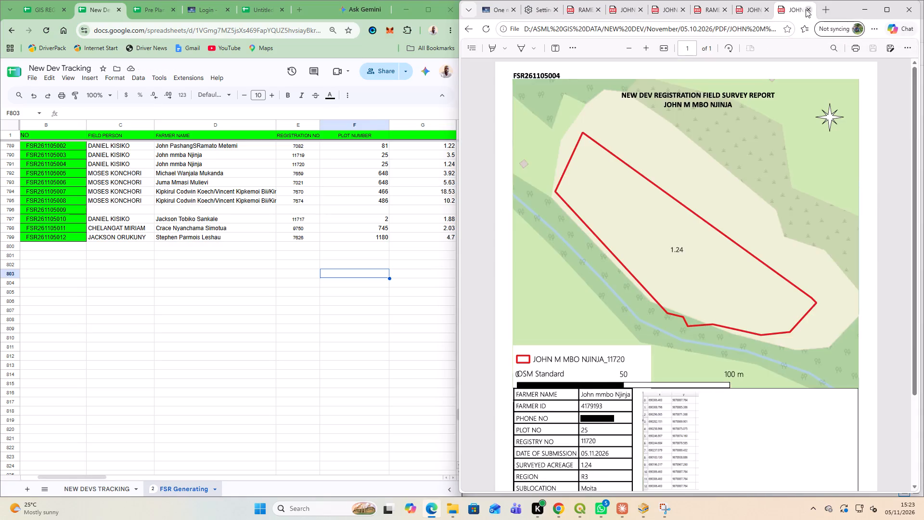
click(806, 9)
click(806, 9)
click(806, 9)
click(806, 9)
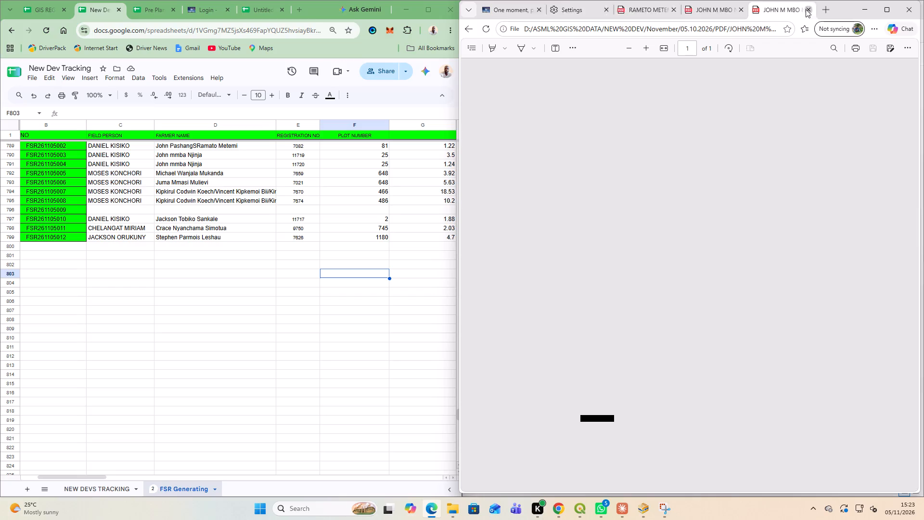
click(806, 9)
click(806, 9)
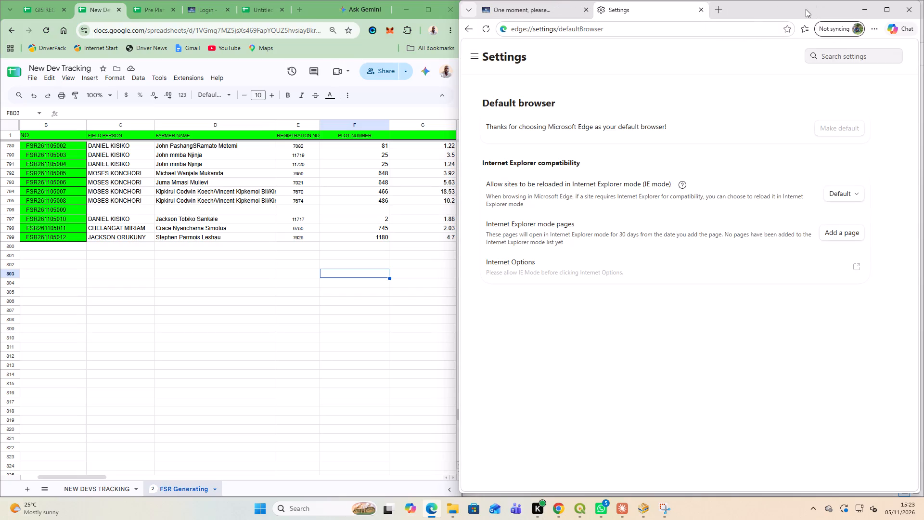
click(704, 12)
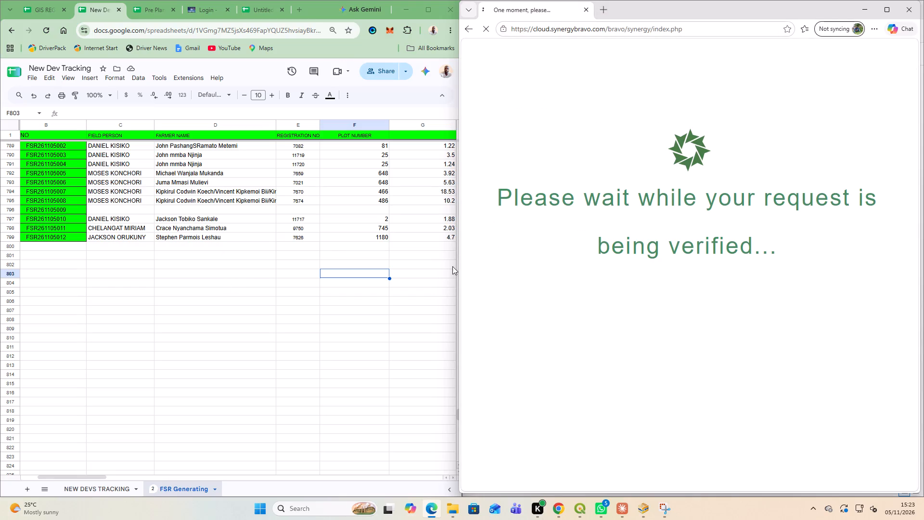
Minimize the Edge window to bring the PDF folder back beside the tracking sheet.
click(276, 360)
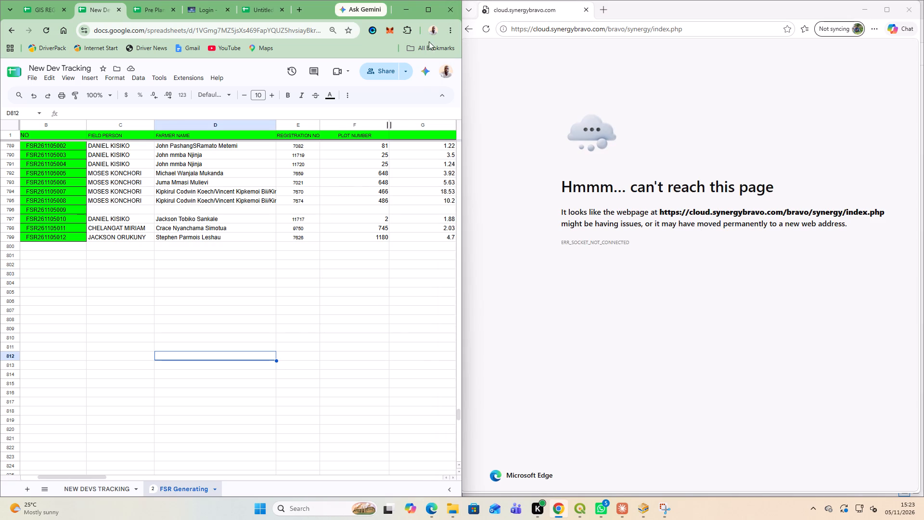
click(860, 11)
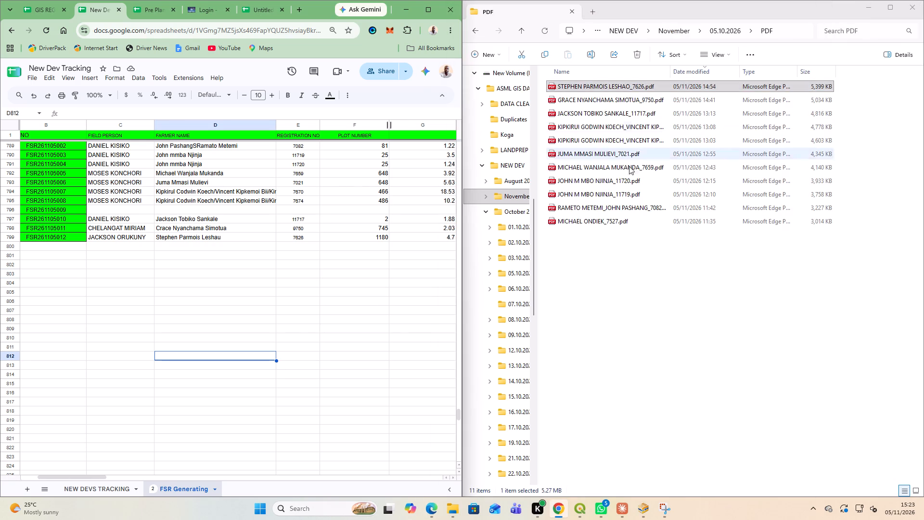
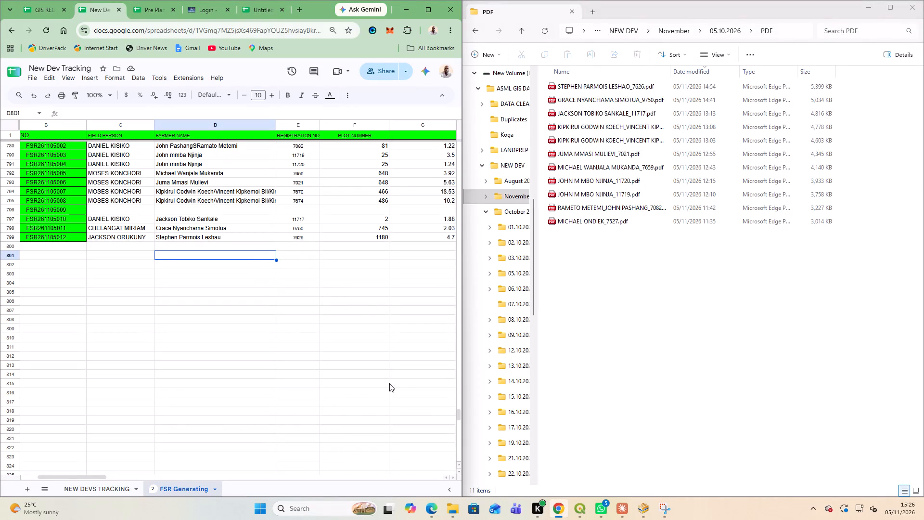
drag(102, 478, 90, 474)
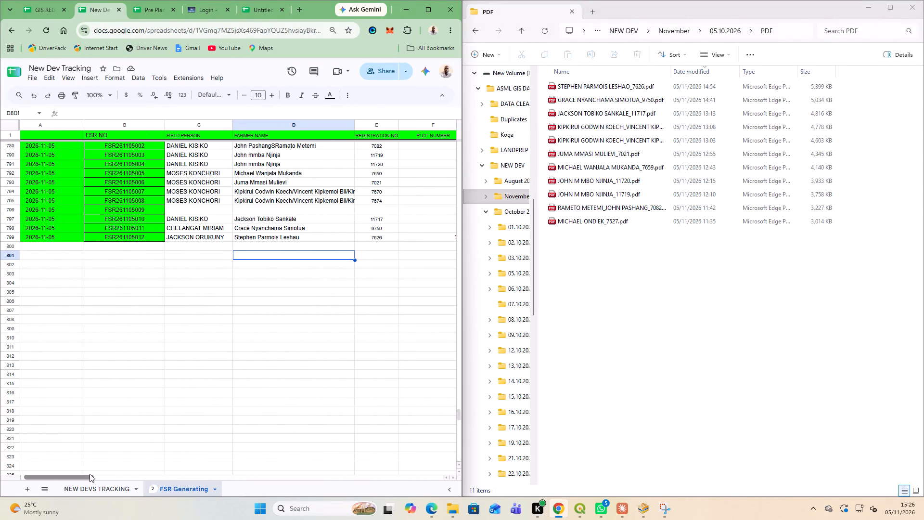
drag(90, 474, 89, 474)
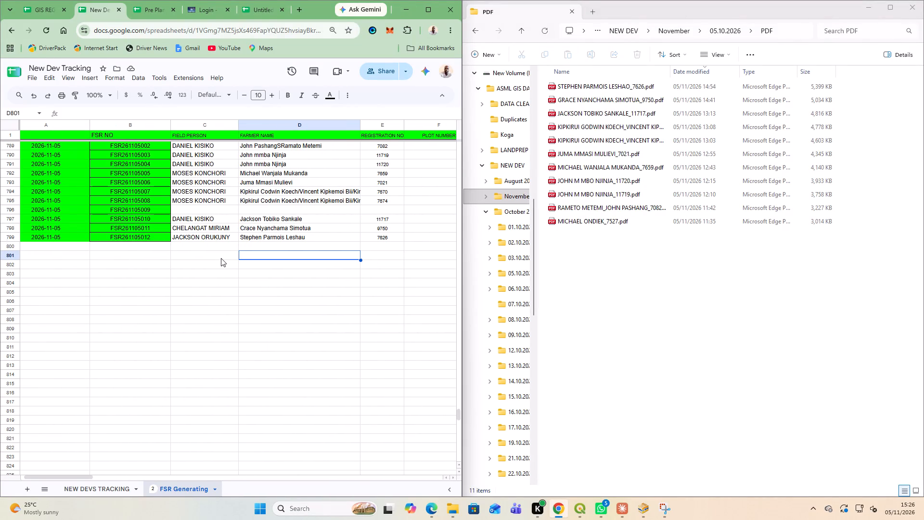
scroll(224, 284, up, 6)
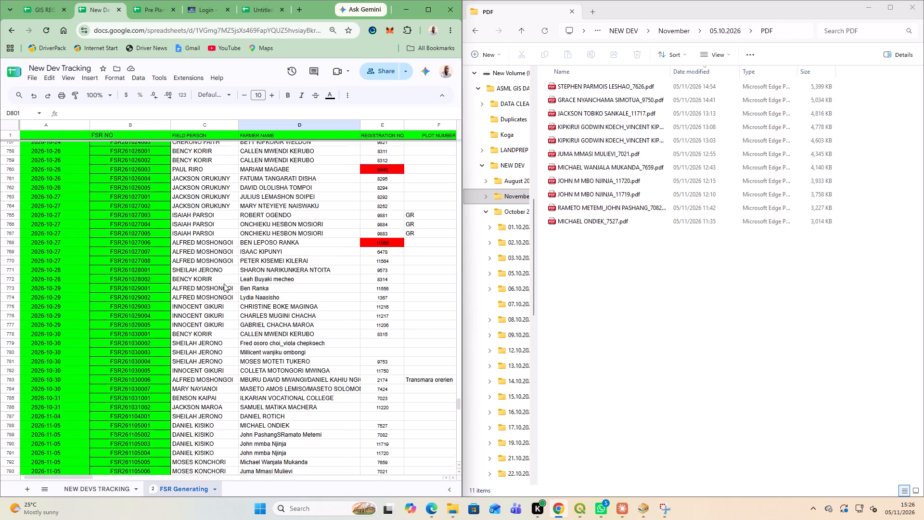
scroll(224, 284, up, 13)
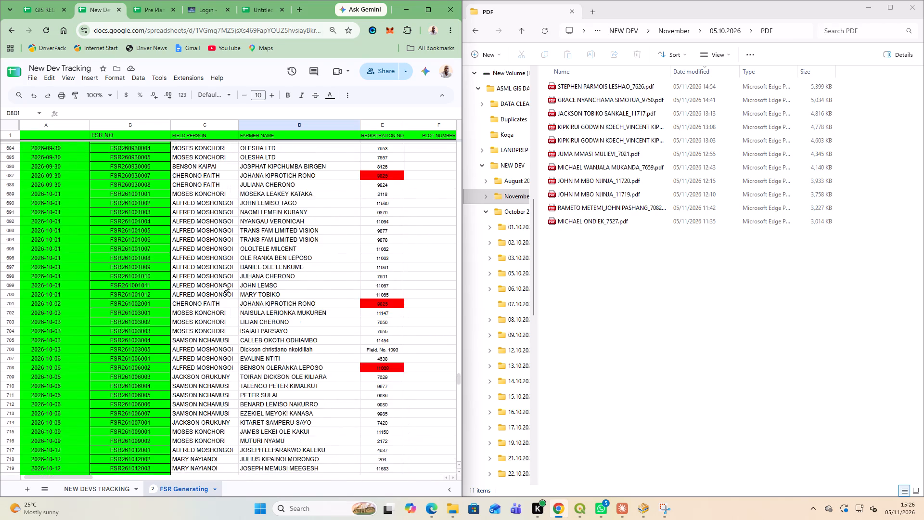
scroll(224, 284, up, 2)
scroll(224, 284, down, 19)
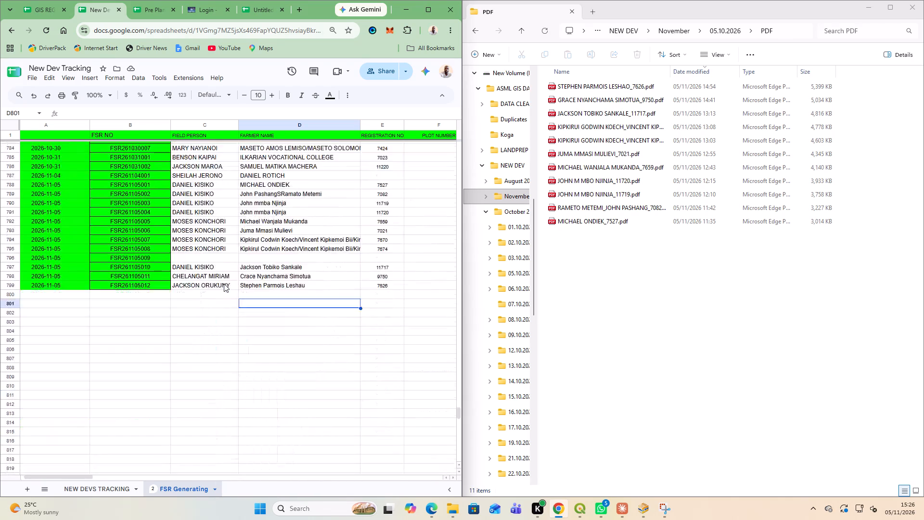